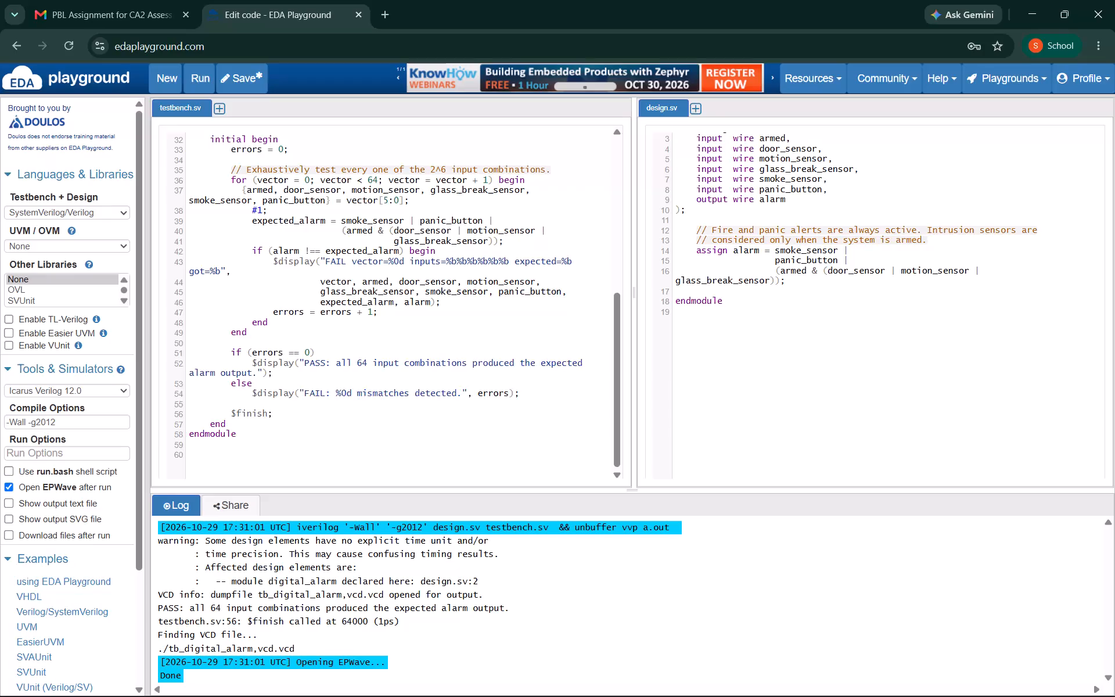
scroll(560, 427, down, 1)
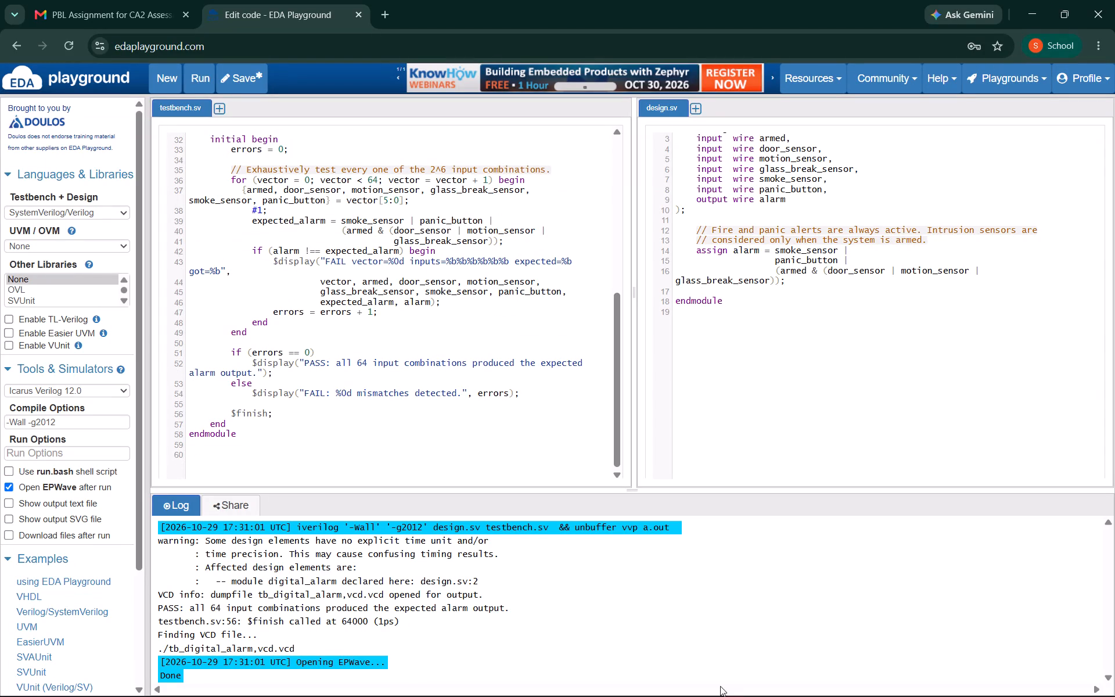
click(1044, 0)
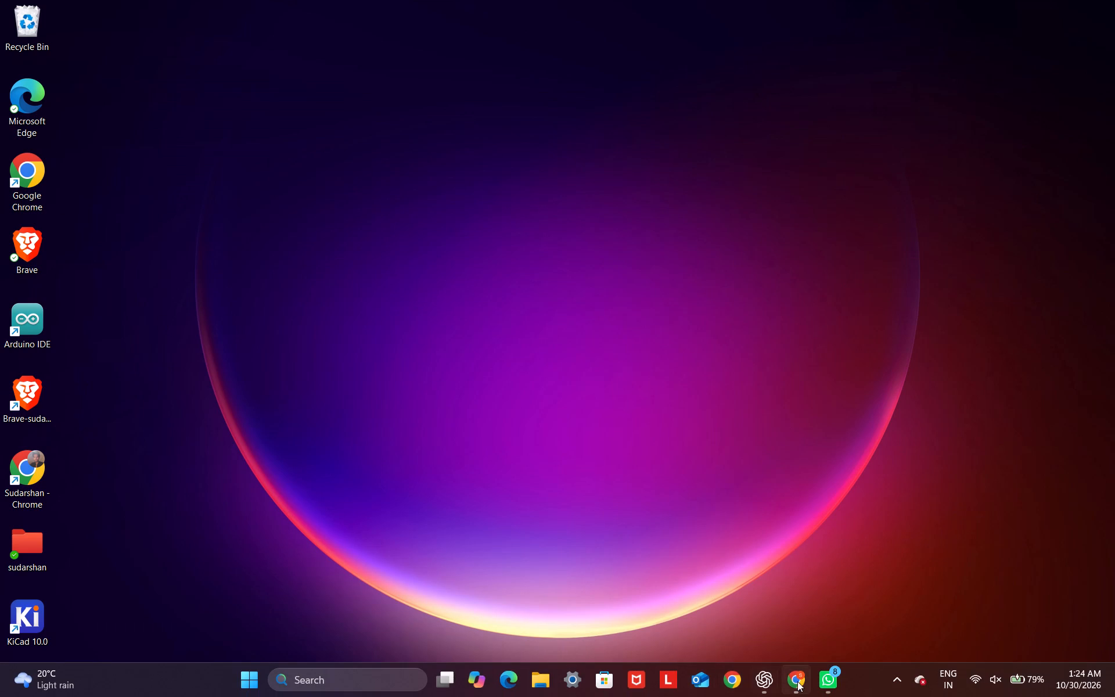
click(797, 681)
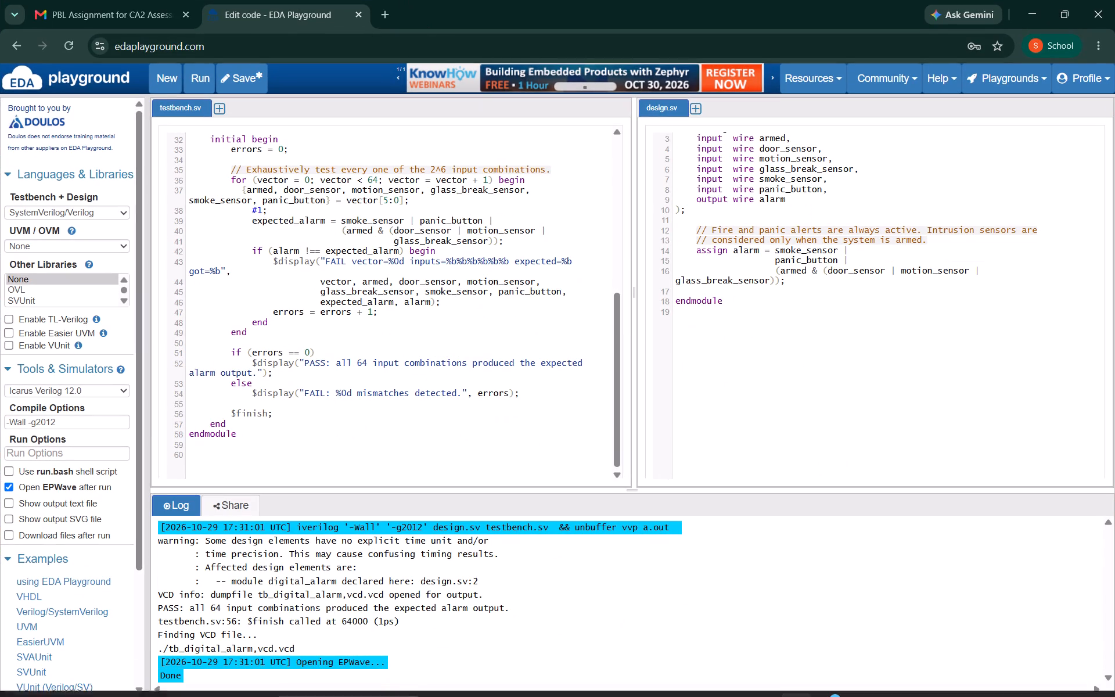
Minimize the EDA Playground browser window and open Chrome with the personal profile from the desktop.
click(1026, 20)
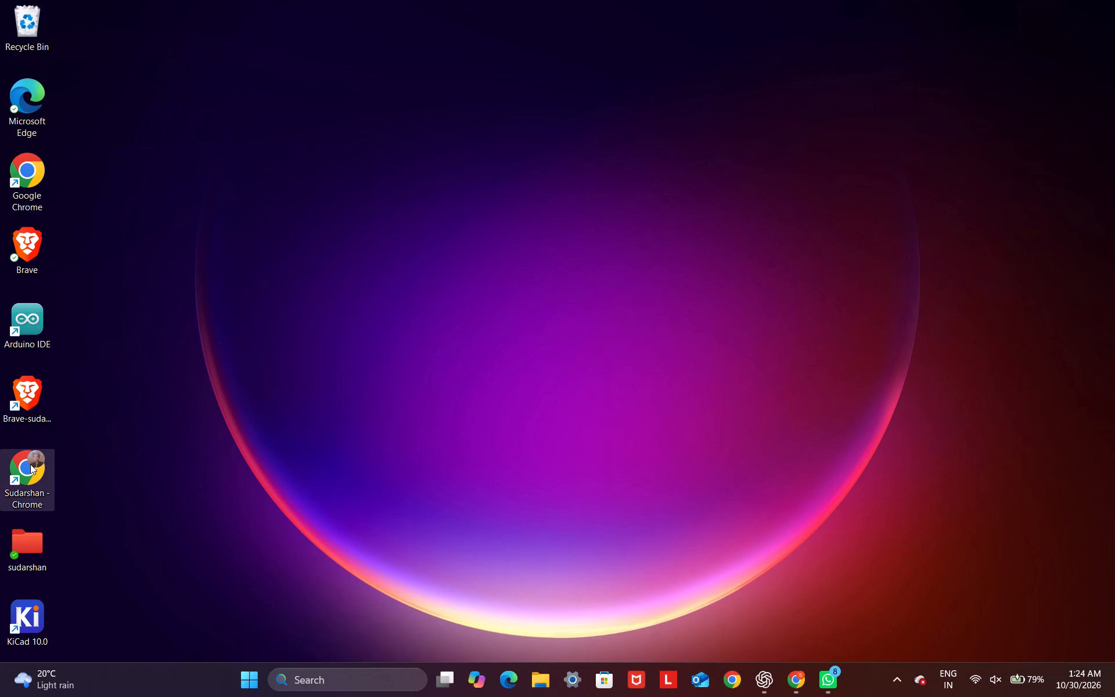
double_click(26, 464)
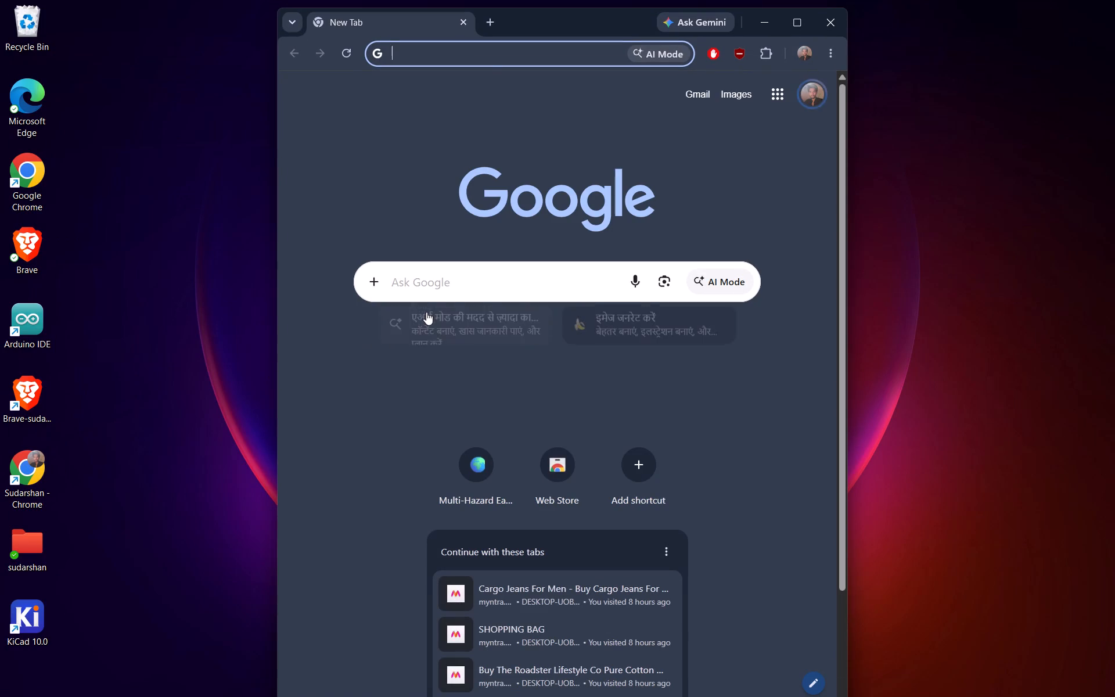
click(427, 312)
click(458, 290)
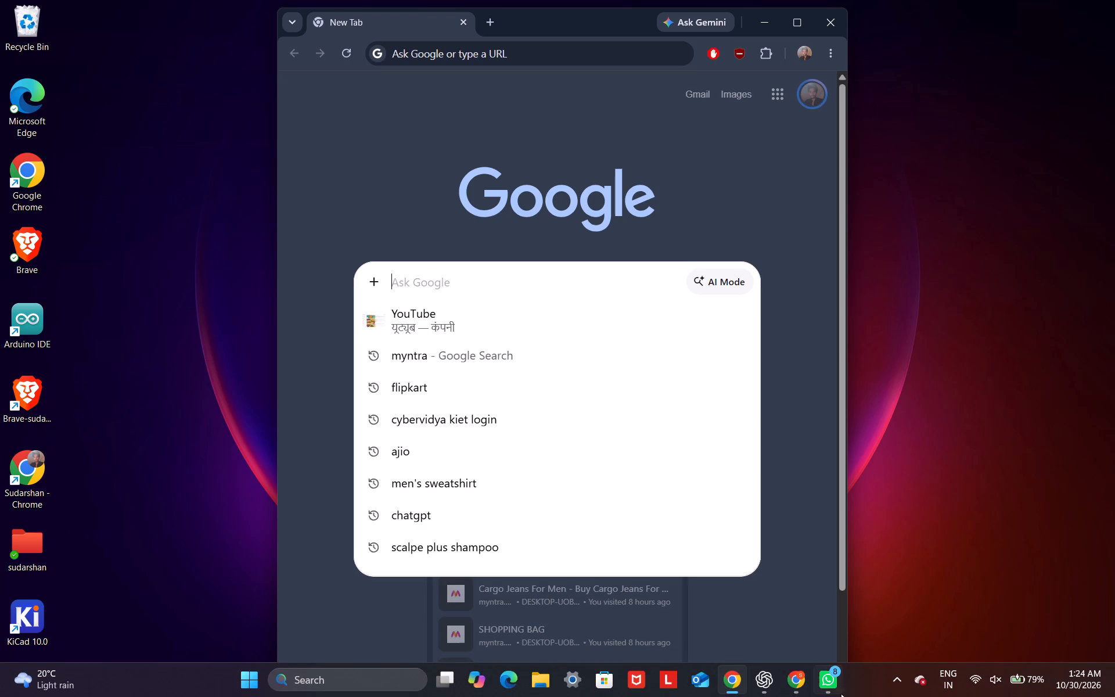
click(792, 671)
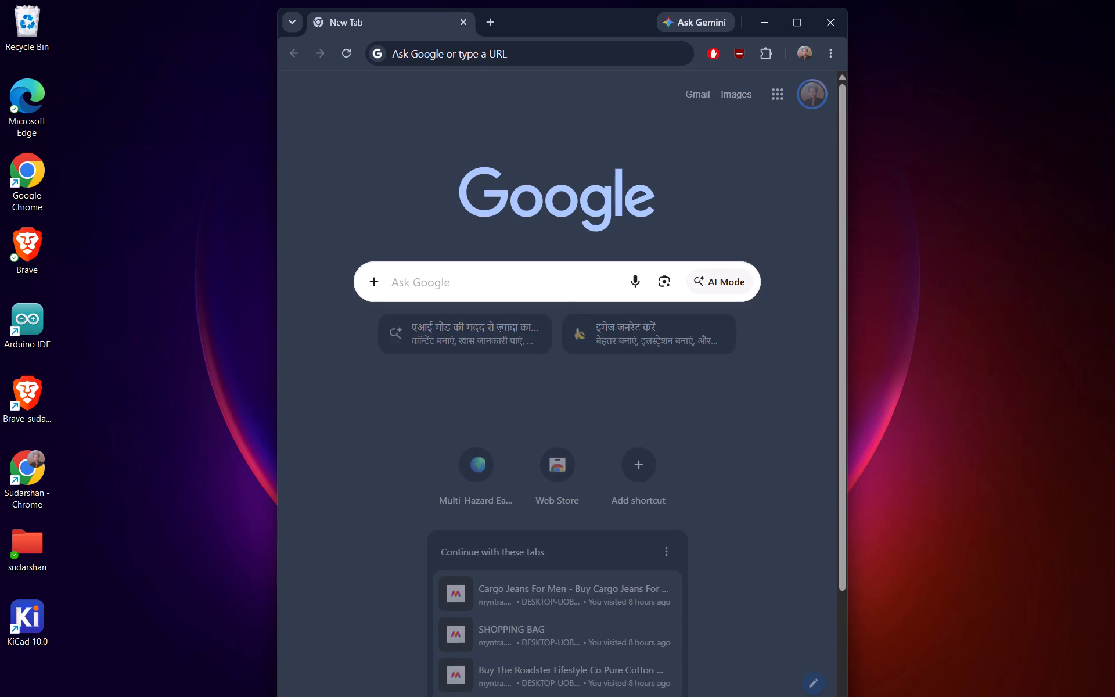
Search Google for the suggested YouTube entry in the personal Chrome window and open the YouTube site.
click(551, 285)
click(508, 309)
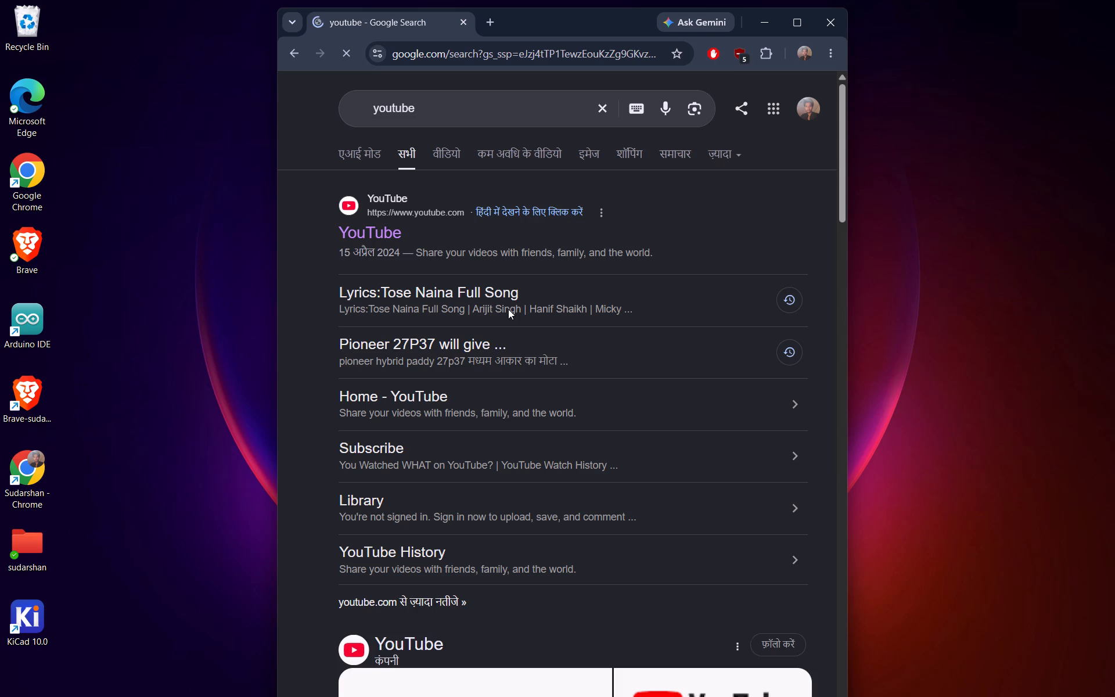
click(386, 229)
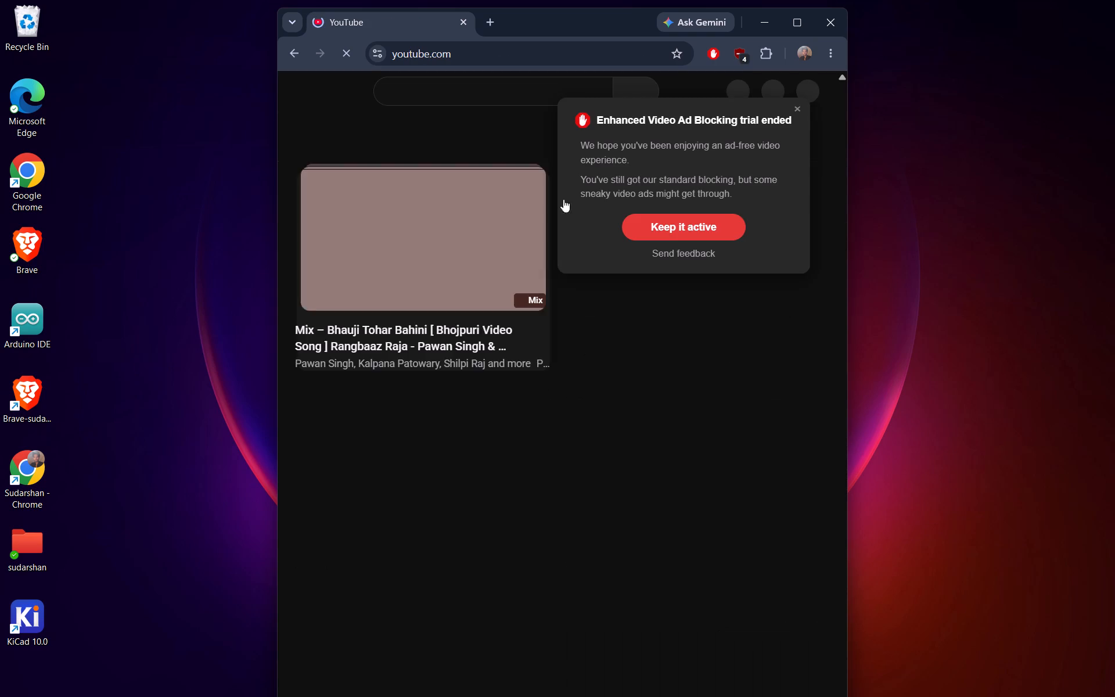
Enter the copied Digital Alarm System project title and description as the YouTube search query.
click(494, 91)
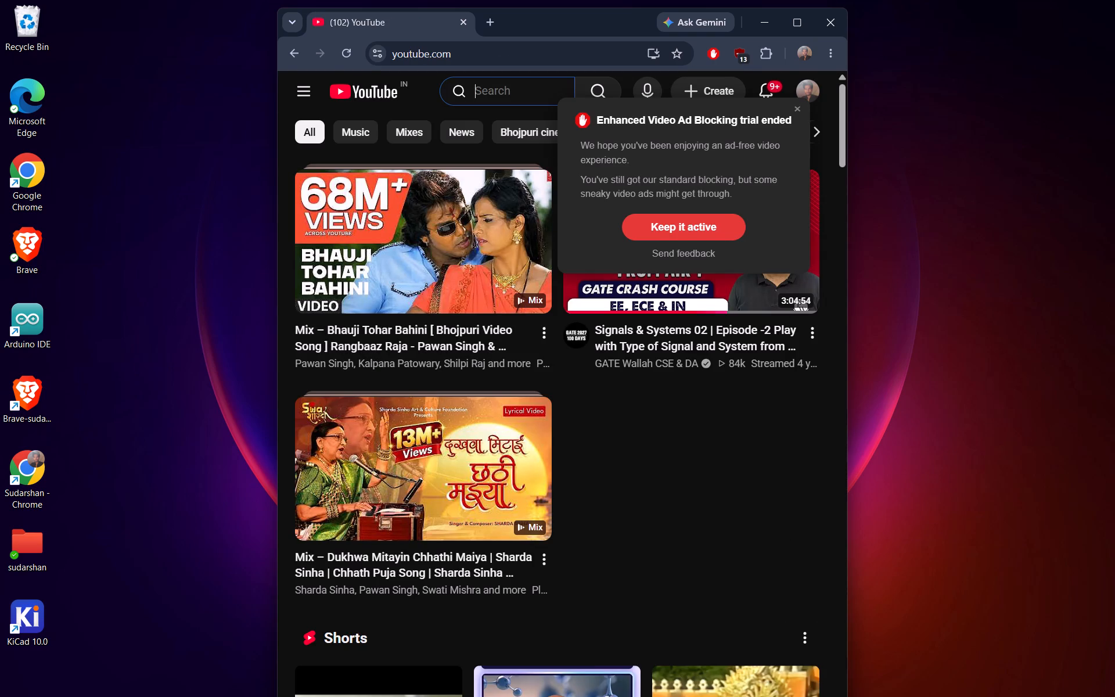
key(ctrl+v)
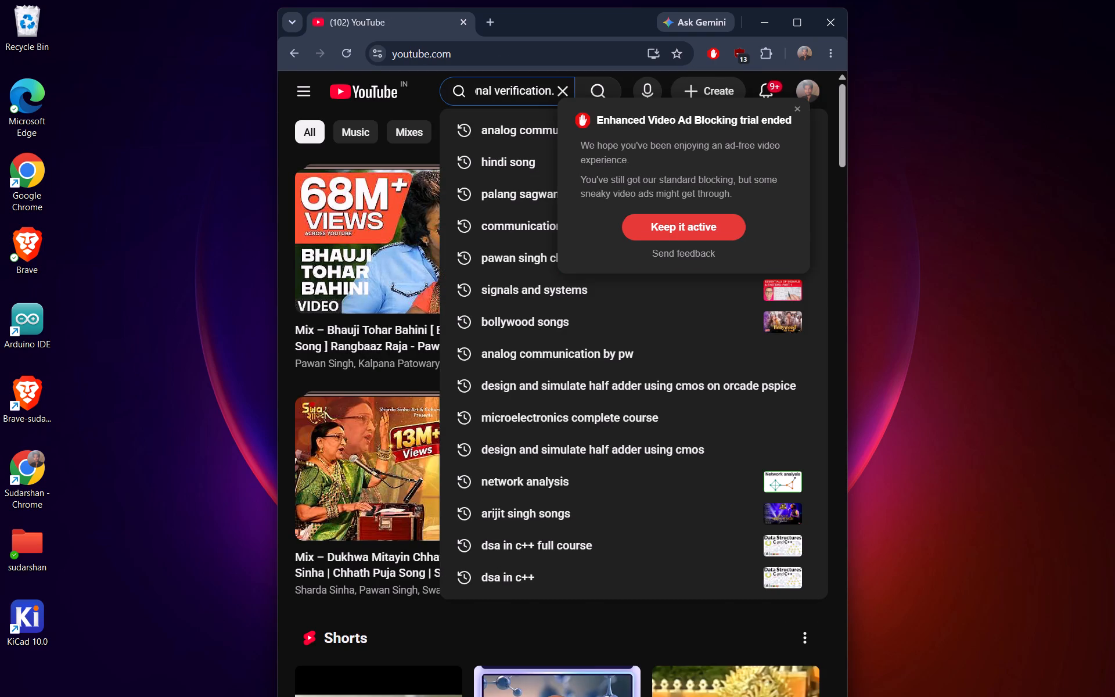
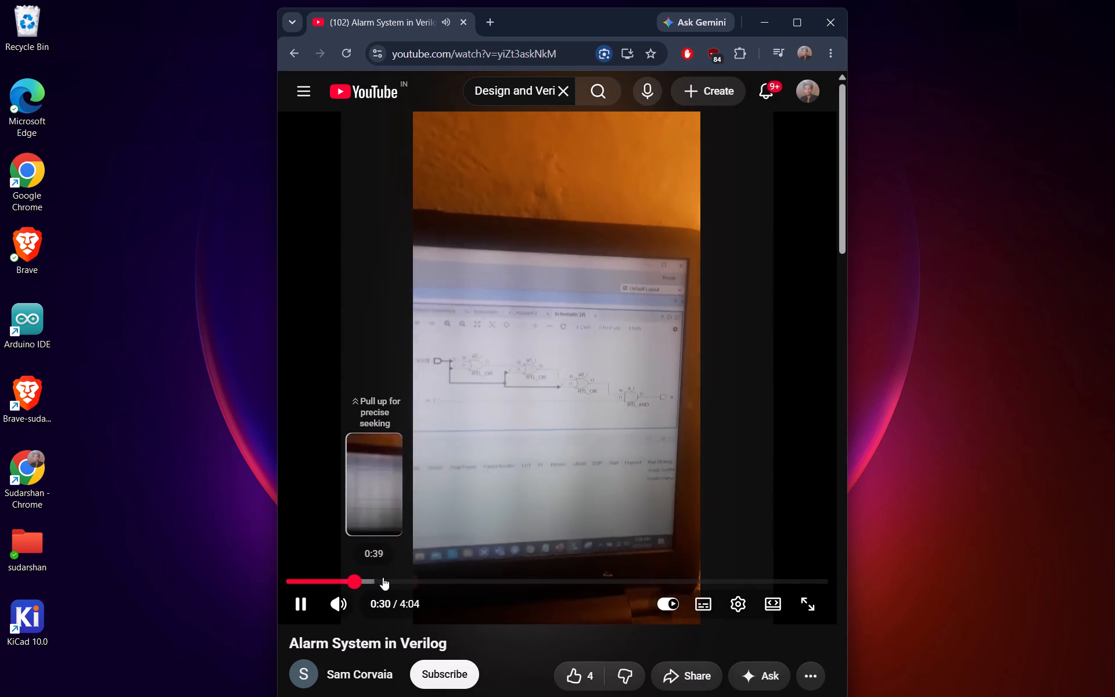
Skim the Alarm System in Verilog video in jumps from 0:47 to near its end, examining the schematics, simulation waveforms and source code.
click(391, 578)
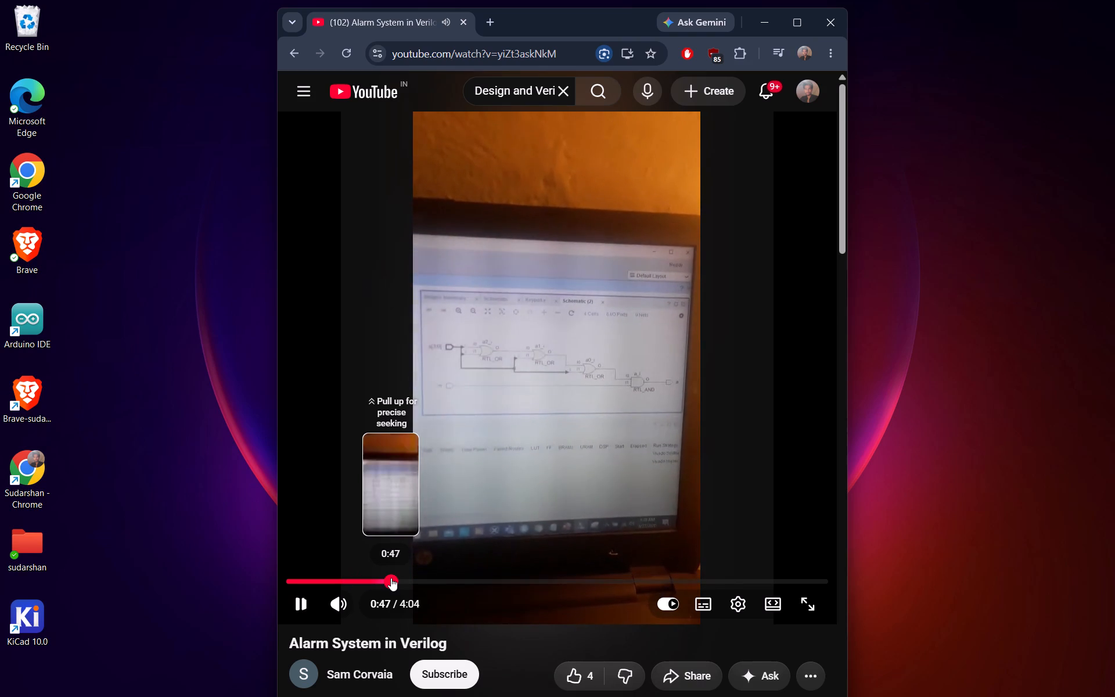
click(449, 578)
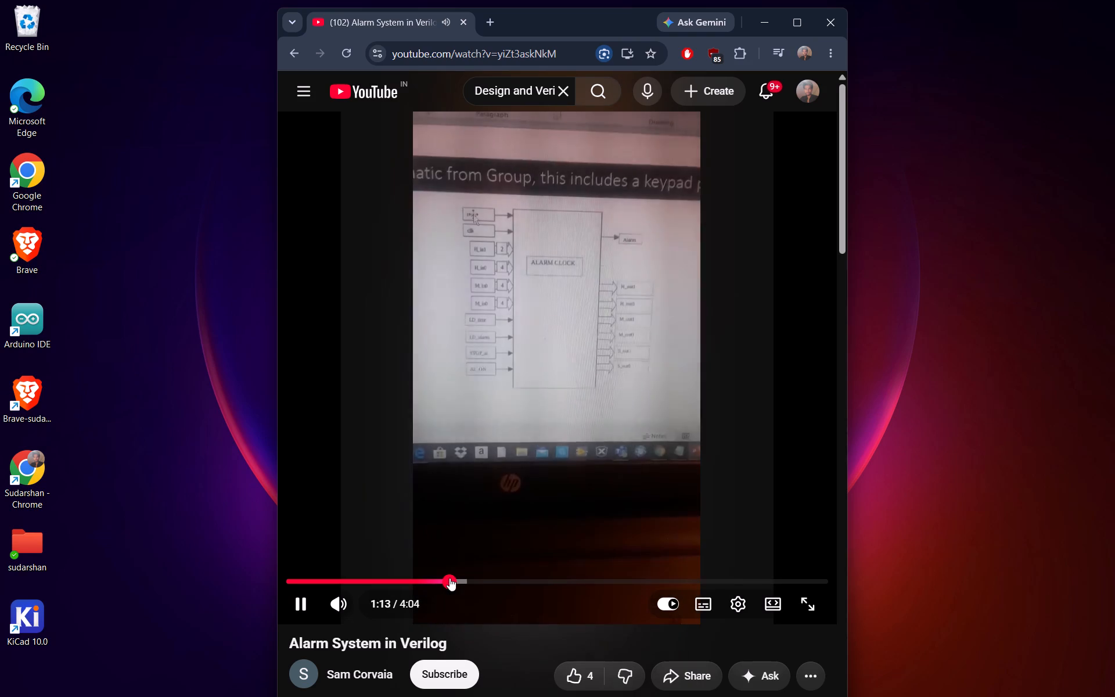
click(499, 579)
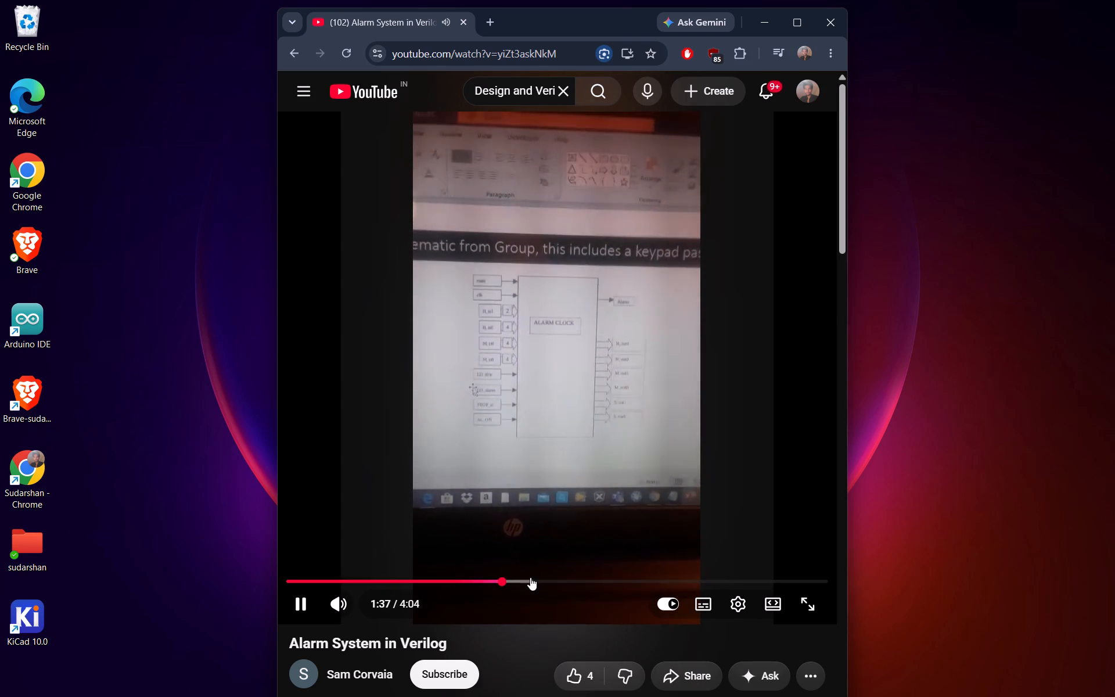
click(530, 576)
click(575, 577)
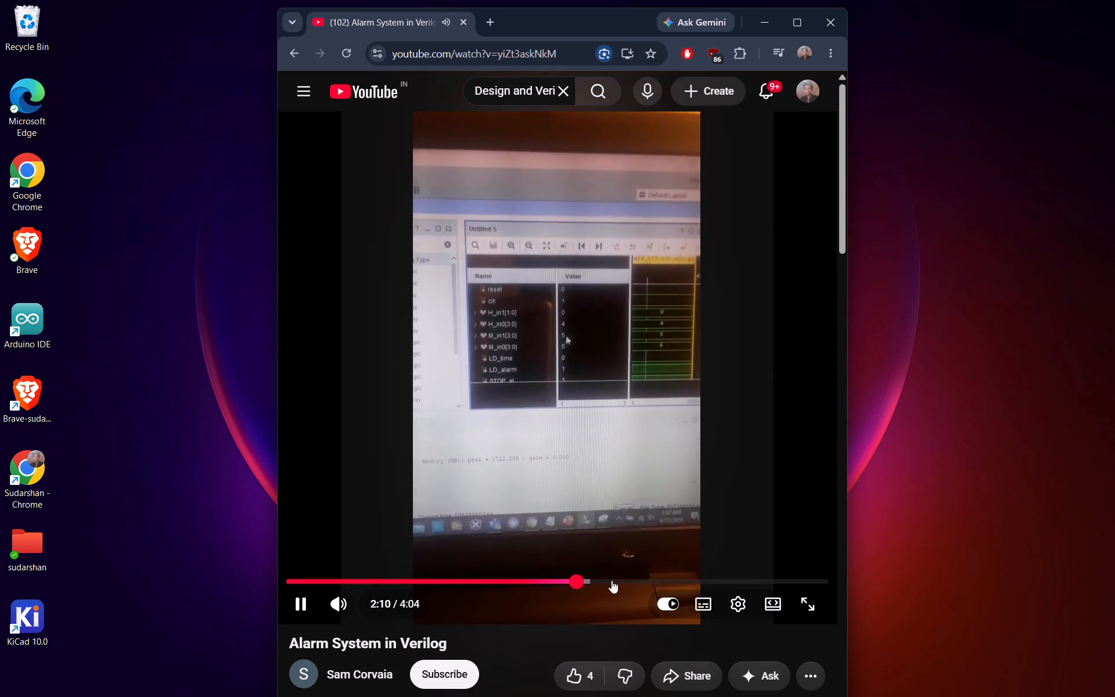
click(612, 580)
click(660, 581)
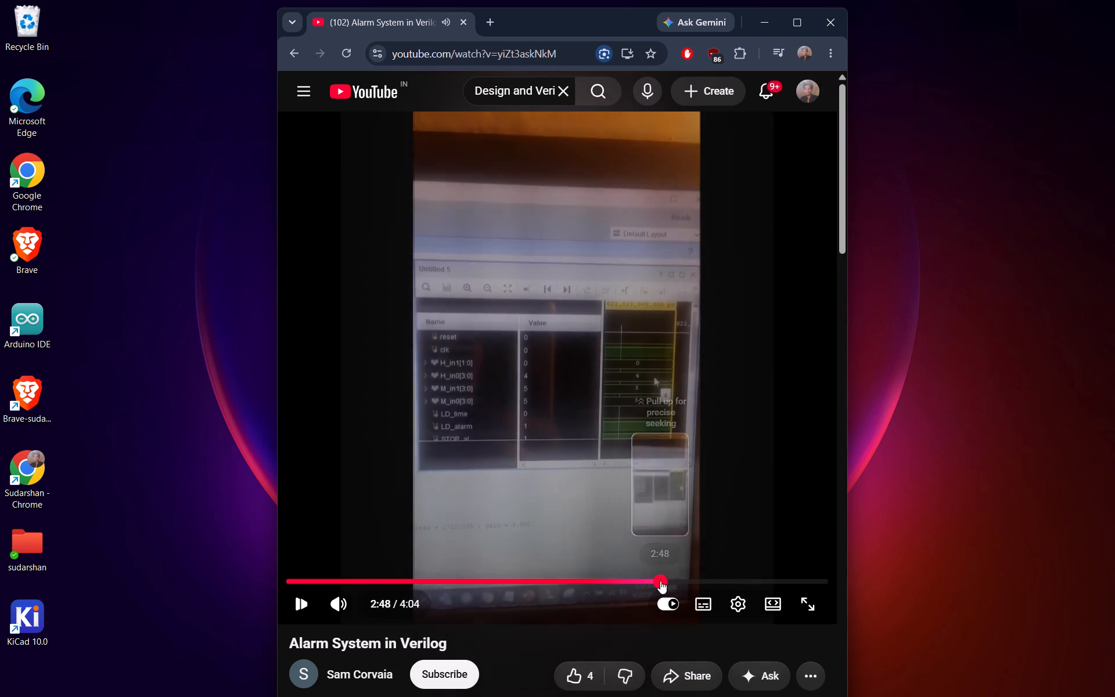
click(699, 579)
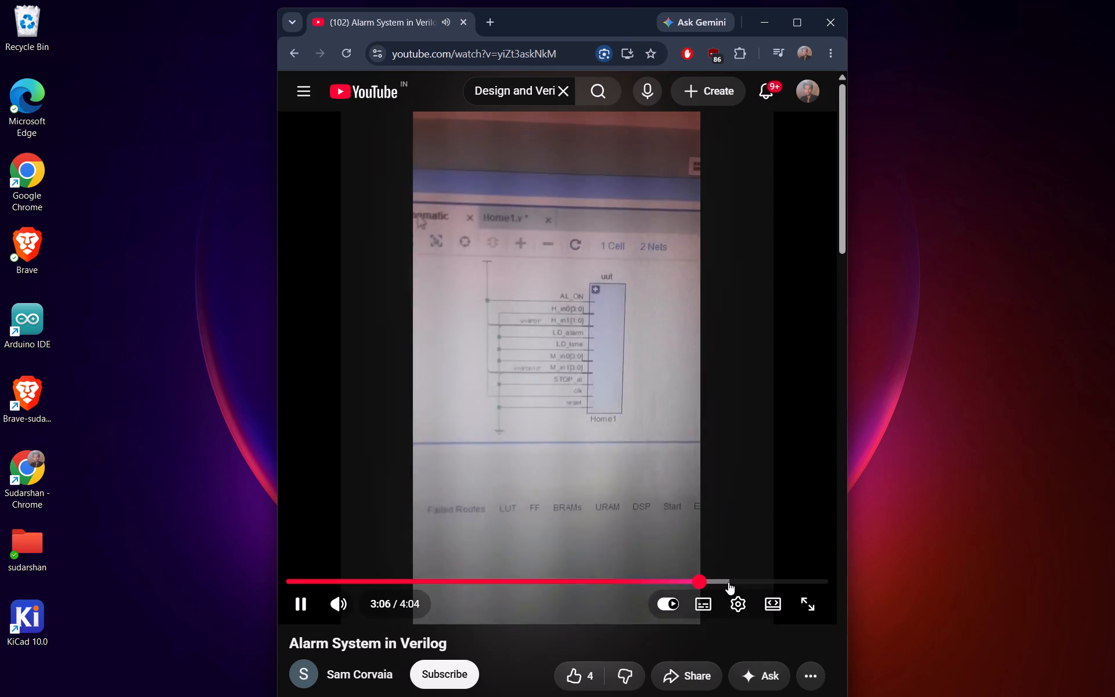
click(728, 582)
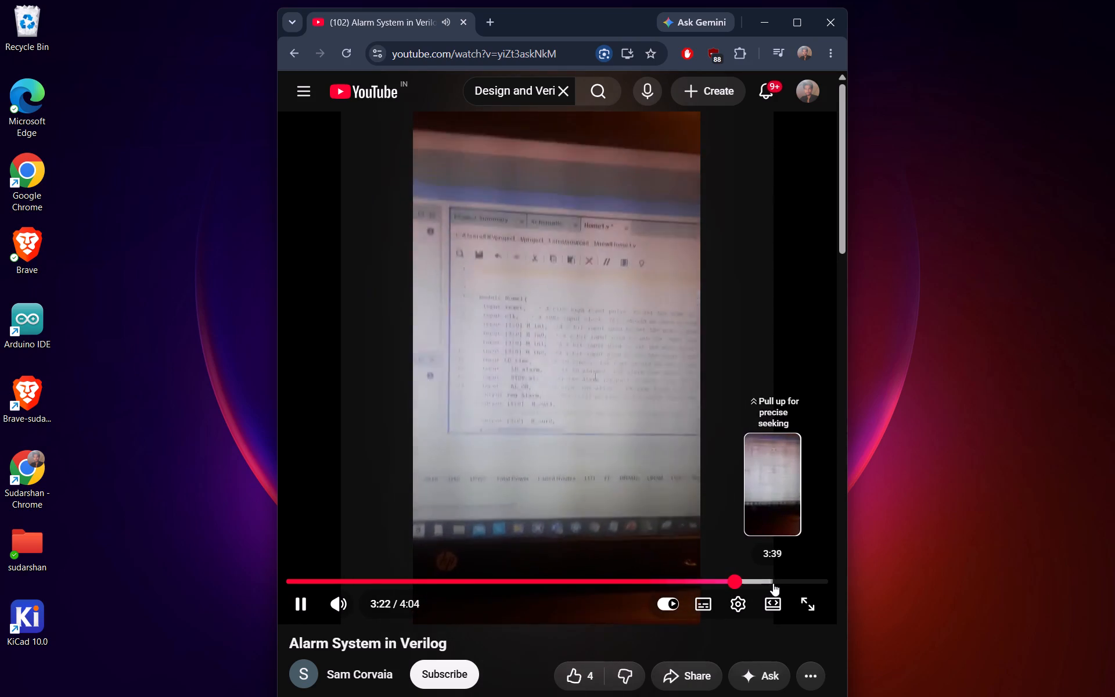
click(773, 583)
click(808, 581)
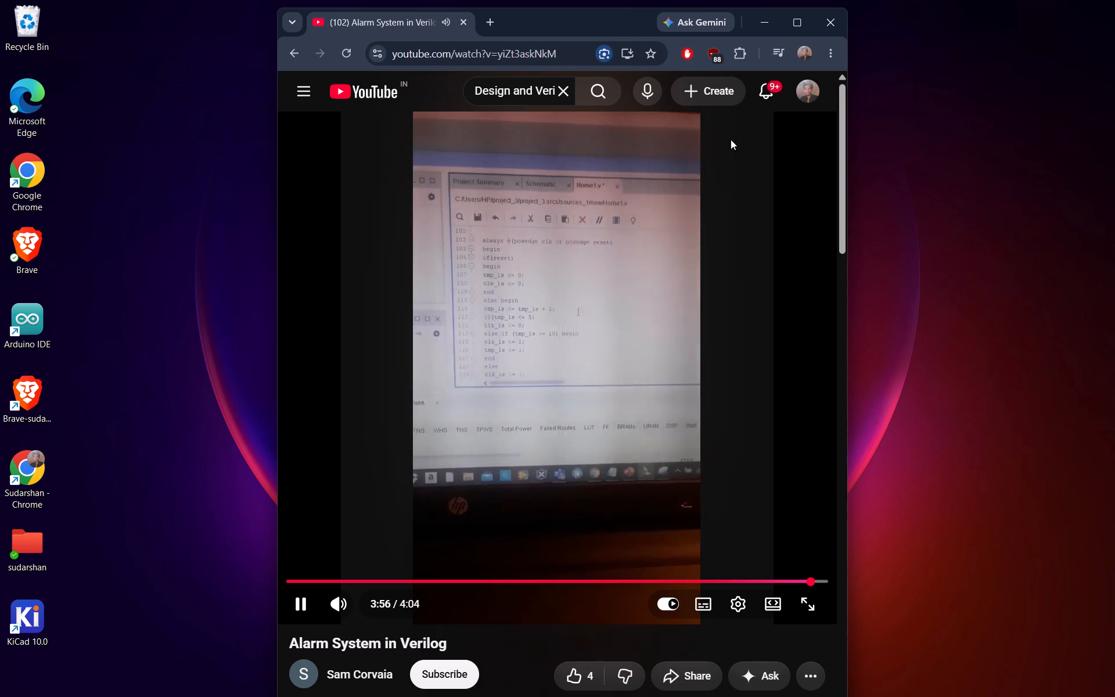
Close the browser window playing the Alarm System in Verilog video.
click(830, 20)
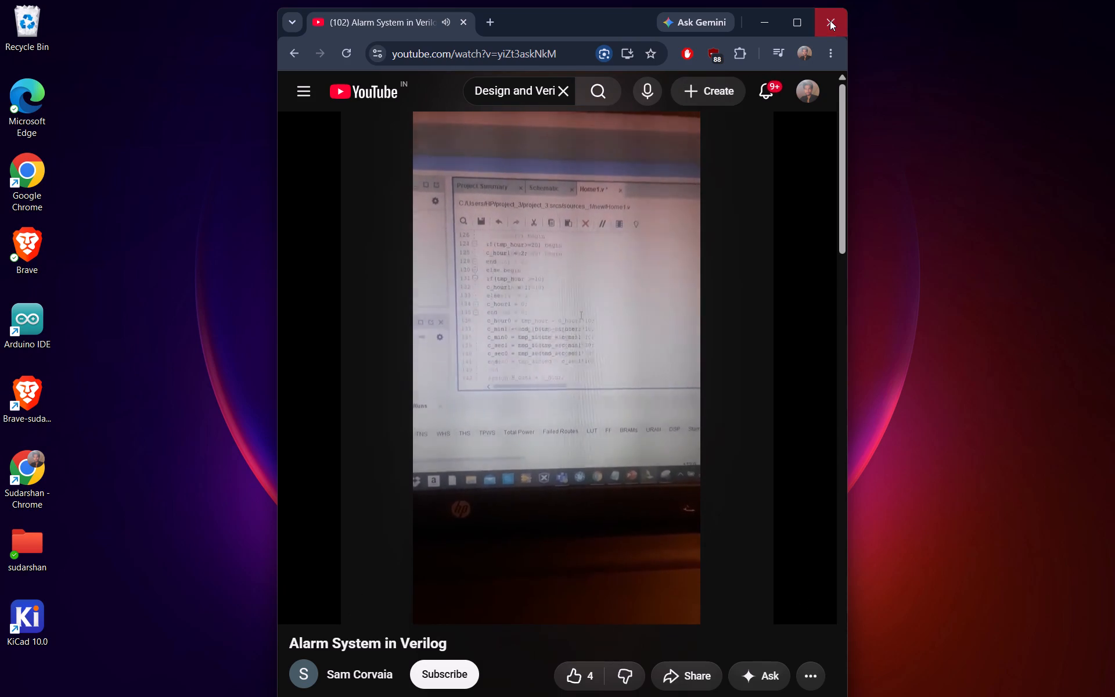
Switch to the Chrome window with the school Gmail and close the PBL_DICD ECE.pdf preview.
click(697, 488)
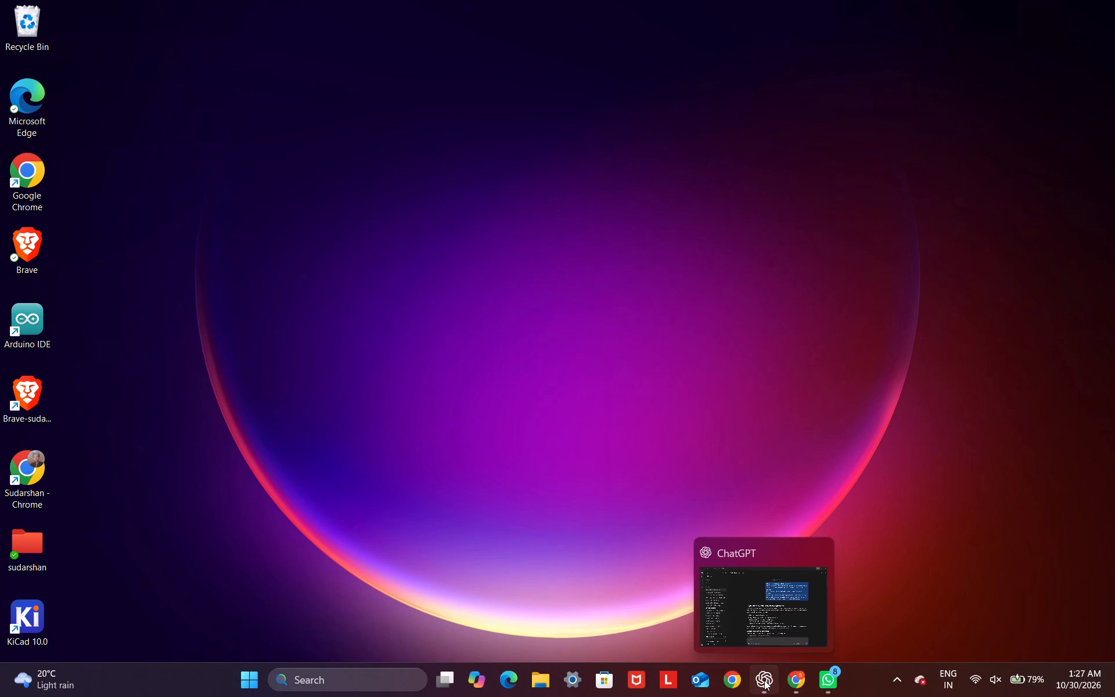
click(796, 680)
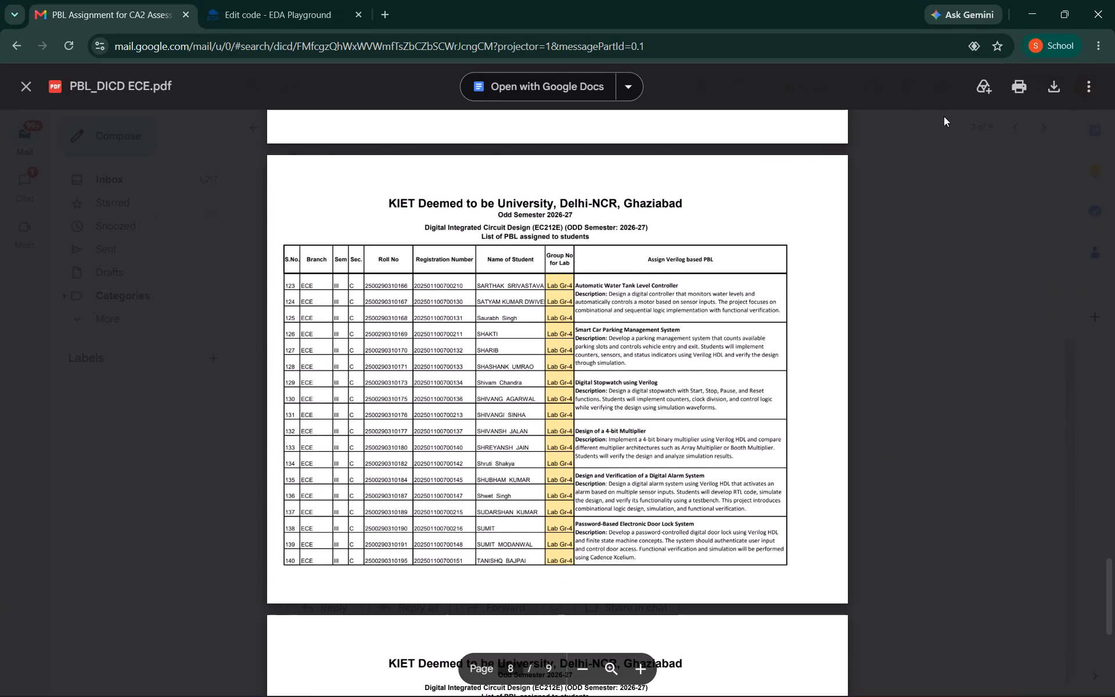
click(958, 116)
Read the PBL assignment email for CA2, examining the required report sections, submission deadline, viva schedule and attachment.
scroll(775, 223, up, 7)
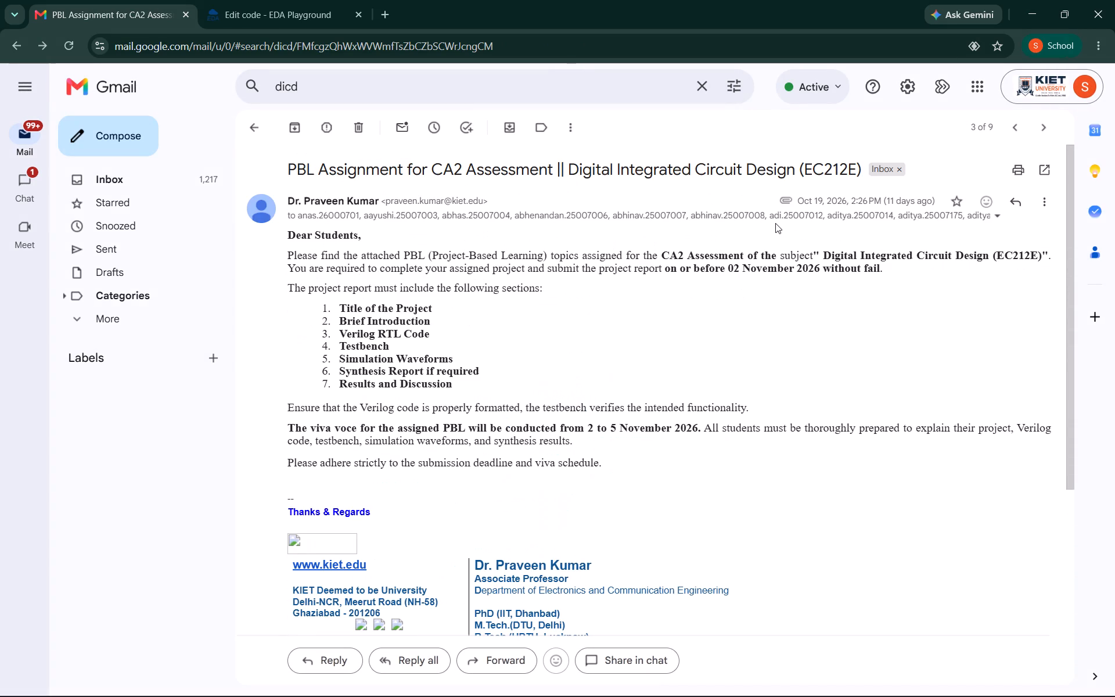
scroll(775, 223, down, 2)
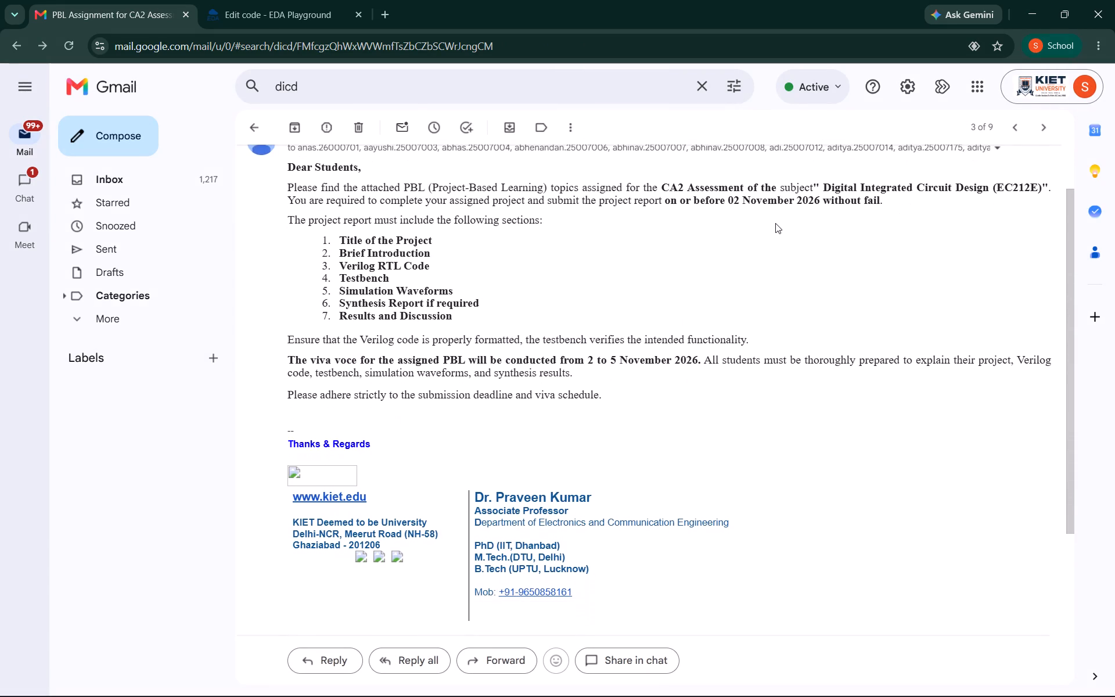
scroll(775, 223, down, 5)
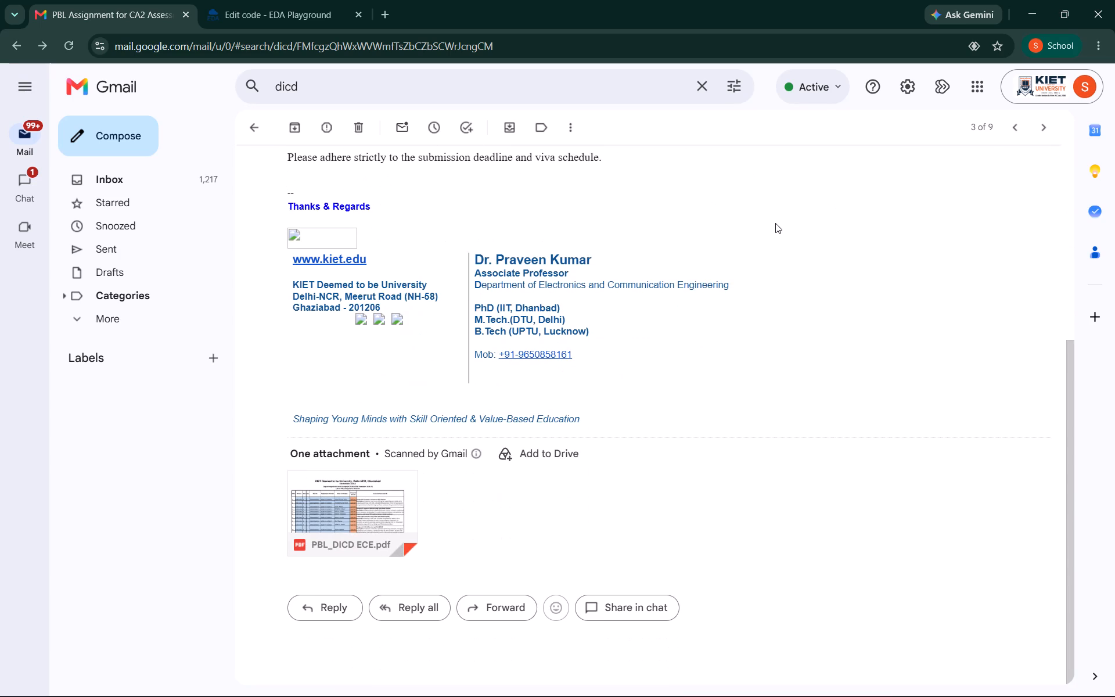
scroll(775, 223, down, 1)
scroll(775, 223, up, 6)
scroll(775, 223, down, 2)
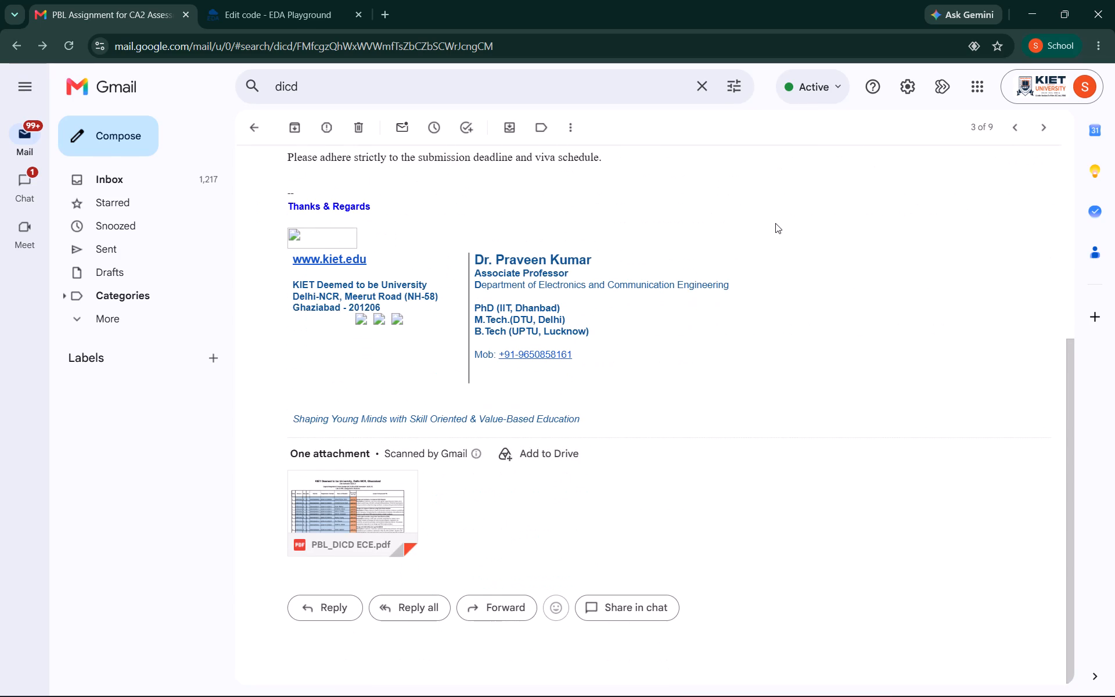
scroll(775, 223, up, 6)
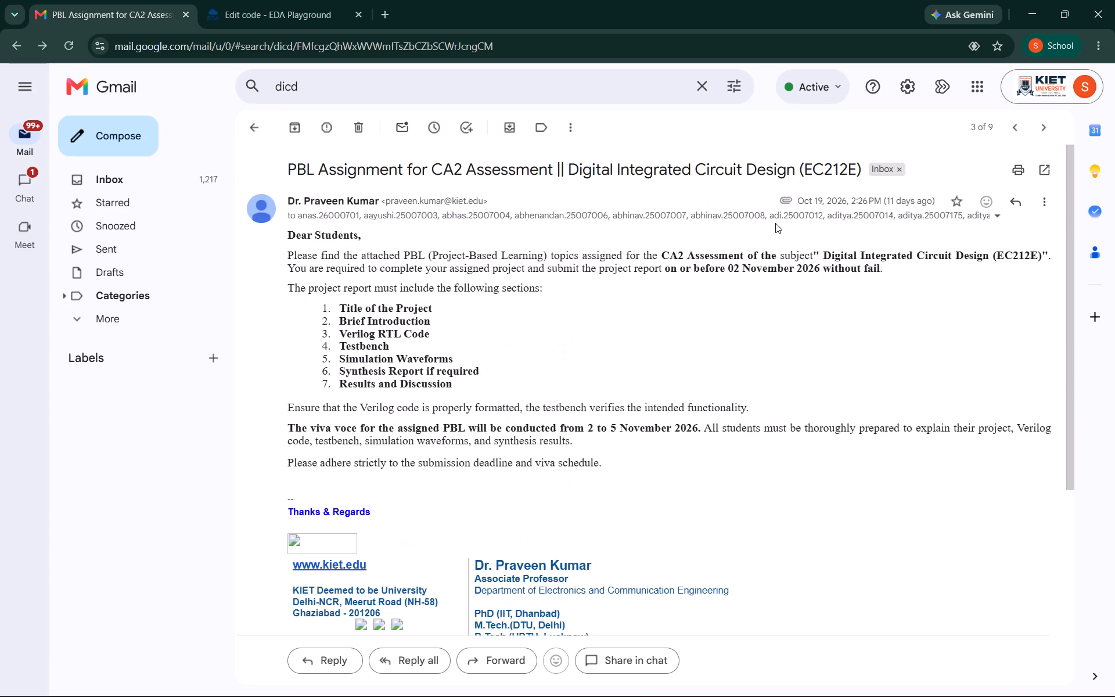
click(332, 544)
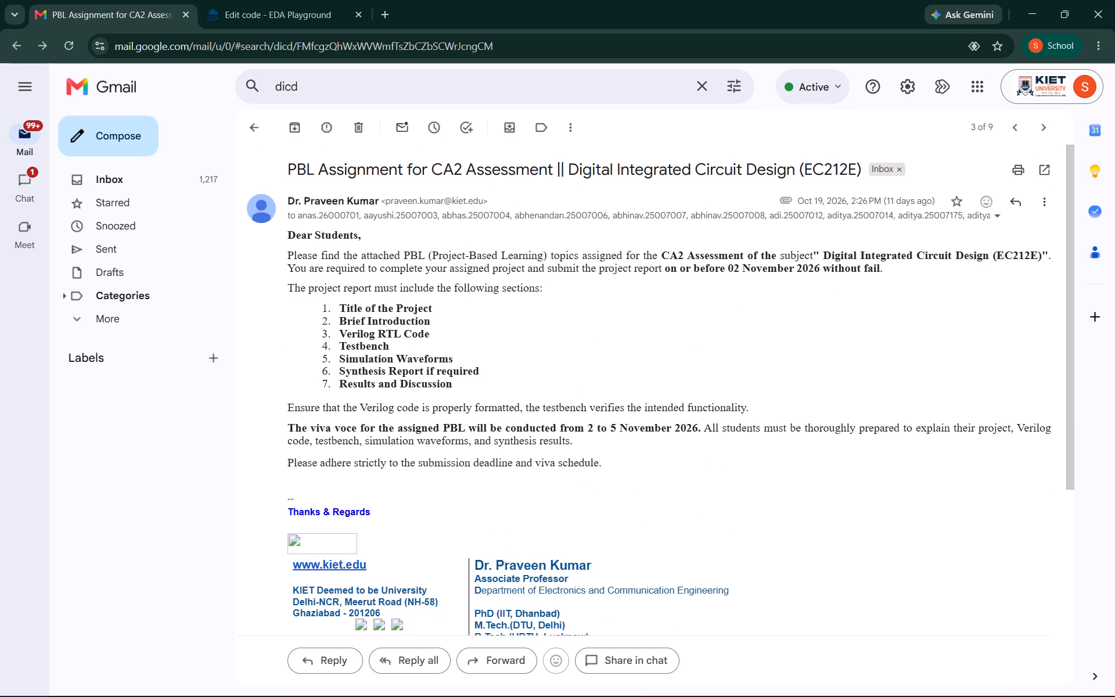
drag(334, 300, 419, 376)
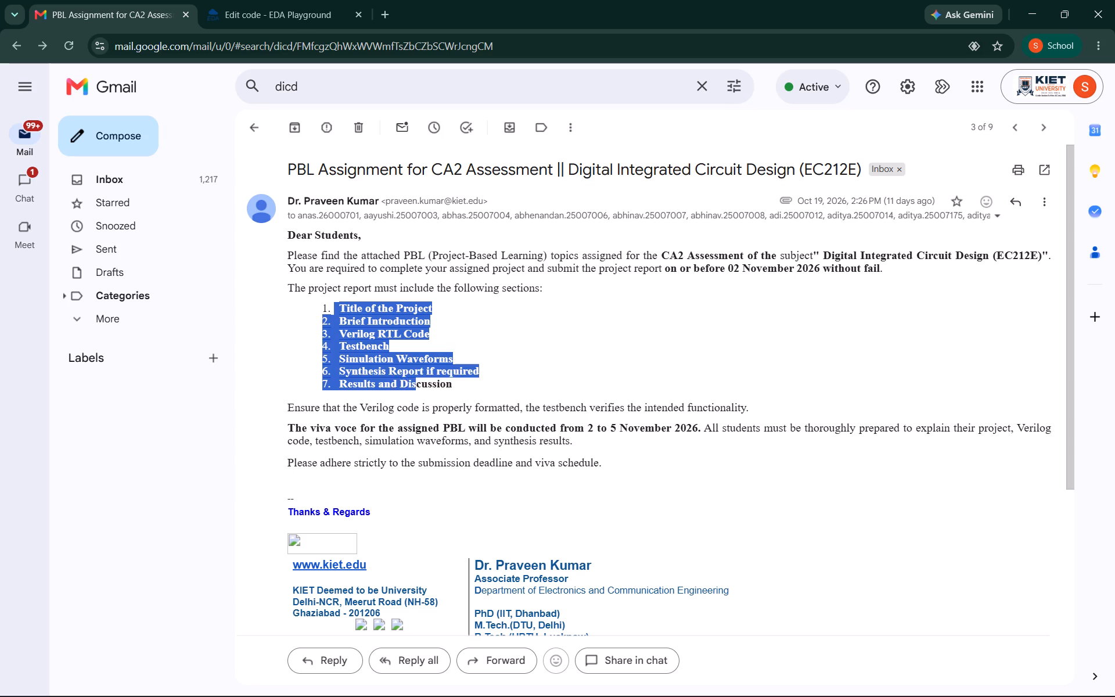
drag(419, 376, 448, 363)
click(456, 357)
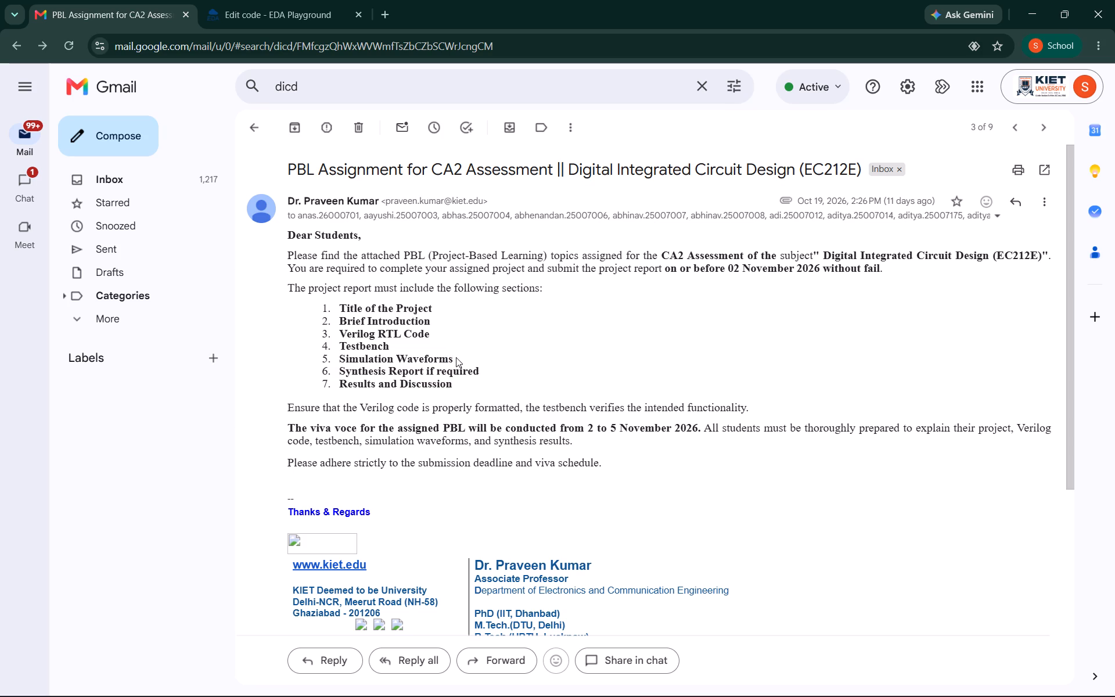
scroll(456, 357, down, 3)
scroll(456, 357, up, 4)
scroll(456, 357, down, 4)
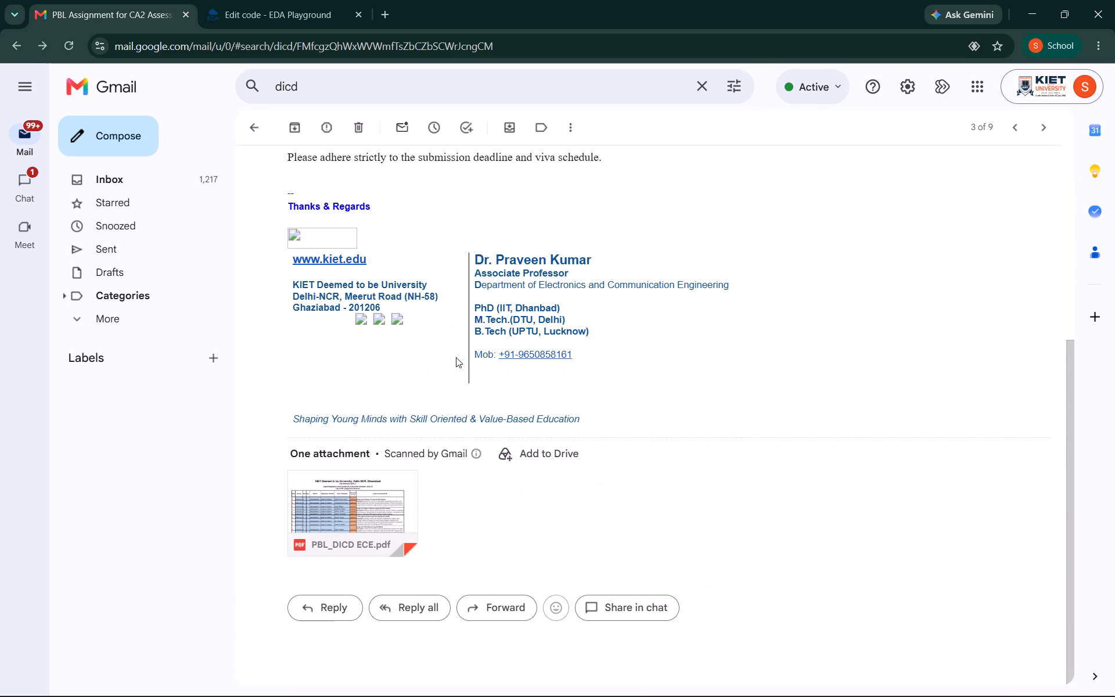
scroll(456, 357, up, 4)
scroll(457, 342, down, 2)
scroll(457, 342, up, 5)
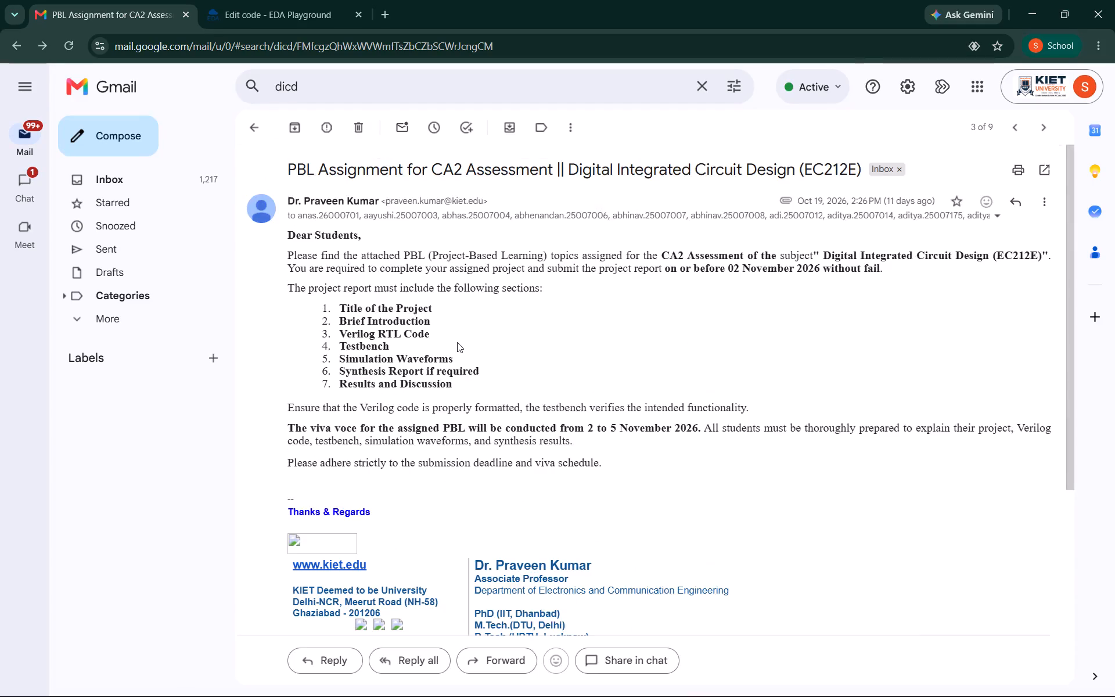
scroll(457, 342, down, 2)
scroll(457, 342, up, 2)
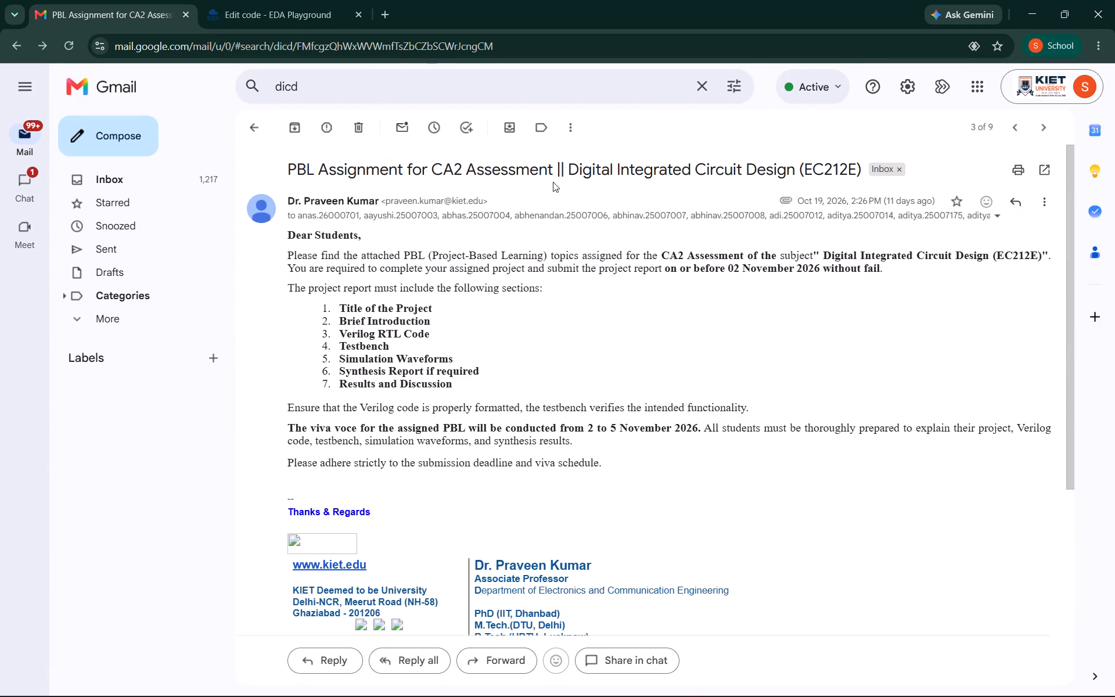
Replace the dicd mail search with a search for parmanand.
click(446, 94)
key(BackSpace)
key(BackSpace)
key(BackSpace)
key(BackSpace)
key(BackSpace)
key(BackSpace)
key(BackSpace)
key(BackSpace)
key(BackSpace)
key(BackSpace)
key(BackSpace)
key(BackSpace)
key(BackSpace)
key(BackSpace)
key(BackSpace)
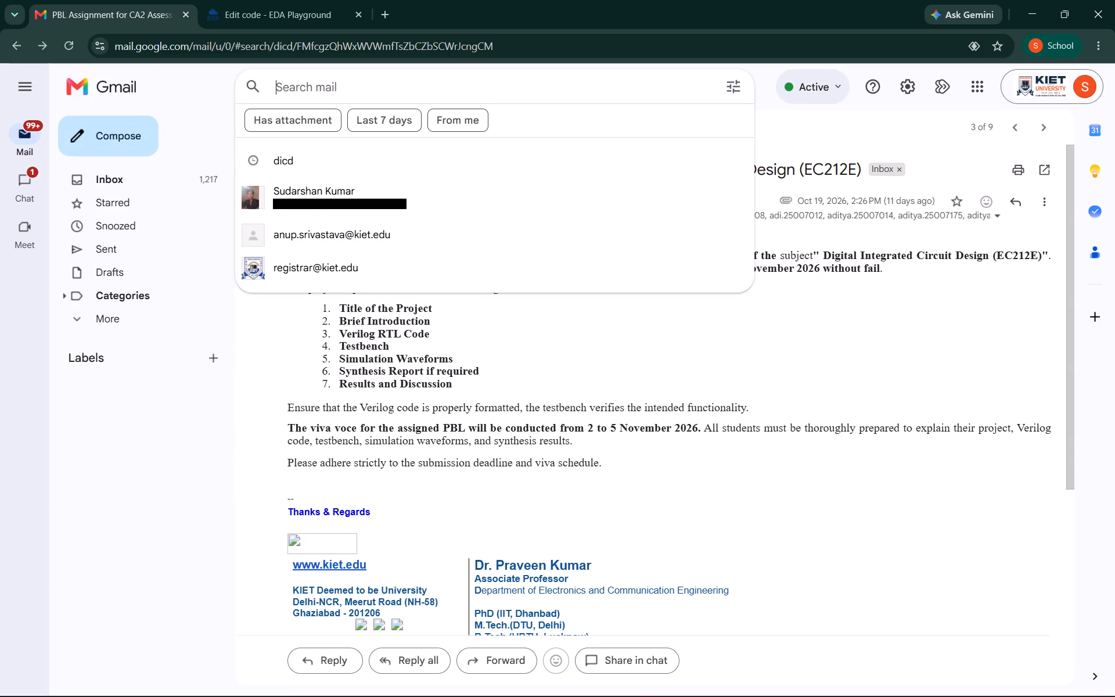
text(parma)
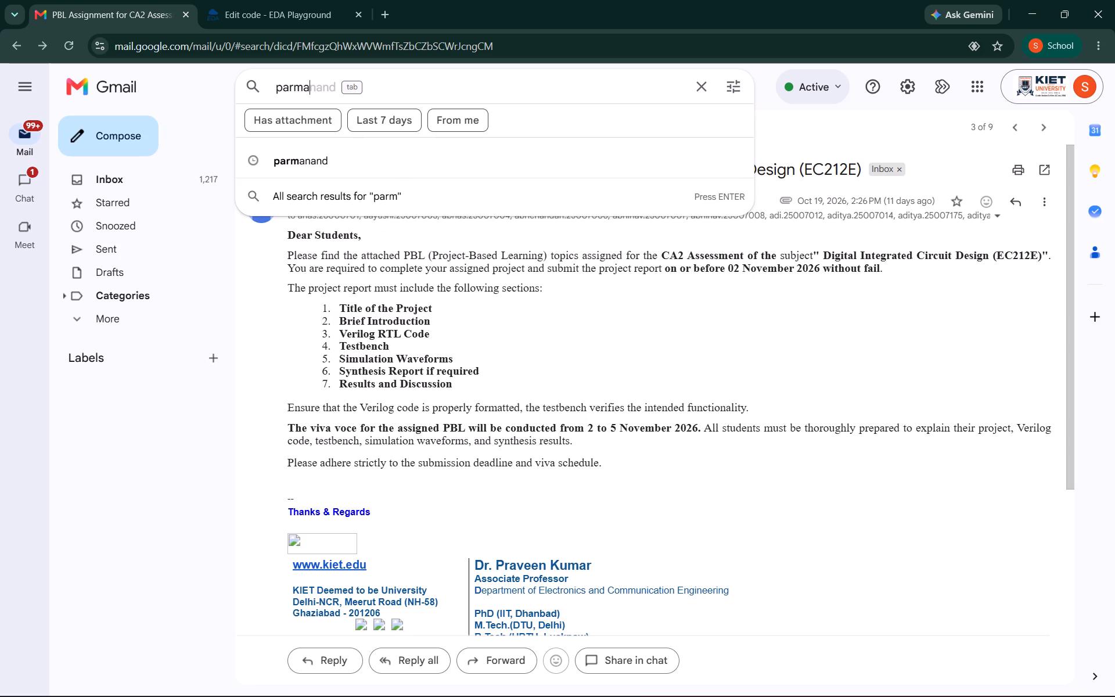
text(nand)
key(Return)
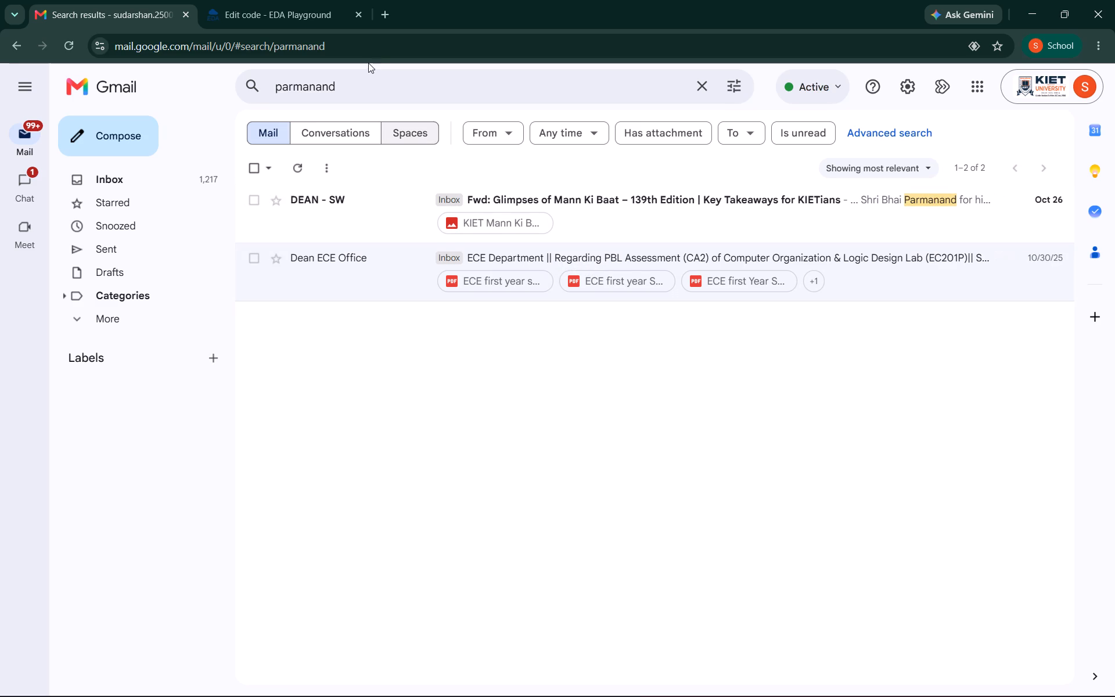
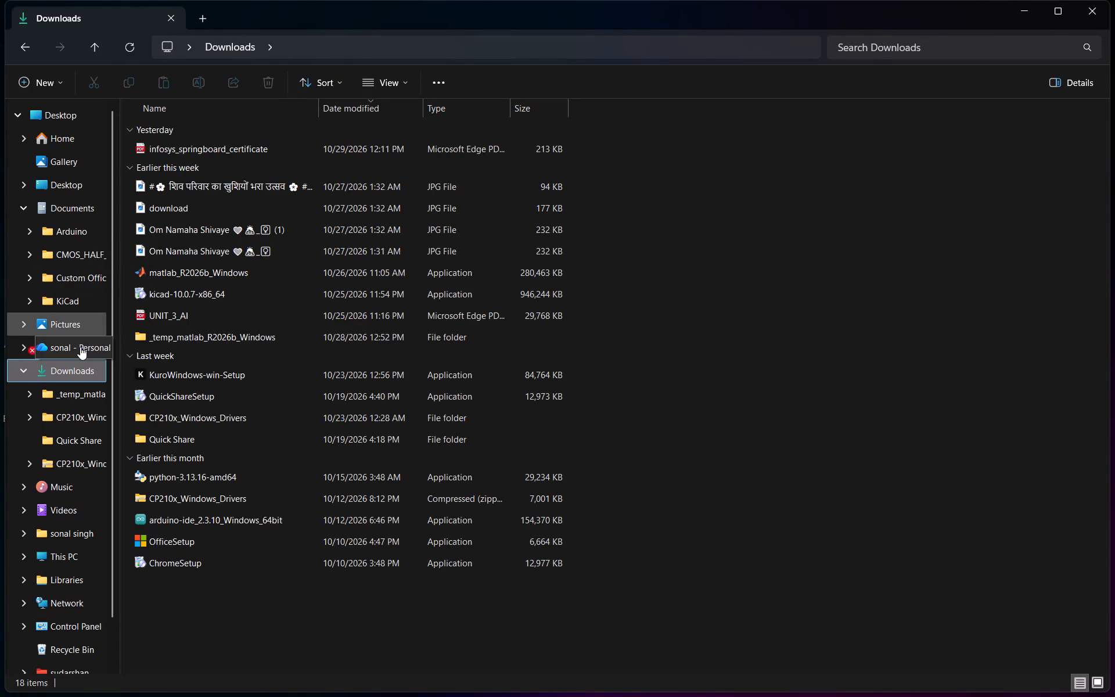
Open the personal OneDrive folder in File Explorer to look through its files.
click(80, 347)
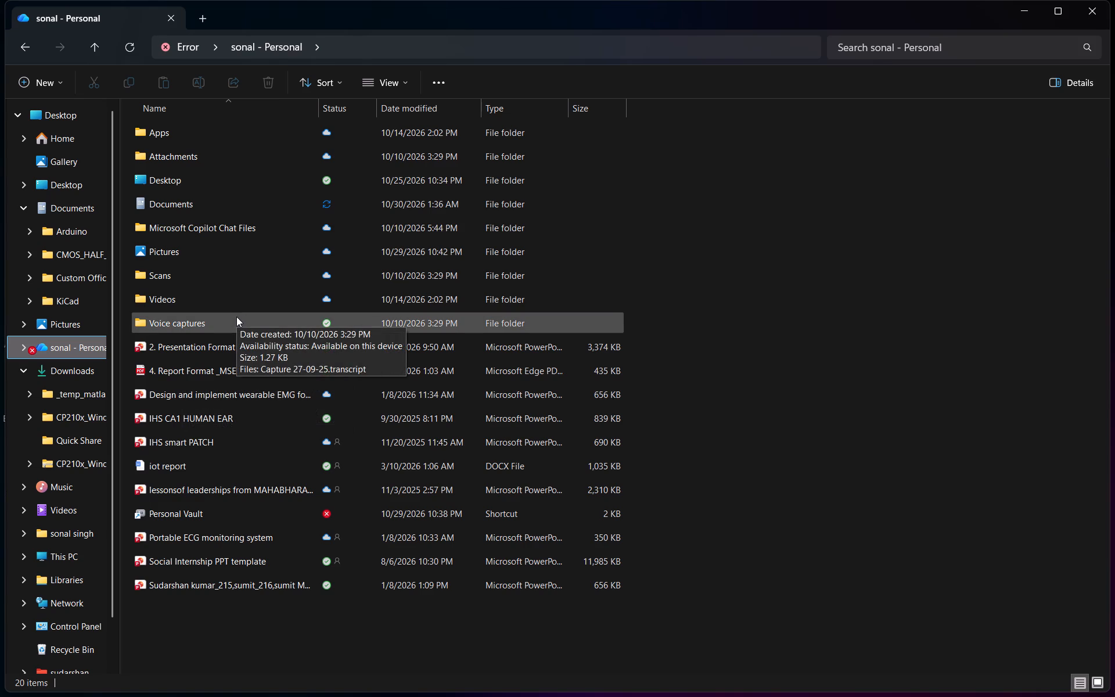
Open the Basics of Signals & System CA-2 report PDF from File Explorer's recent files.
click(81, 142)
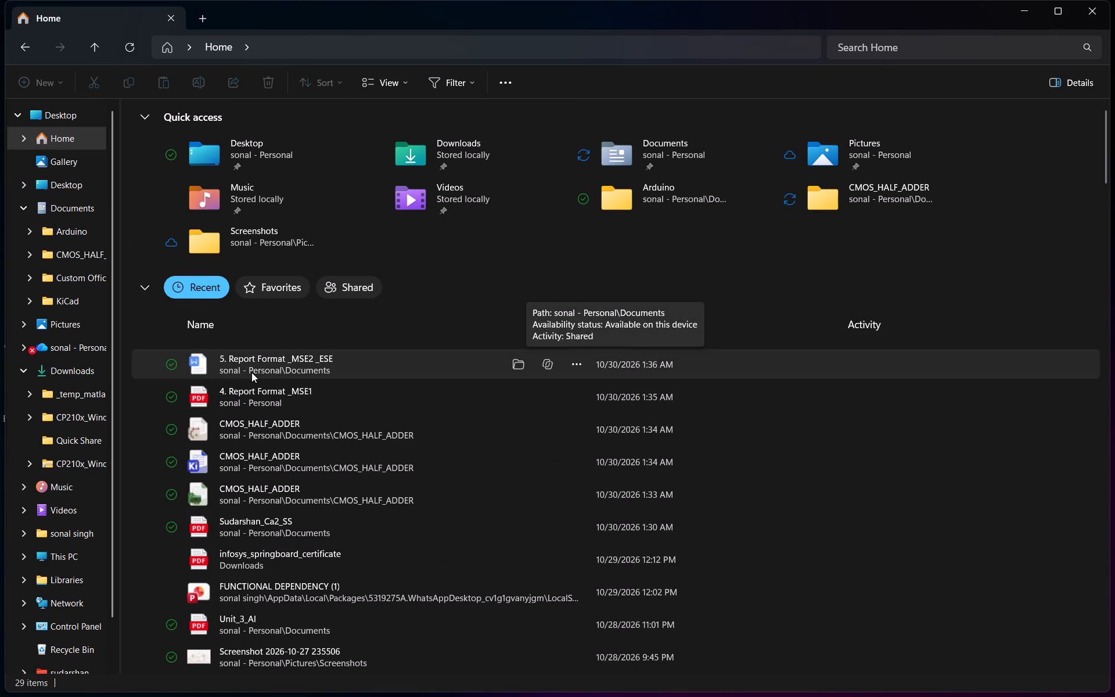
double_click(267, 525)
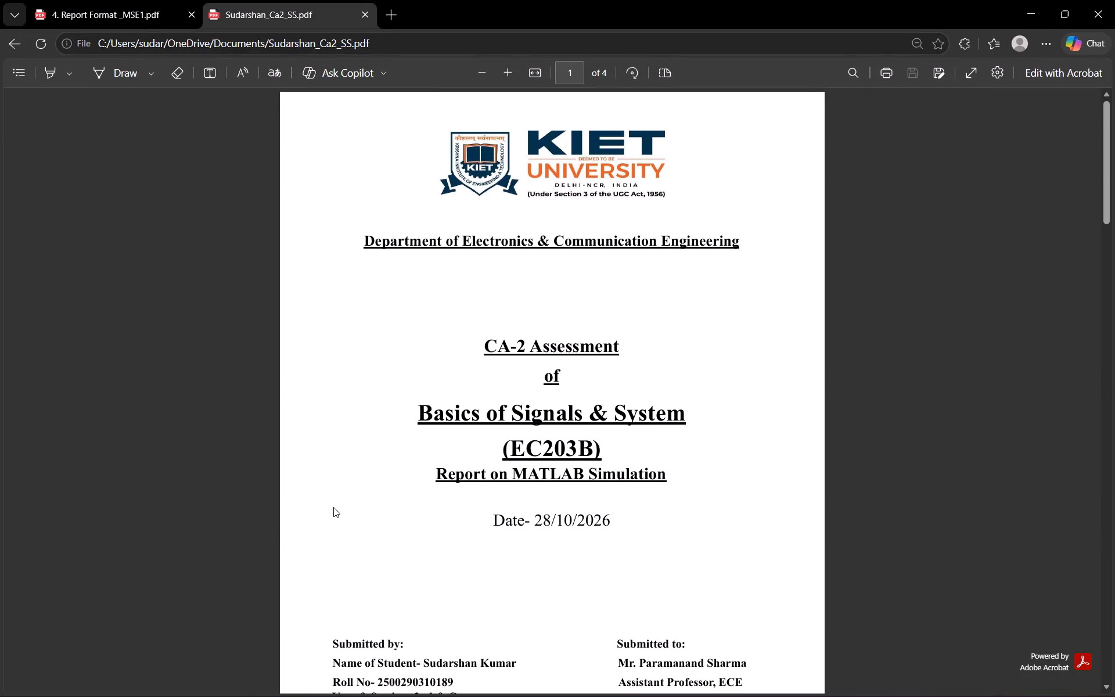
Read through the CA-2 report, examining its cover page, objective, MATLAB program, figures and result section.
scroll(333, 507, down, 3)
scroll(333, 507, up, 1)
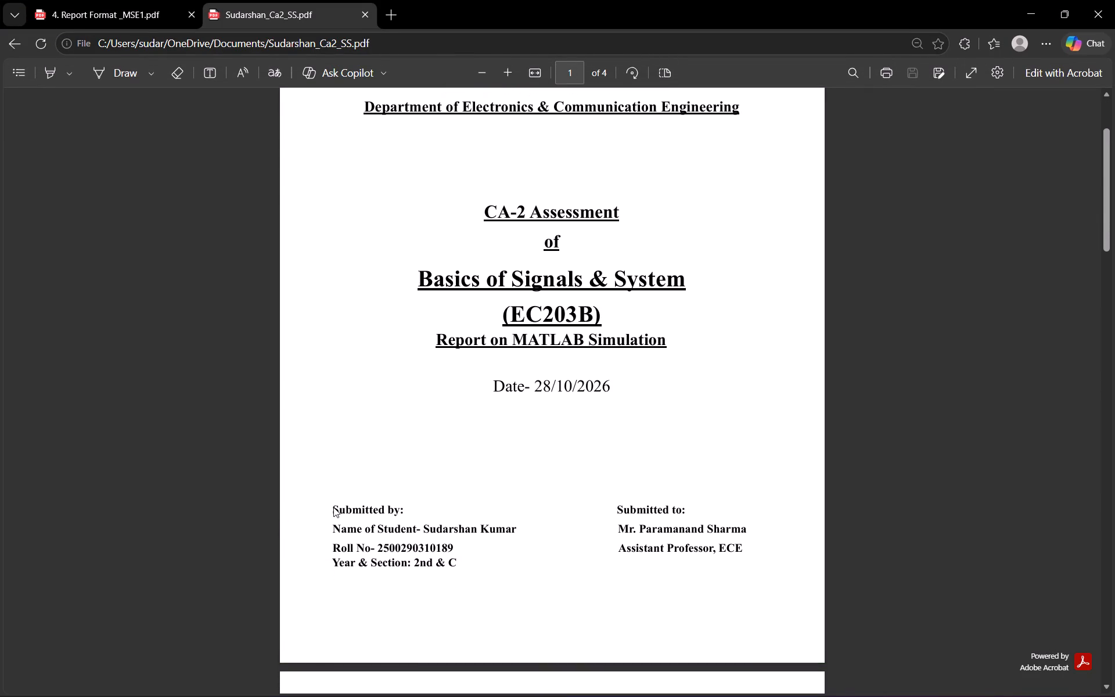
scroll(333, 507, up, 2)
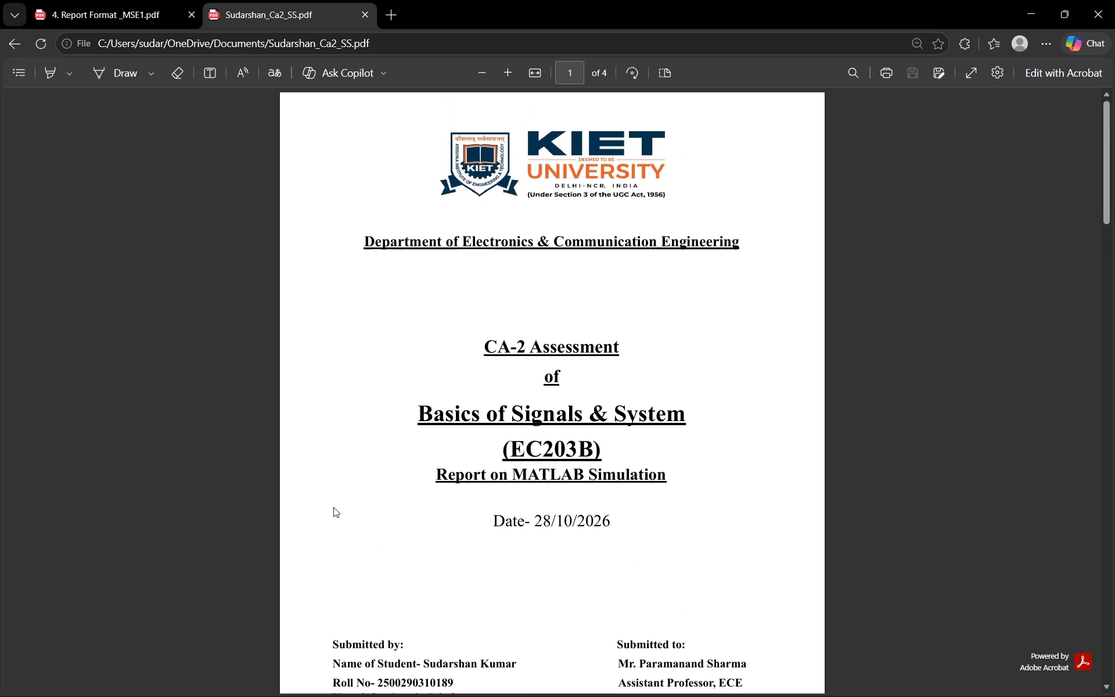
scroll(333, 507, down, 5)
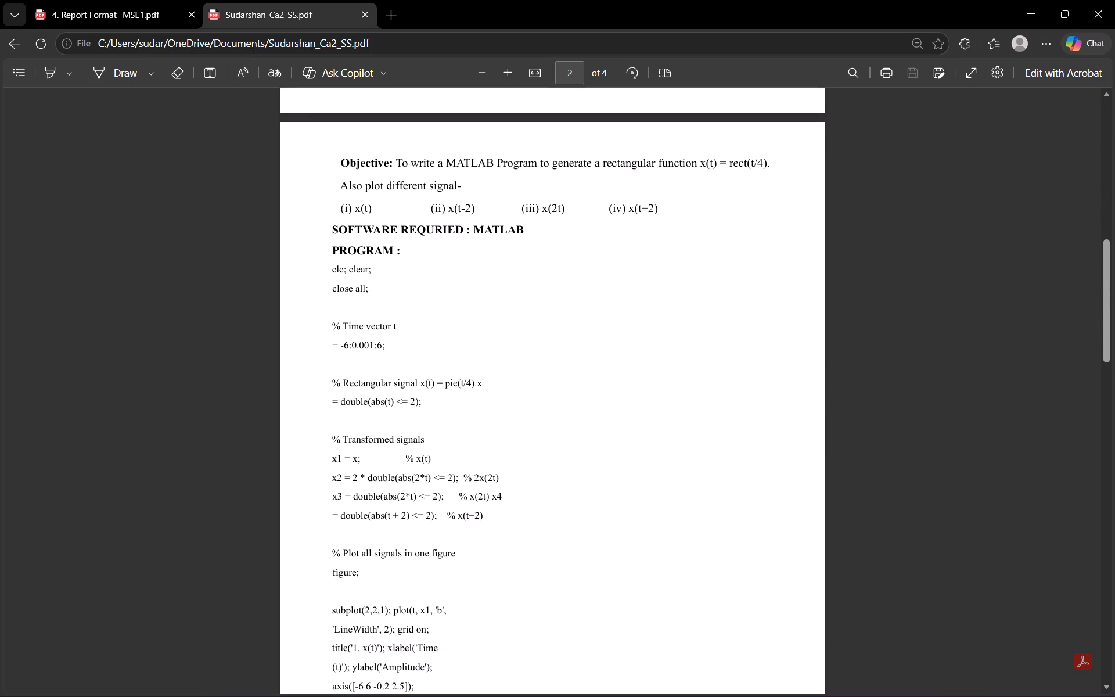
scroll(333, 509, down, 1)
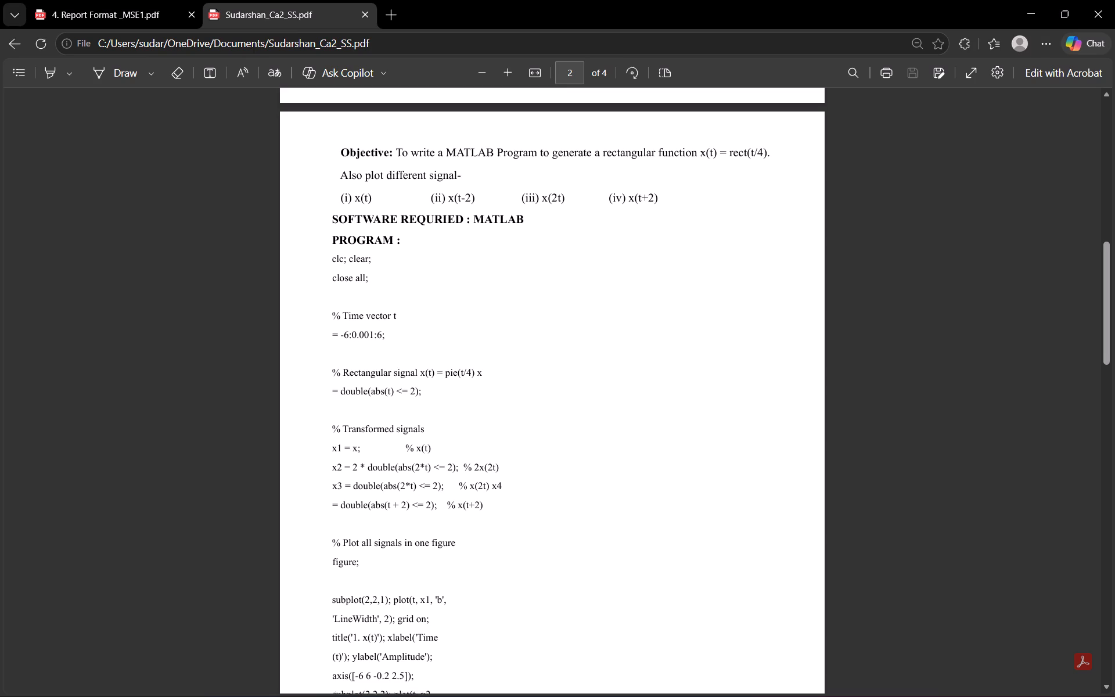
scroll(333, 509, down, 2)
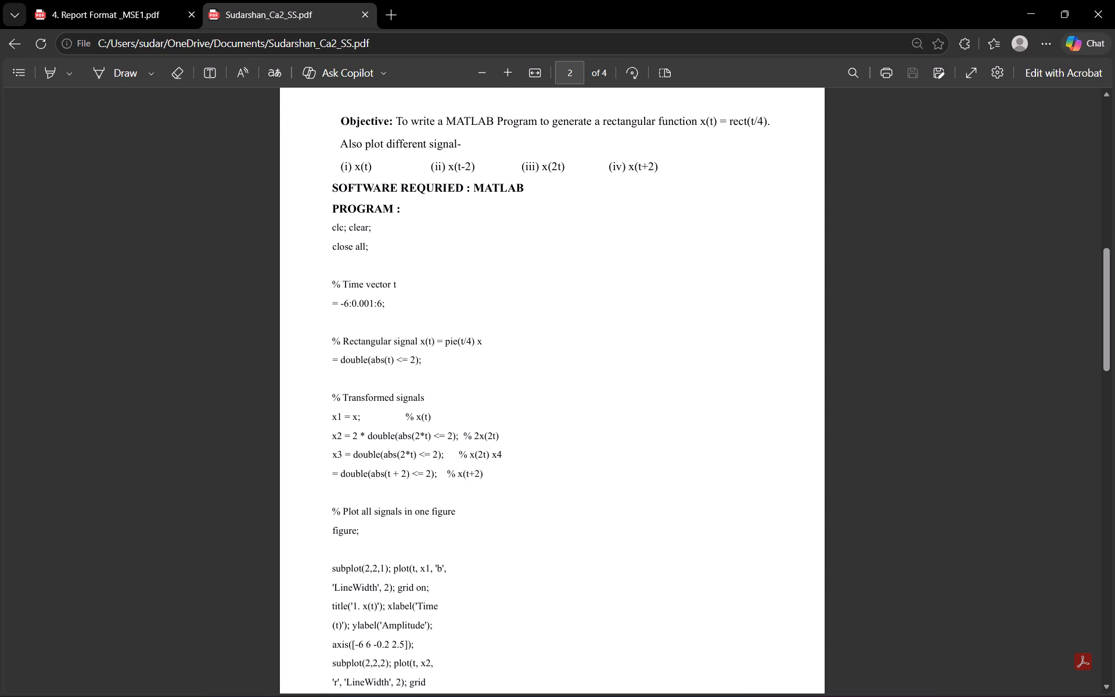
scroll(333, 509, down, 7)
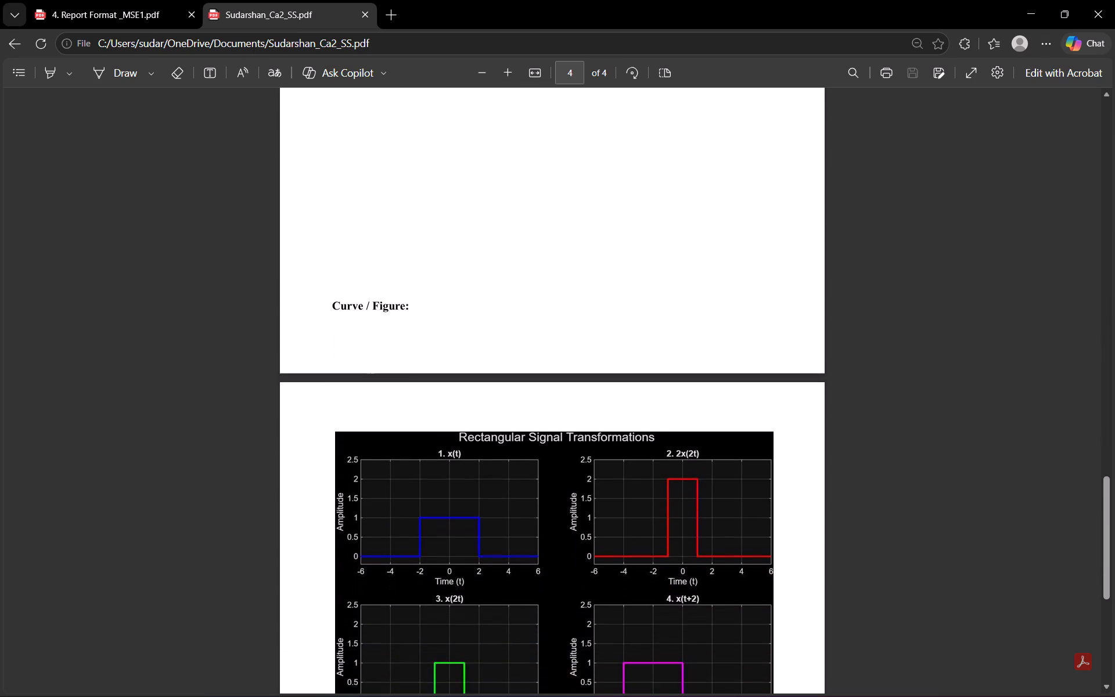
scroll(333, 509, down, 5)
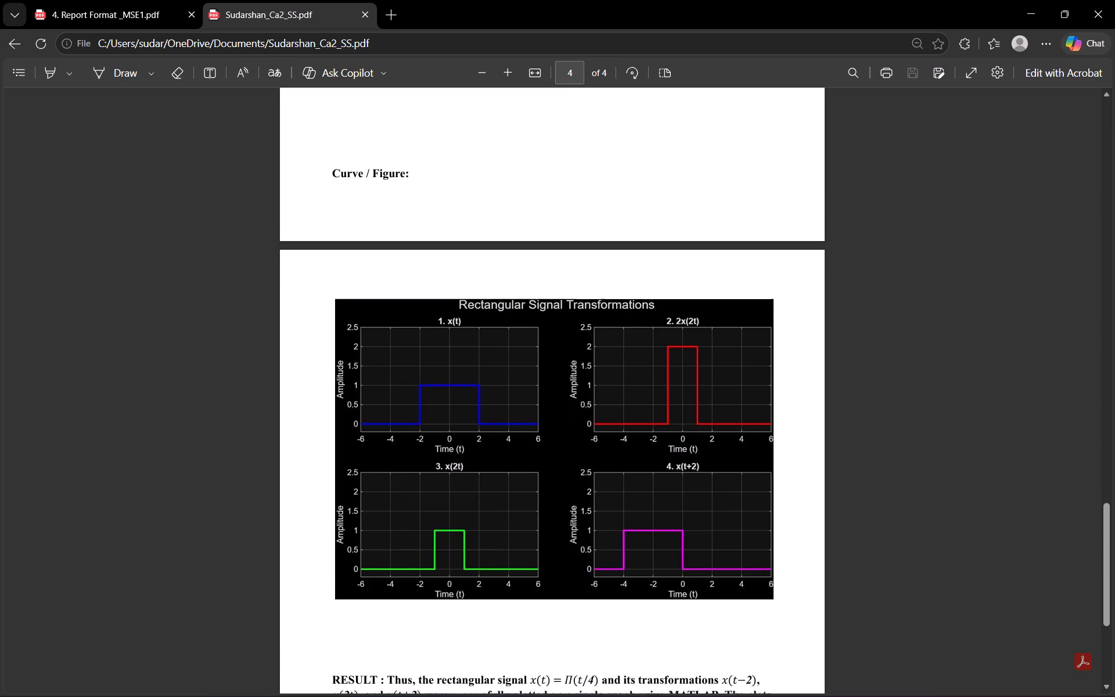
scroll(333, 509, down, 4)
scroll(333, 509, up, 2)
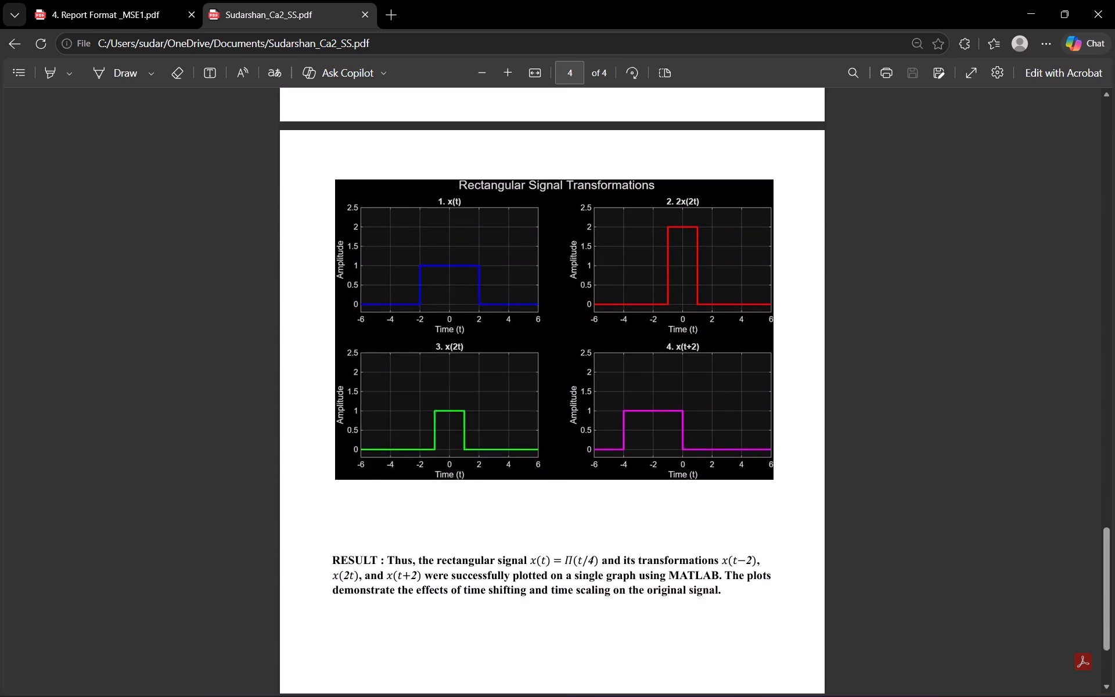
scroll(333, 509, up, 7)
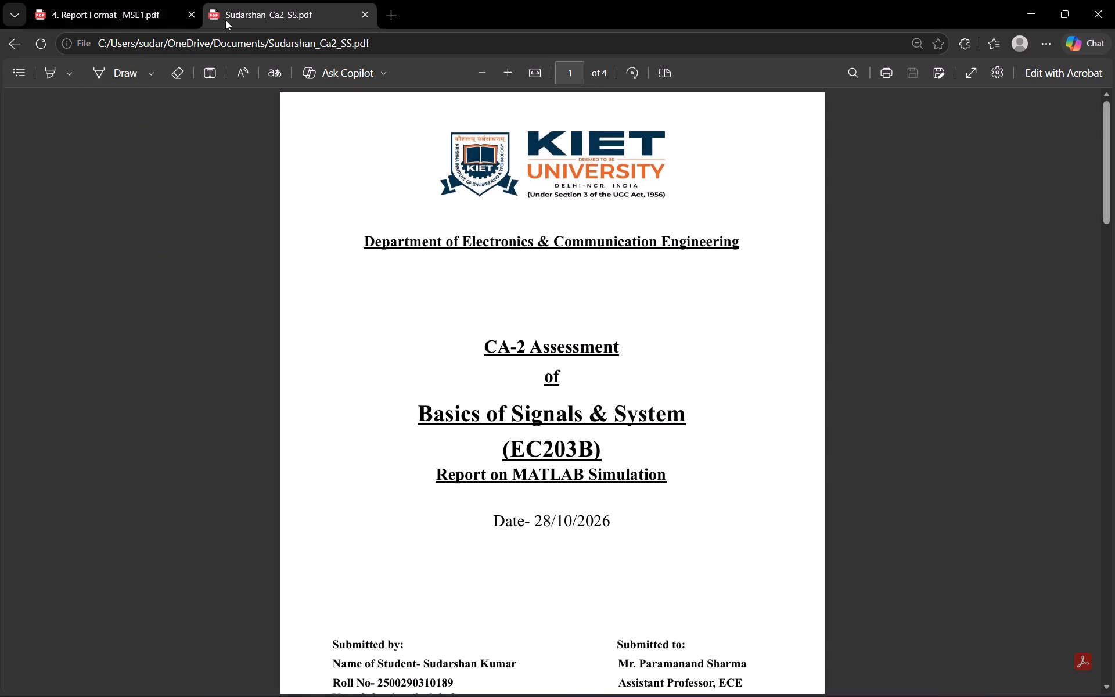
Compare the cover pages of the 4. Report Format _MSE1 PDF and the CA-2 report PDF.
click(112, 17)
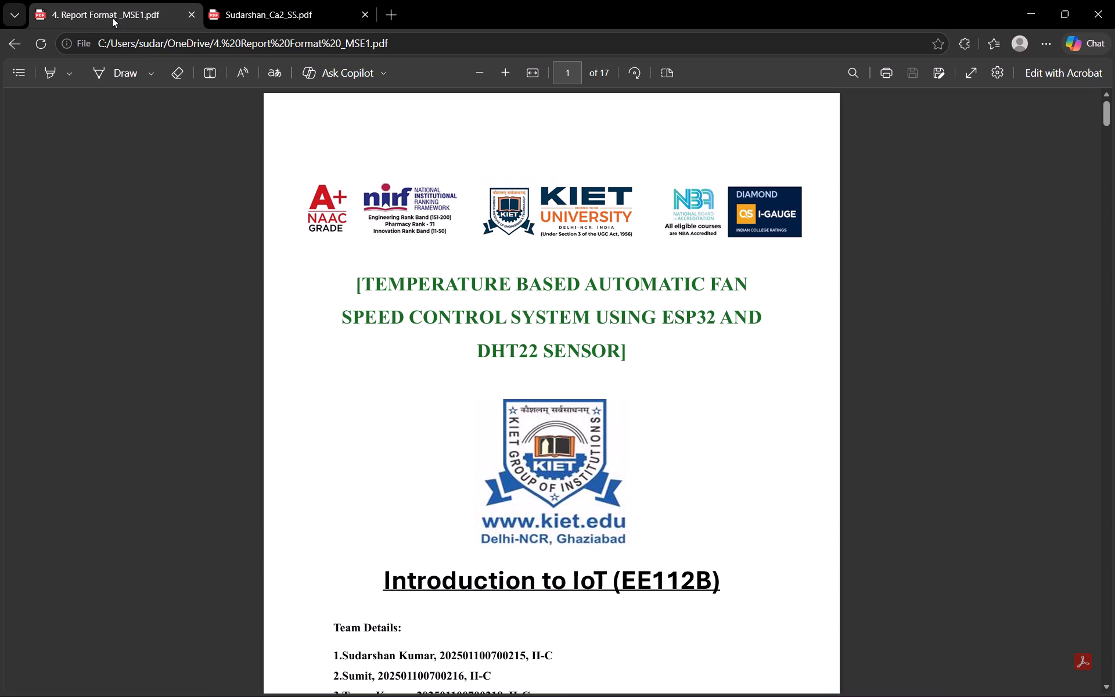
click(112, 17)
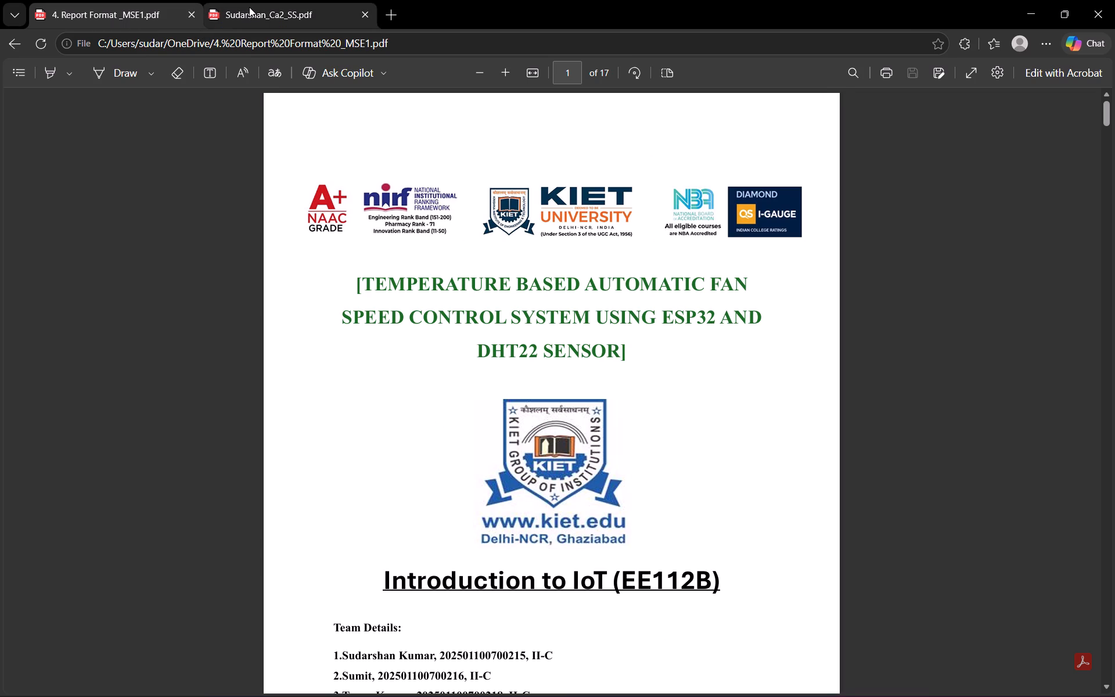
click(250, 7)
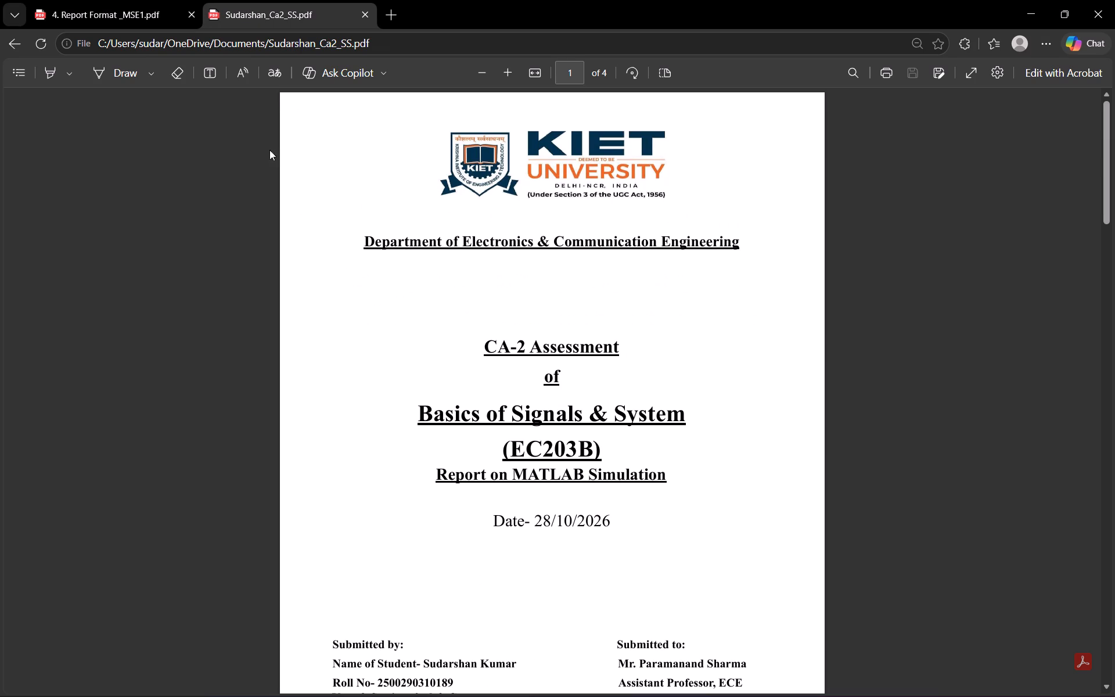
click(150, 13)
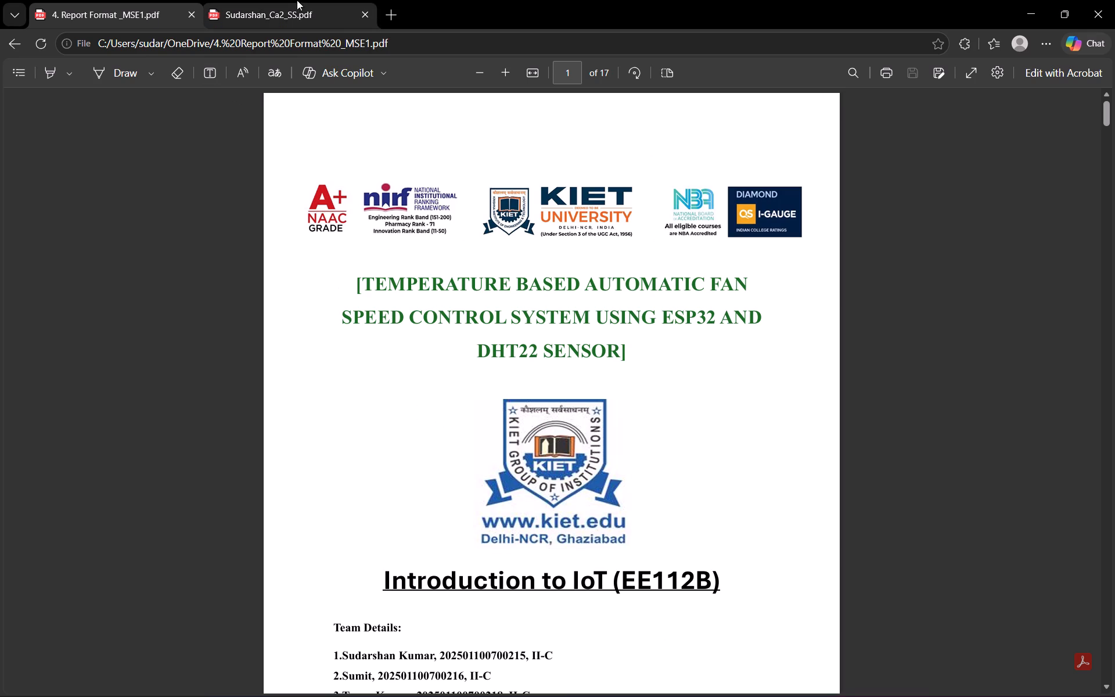
Close the CA-2 report PDF and the browser window holding the report format PDF.
click(362, 16)
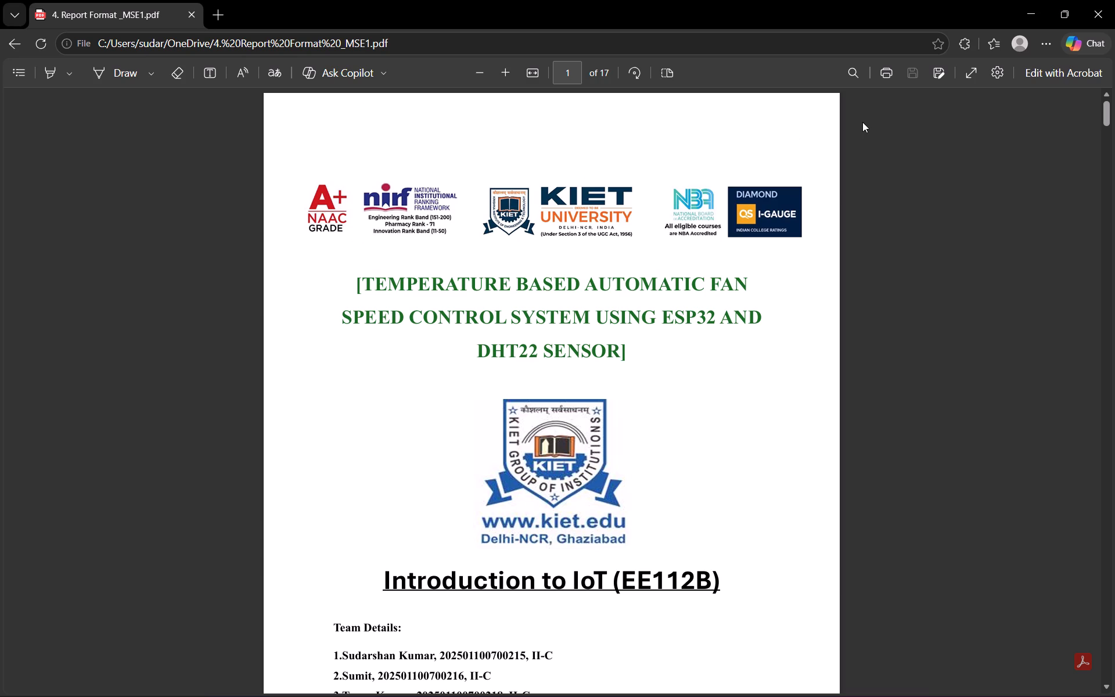
click(1112, 21)
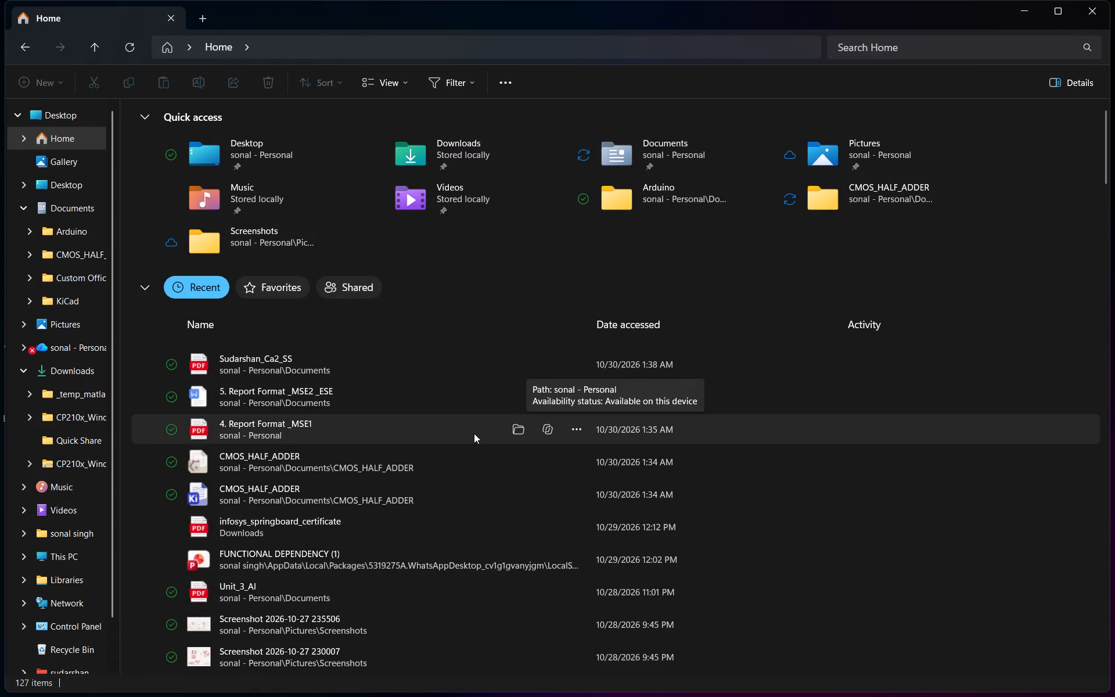
Open the 4. Report Format _MSE1 PDF in Word, set Word as the permanent PDF app and accept the conversion.
click(573, 423)
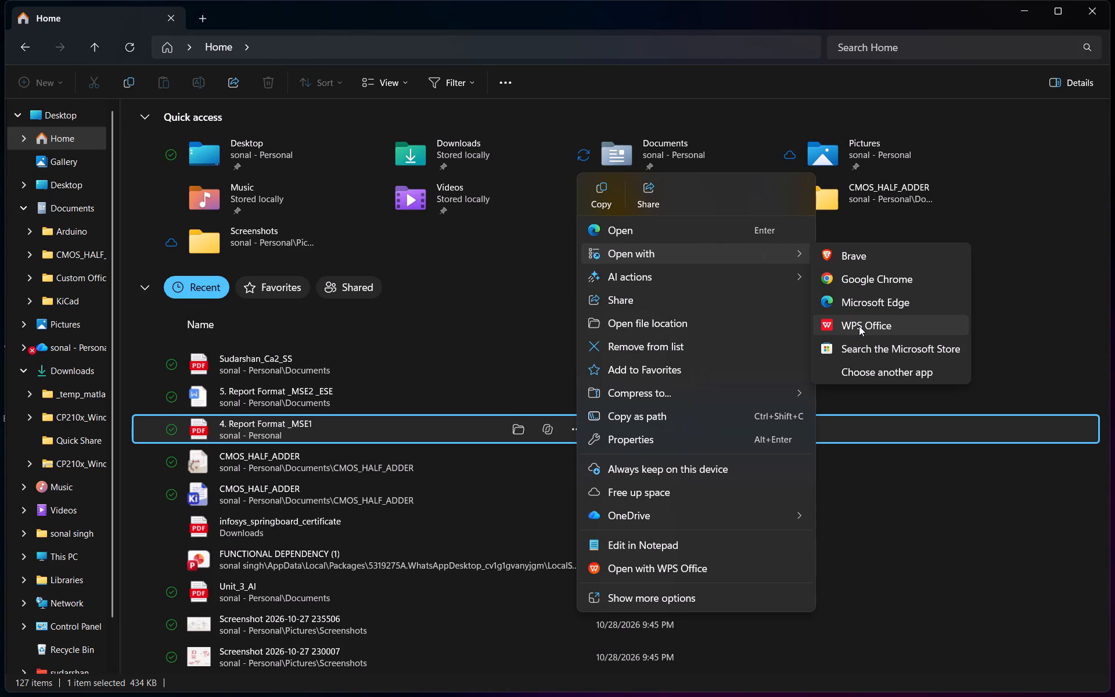
click(869, 374)
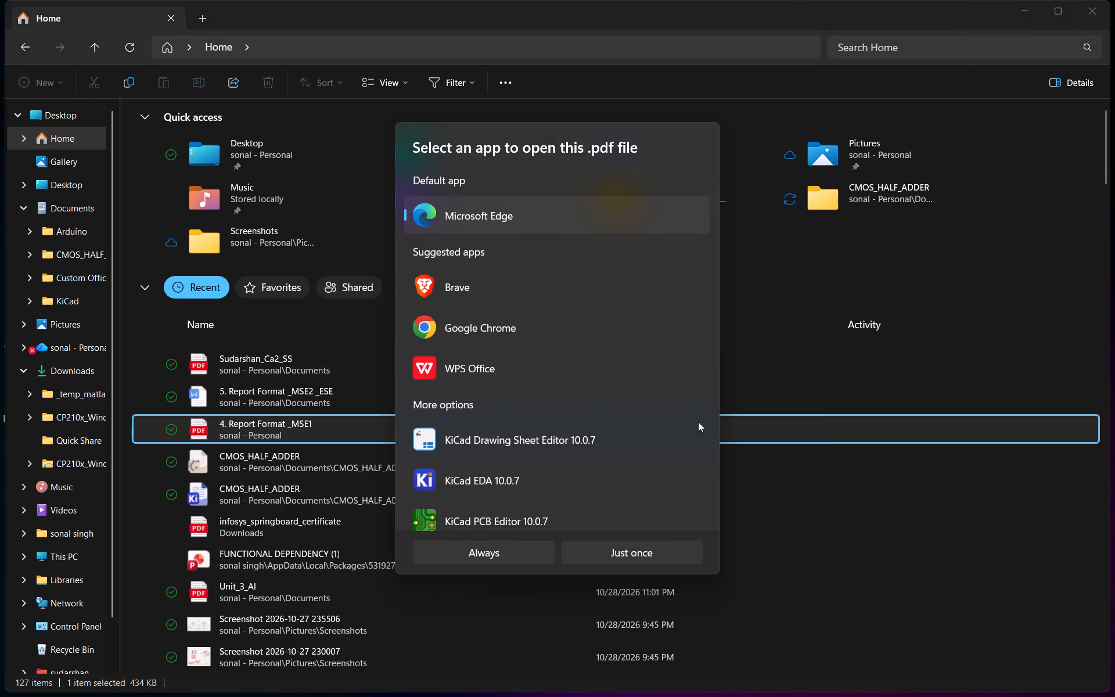
scroll(605, 450, down, 4)
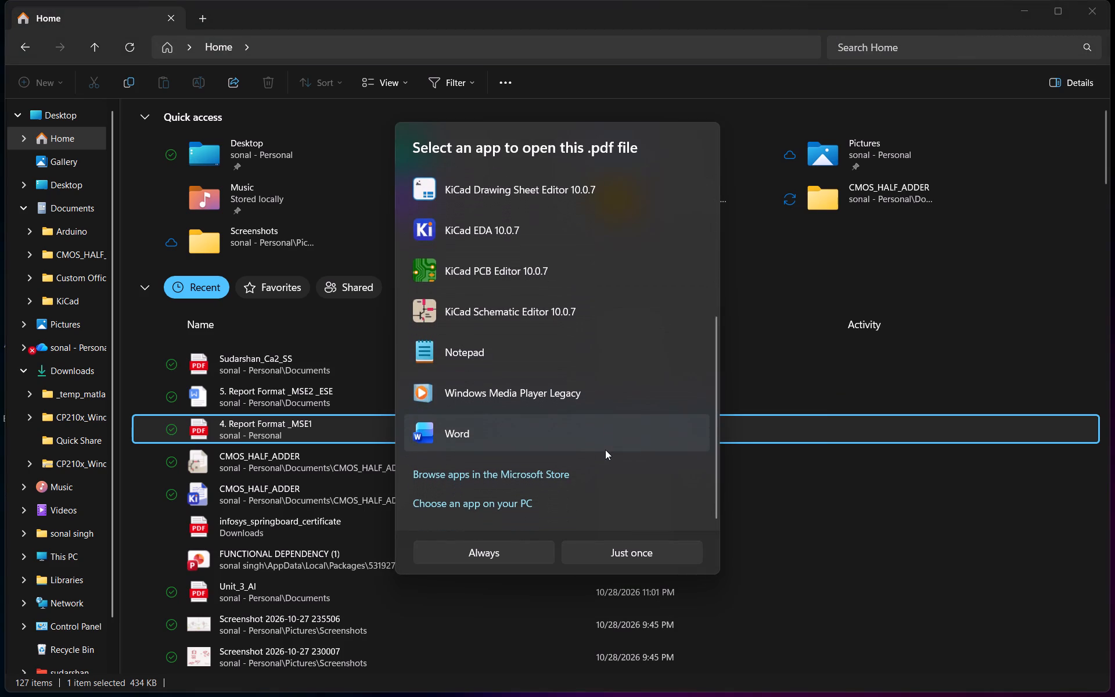
click(581, 447)
click(530, 560)
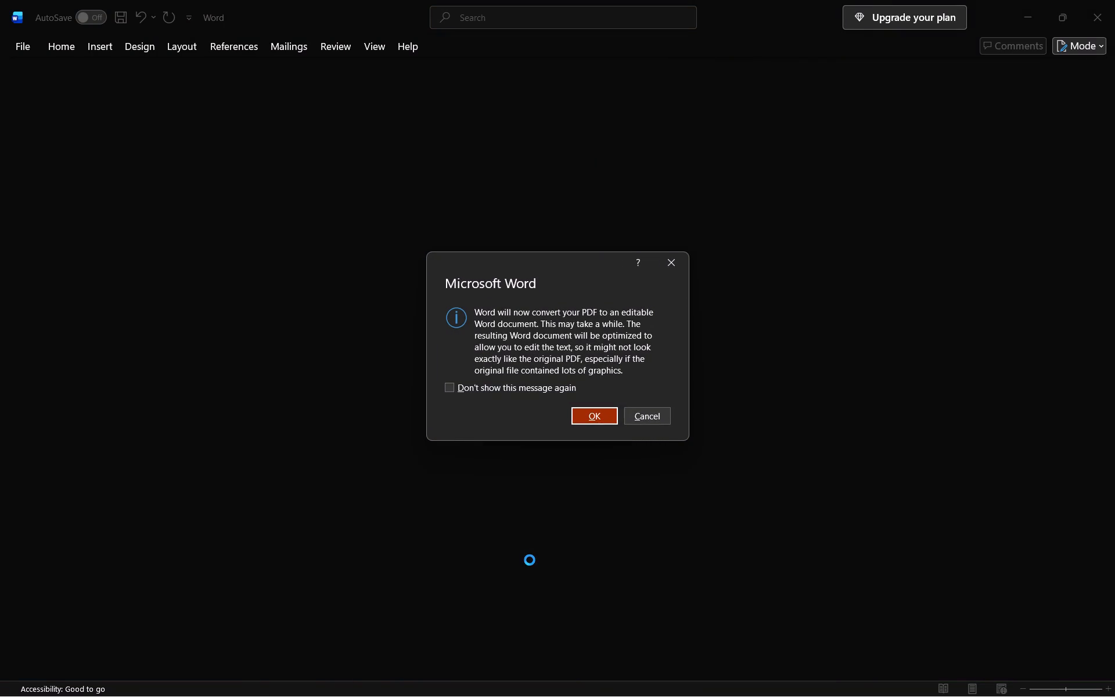
click(591, 409)
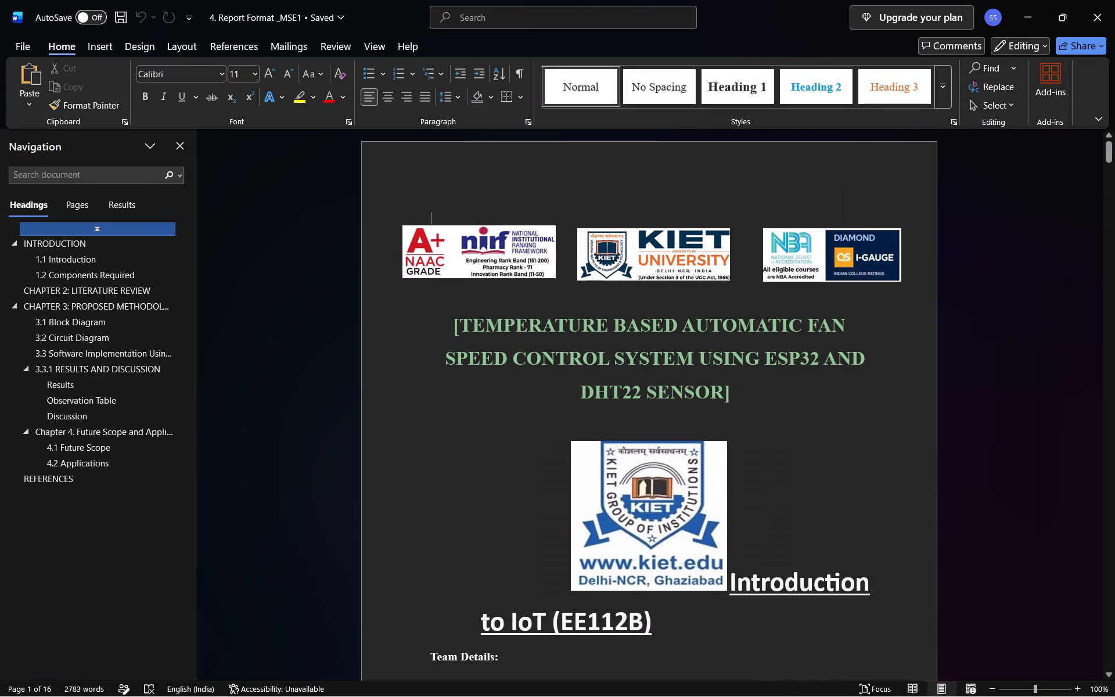
Delete the "Introduction to IoT (EE112B)" course heading from the report's cover page.
click(673, 630)
key(BackSpace)
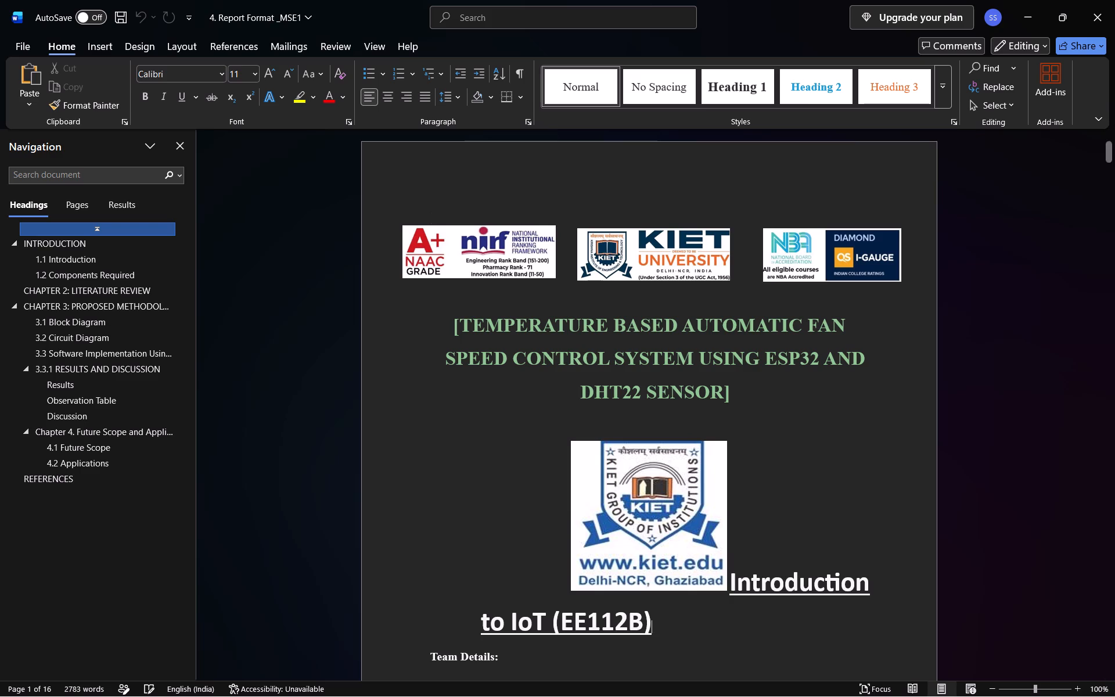
key(BackSpace)
key(BackSpace)
key(BackSpace)
key(BackSpace)
key(BackSpace)
key(BackSpace)
key(BackSpace)
key(BackSpace)
key(BackSpace)
key(BackSpace)
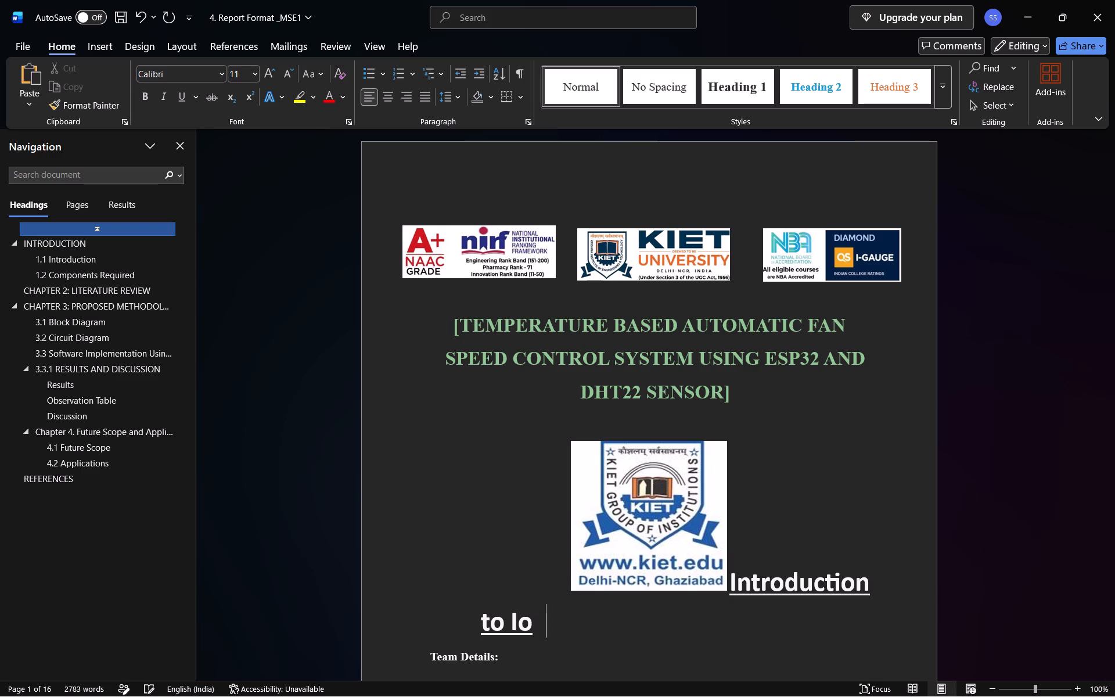
key(BackSpace)
key(BackSpace)
key(BackSpace)
key(BackSpace)
key(BackSpace)
key(BackSpace)
key(BackSpace)
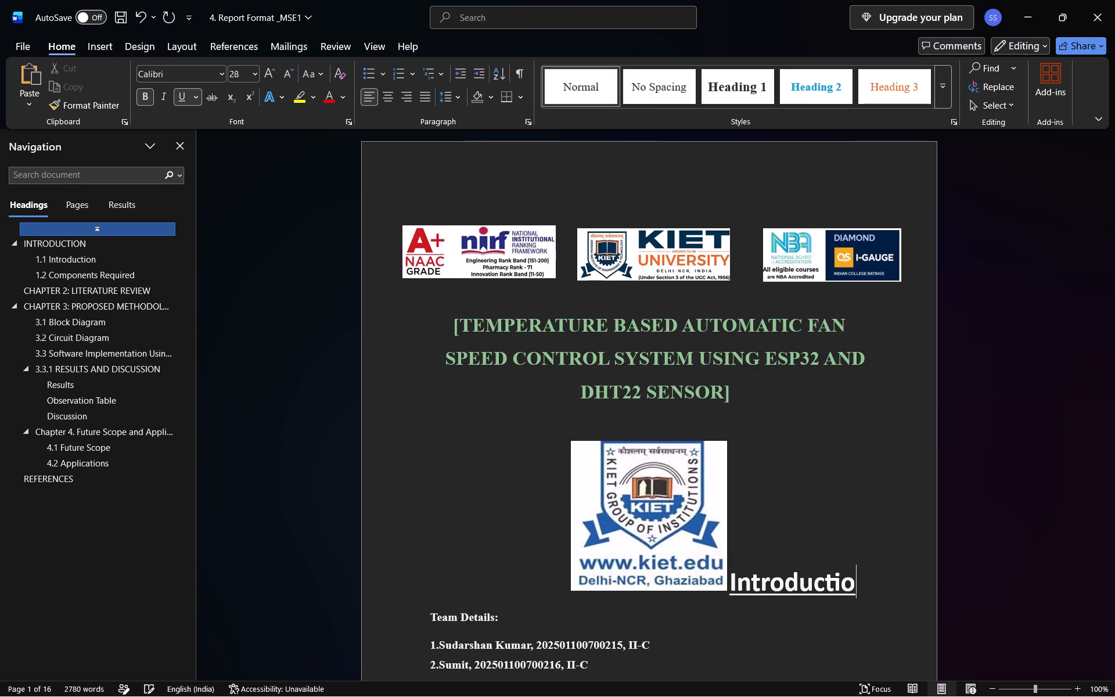
key(BackSpace)
key(BackSpace)
key(BackSpace)
key(BackSpace)
key(BackSpace)
key(BackSpace)
key(BackSpace)
key(BackSpace)
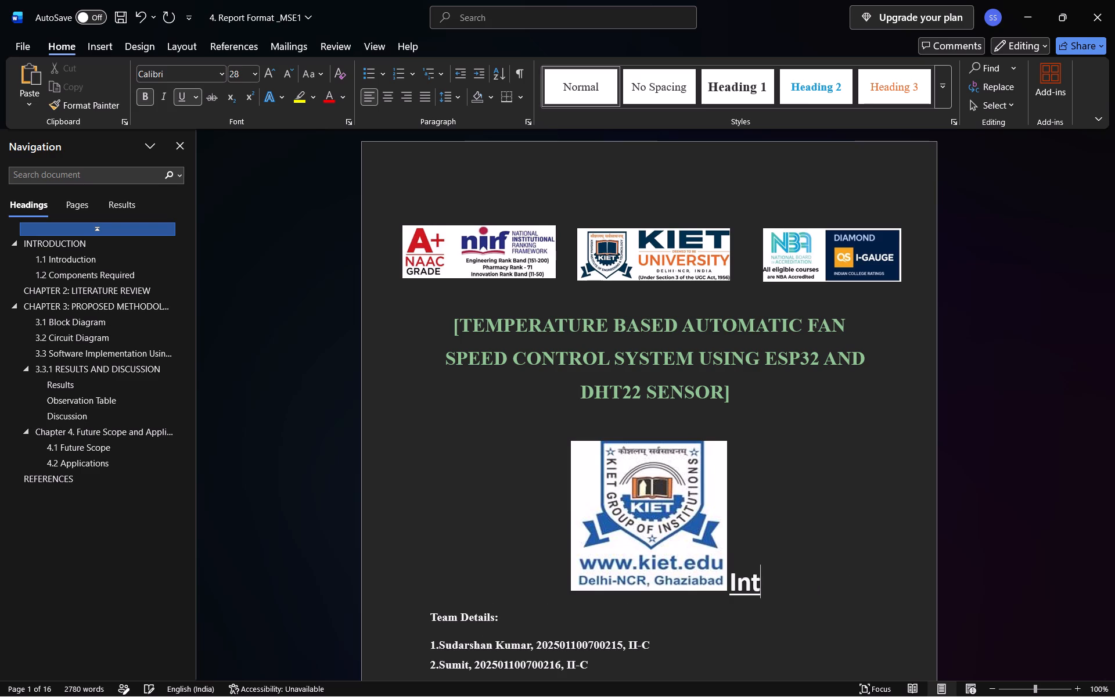
key(BackSpace)
key(BackSpace)
key(BackSpace)
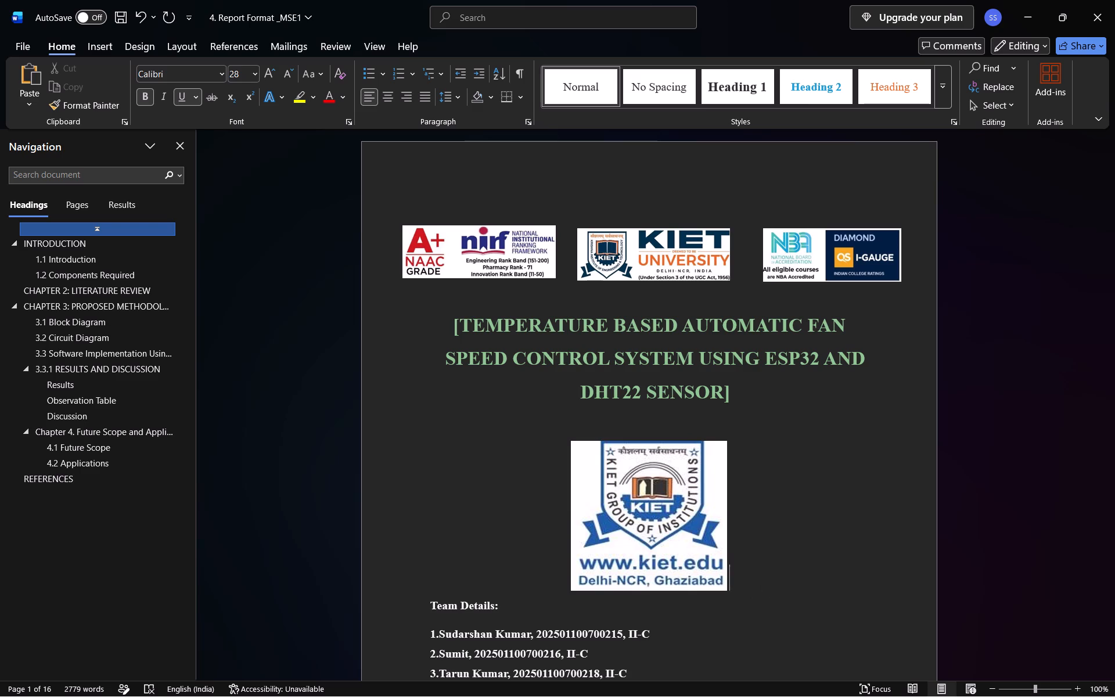
Delete the entire bracketed temperature-based fan speed control project title from the report's cover page.
scroll(673, 630, right, 1)
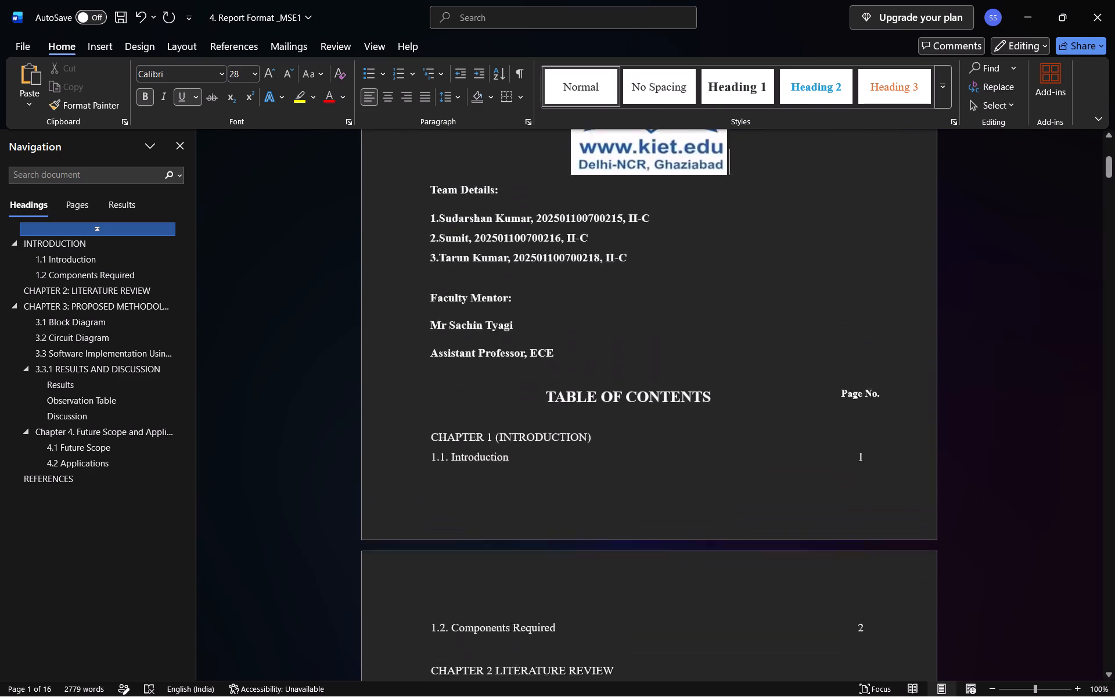
scroll(673, 630, right, 1)
scroll(673, 630, up, 1)
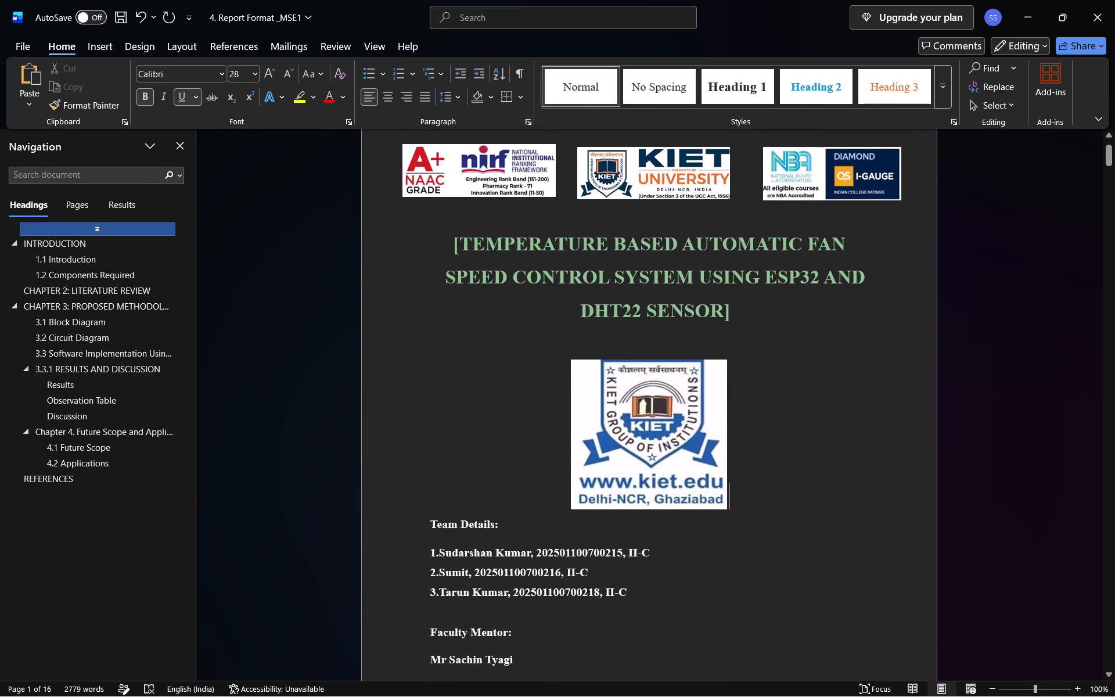
click(757, 307)
key(BackSpace)
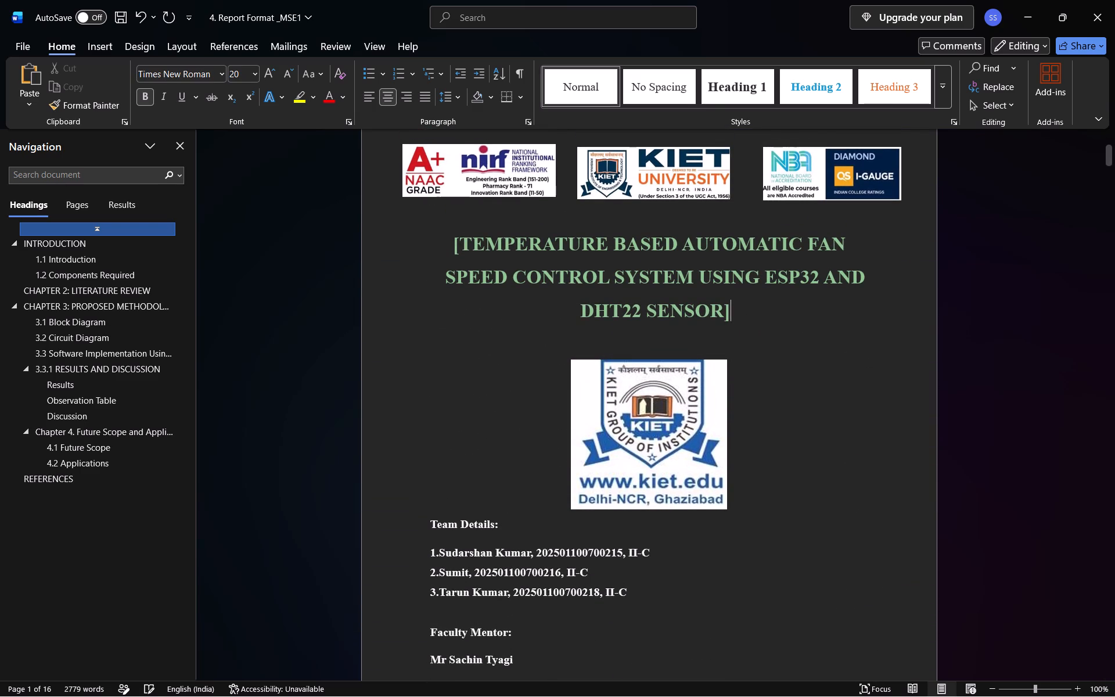
key(BackSpace)
key(BackSpace)
key(BackSpace)
key(BackSpace)
key(BackSpace)
key(BackSpace)
key(BackSpace)
key(BackSpace)
key(BackSpace)
key(BackSpace)
key(BackSpace)
key(BackSpace)
key(BackSpace)
key(BackSpace)
key(BackSpace)
key(BackSpace)
key(BackSpace)
key(BackSpace)
key(BackSpace)
key(BackSpace)
key(BackSpace)
key(BackSpace)
key(BackSpace)
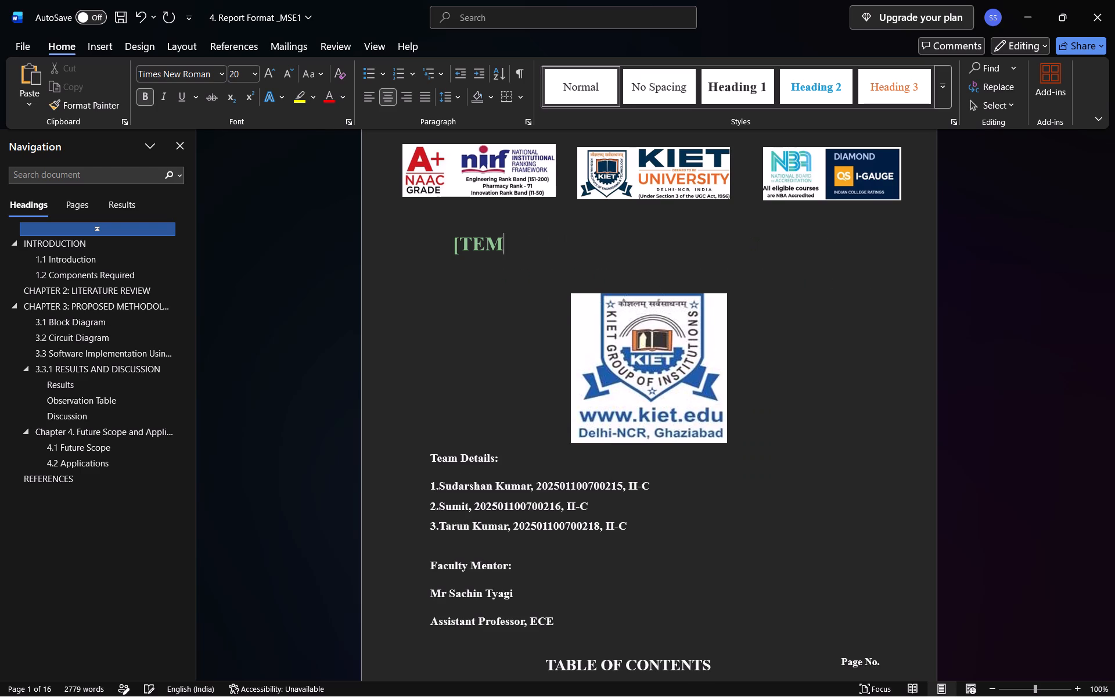
key(BackSpace)
key(BackSpace)
key(BackSpace)
key(BackSpace)
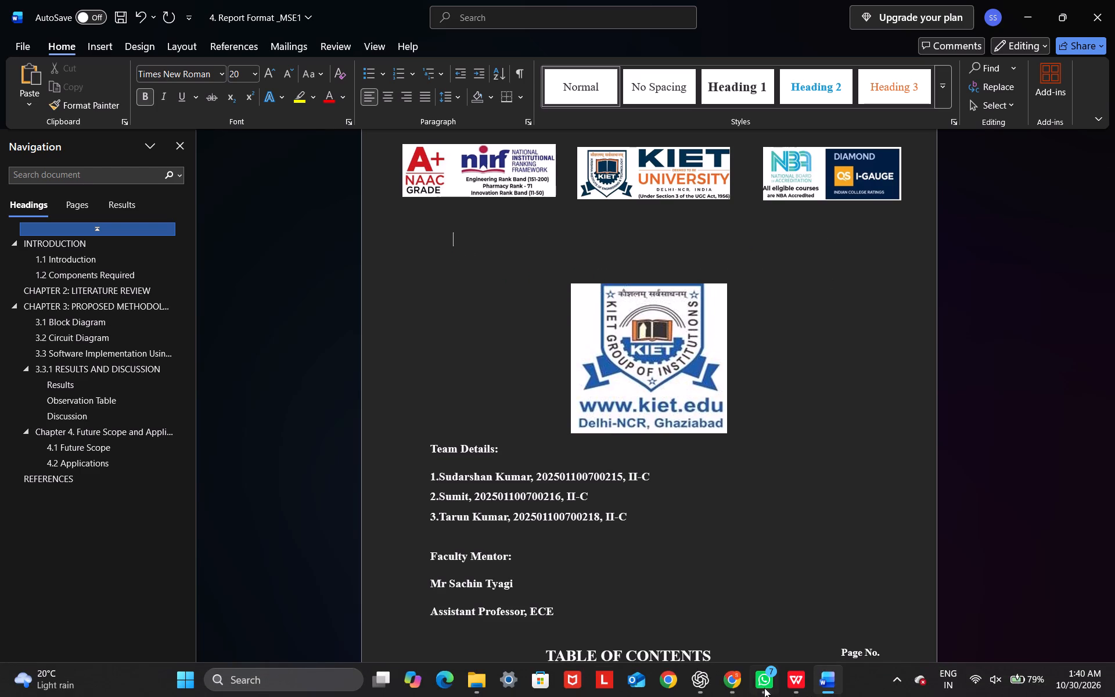
Switch to Gmail in Chrome and search the mailbox for "dicd" in place of the earlier search term.
click(730, 683)
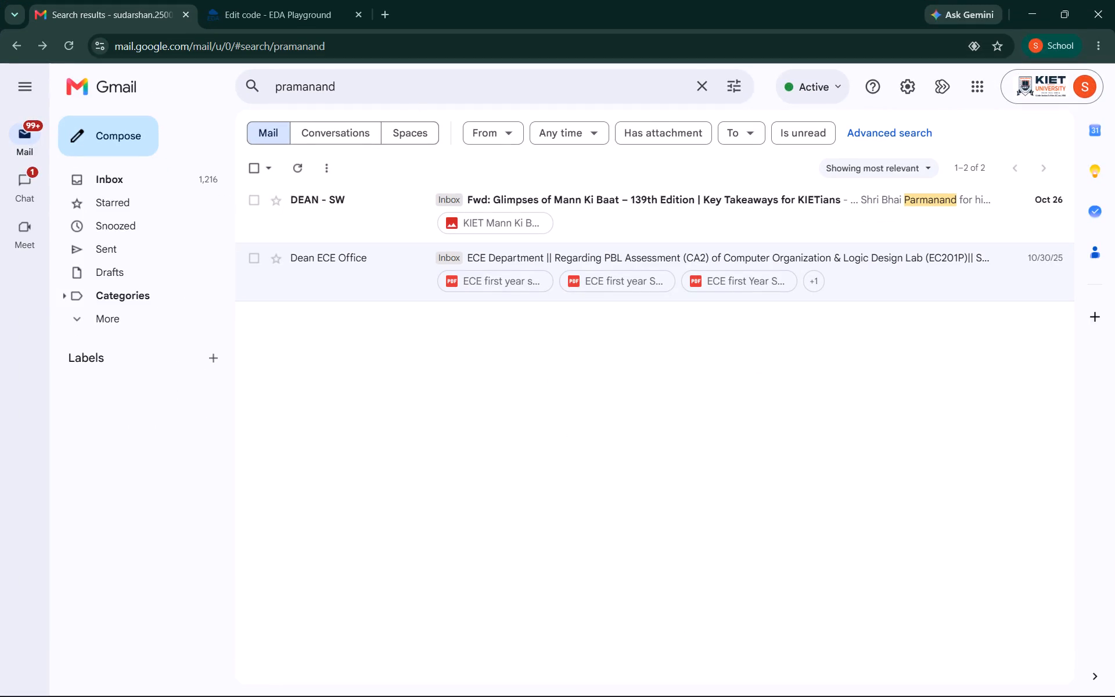
click(407, 93)
key(BackSpace)
key(BackSpace)
key(BackSpace)
key(BackSpace)
key(BackSpace)
key(BackSpace)
key(BackSpace)
key(BackSpace)
key(BackSpace)
key(BackSpace)
key(BackSpace)
key(BackSpace)
key(BackSpace)
key(BackSpace)
key(BackSpace)
key(BackSpace)
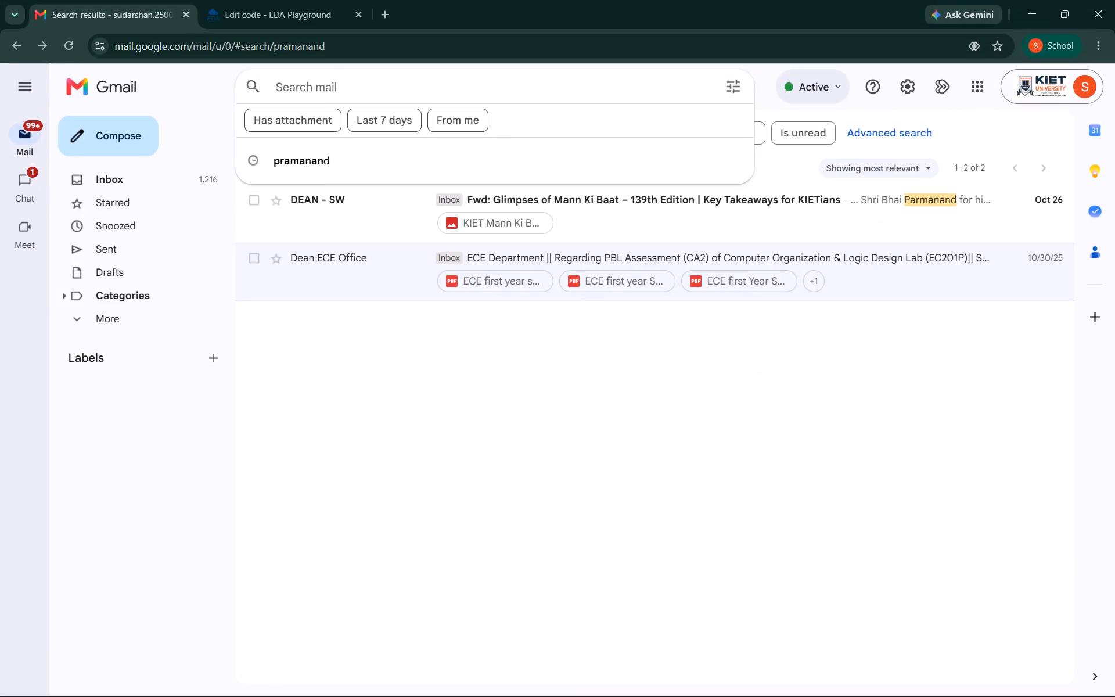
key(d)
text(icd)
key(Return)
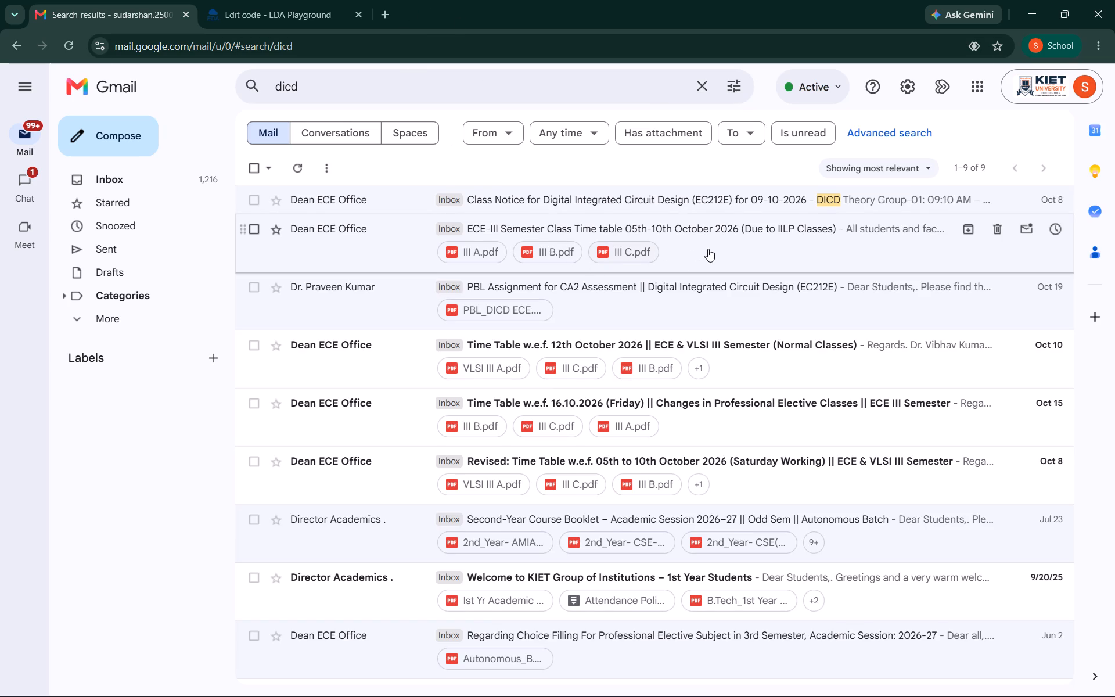
Open the PBL Assignment for CA2 Assessment || Digital Integrated Circuit Design (EC212E) email and read the report requirements.
click(689, 294)
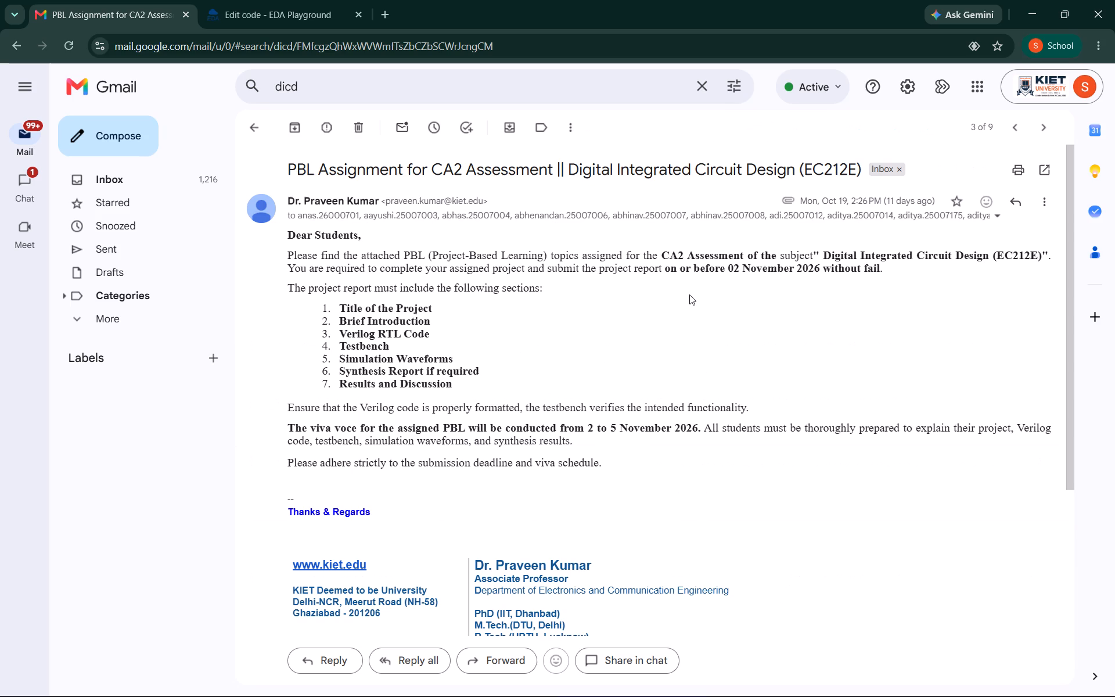
scroll(646, 354, down, 1)
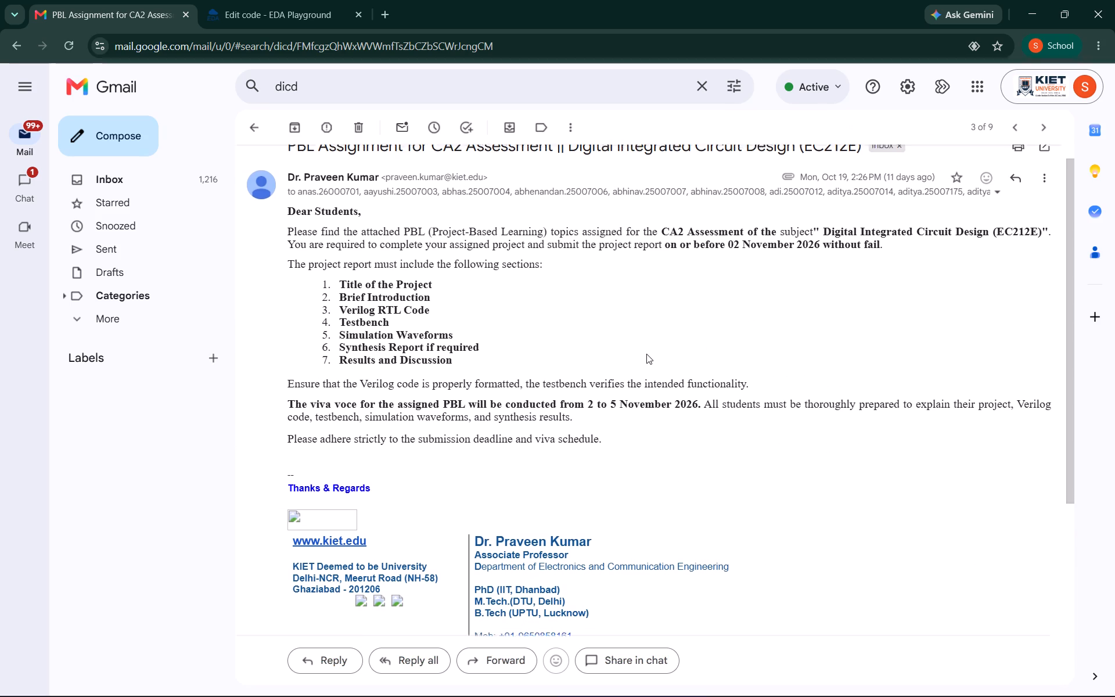
scroll(646, 354, down, 1)
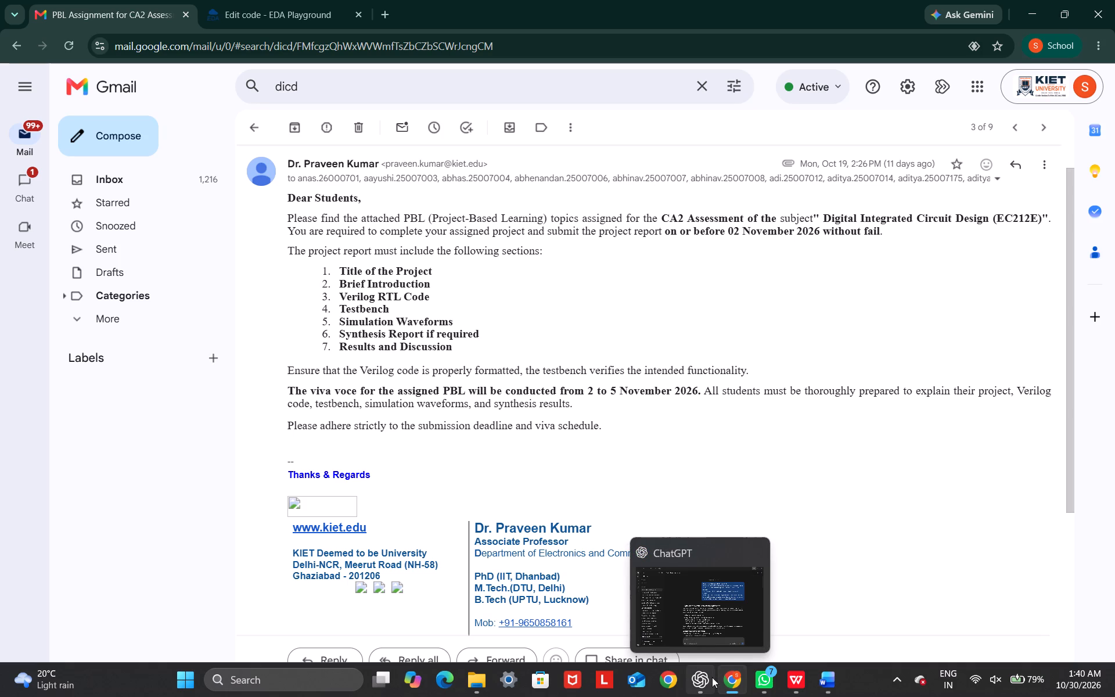
Return to the report in Word, then bring up File Explorer to look through the recent files.
click(828, 677)
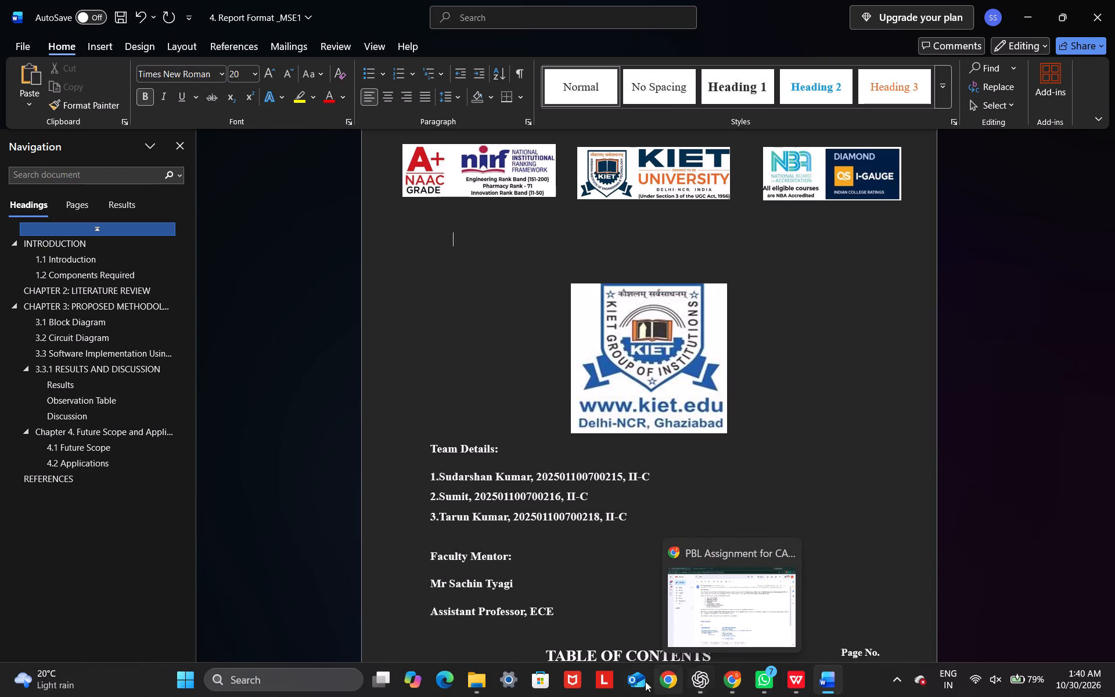
click(476, 676)
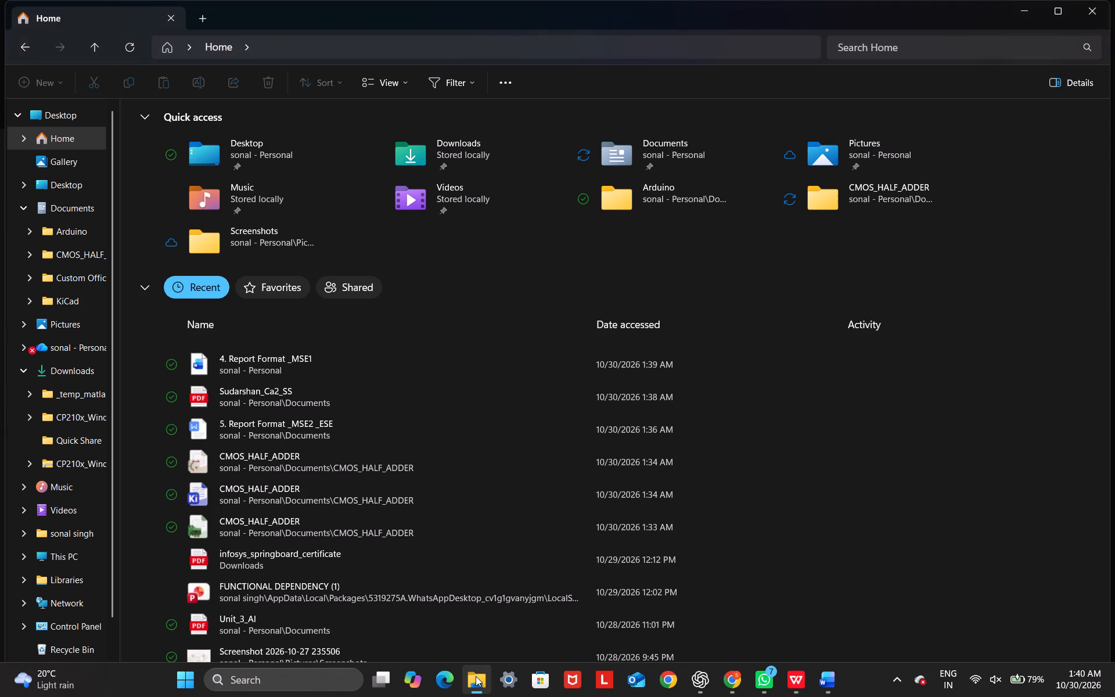
Open the Basics of Signals & System CA-2 report PDF from recent files in Google Chrome.
double_click(347, 400)
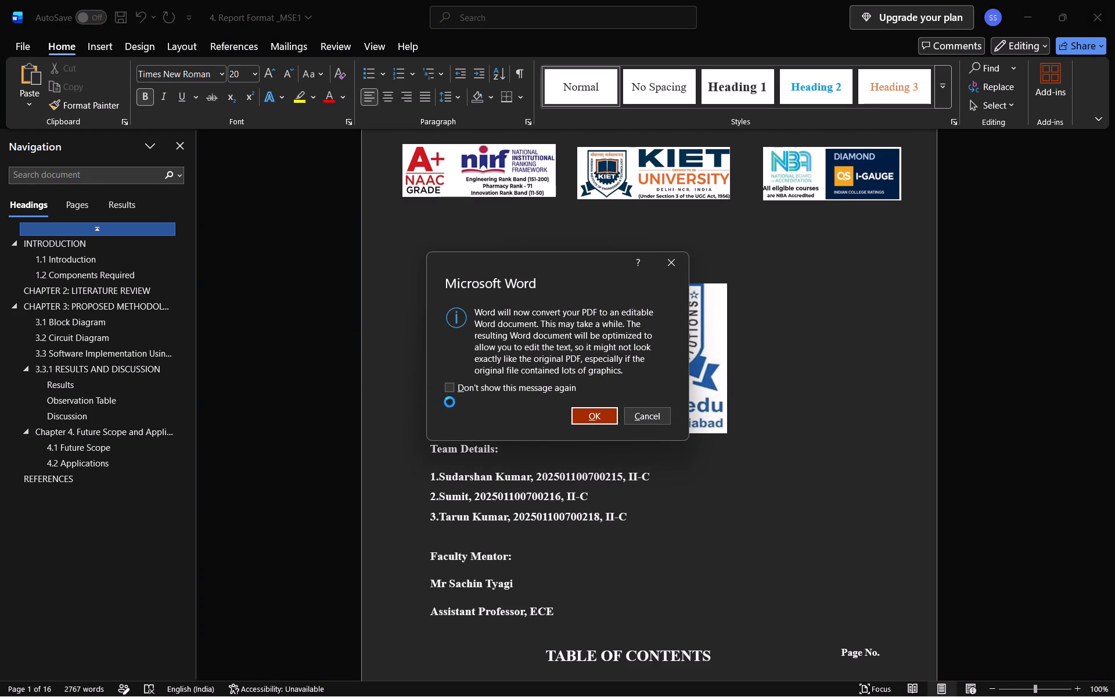
click(664, 419)
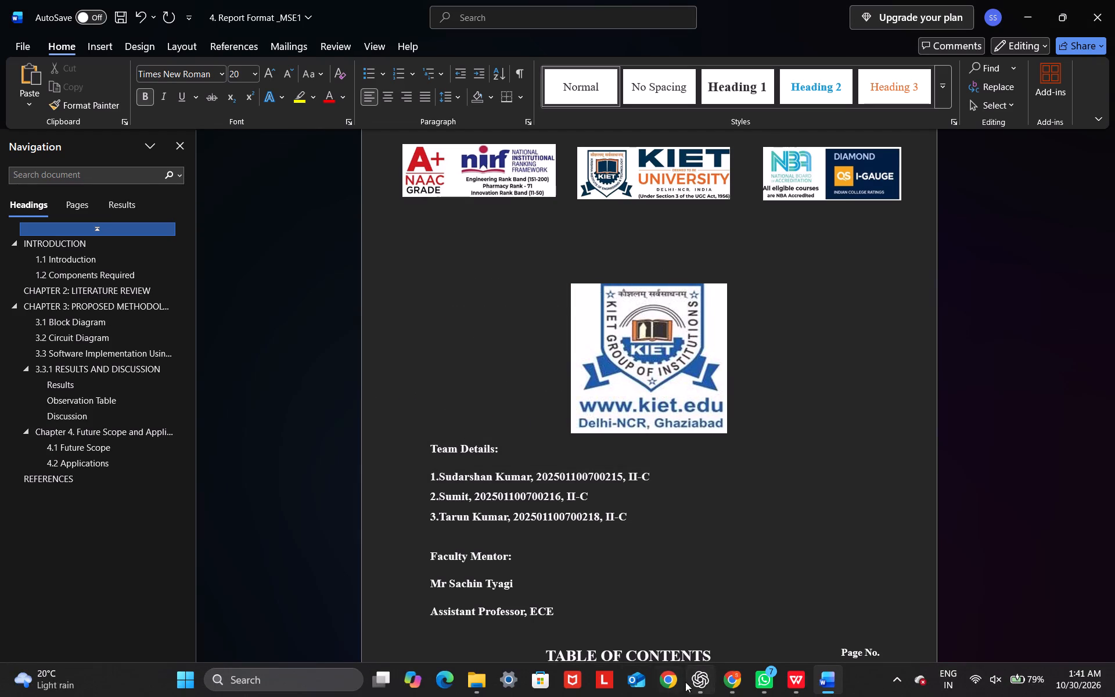
click(478, 680)
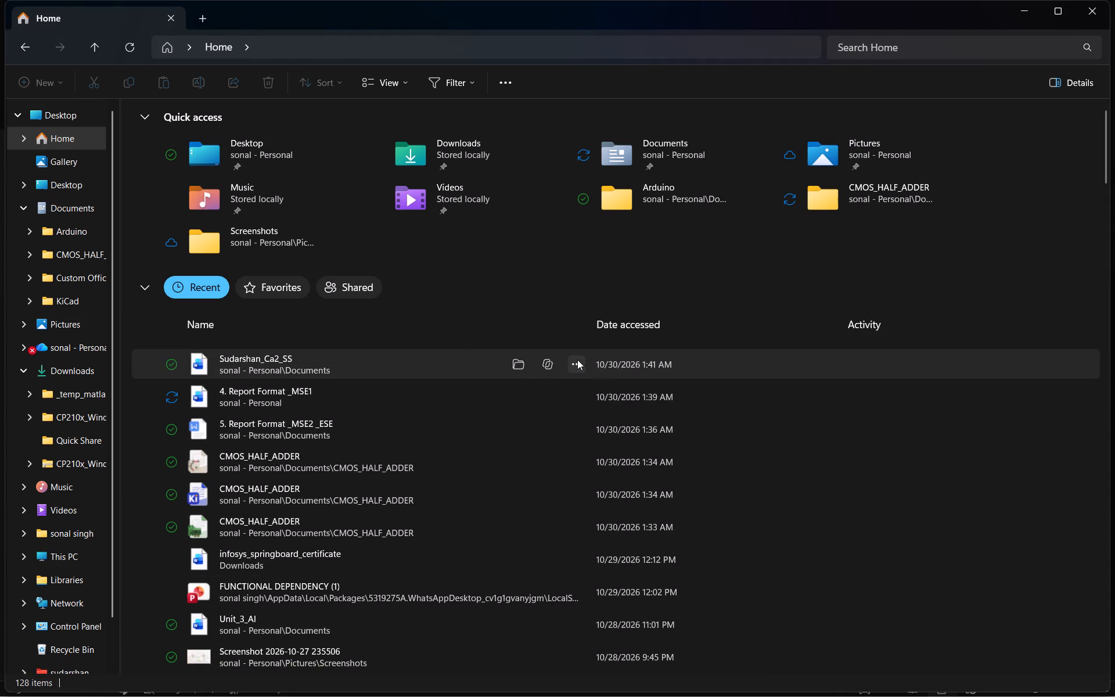
click(577, 360)
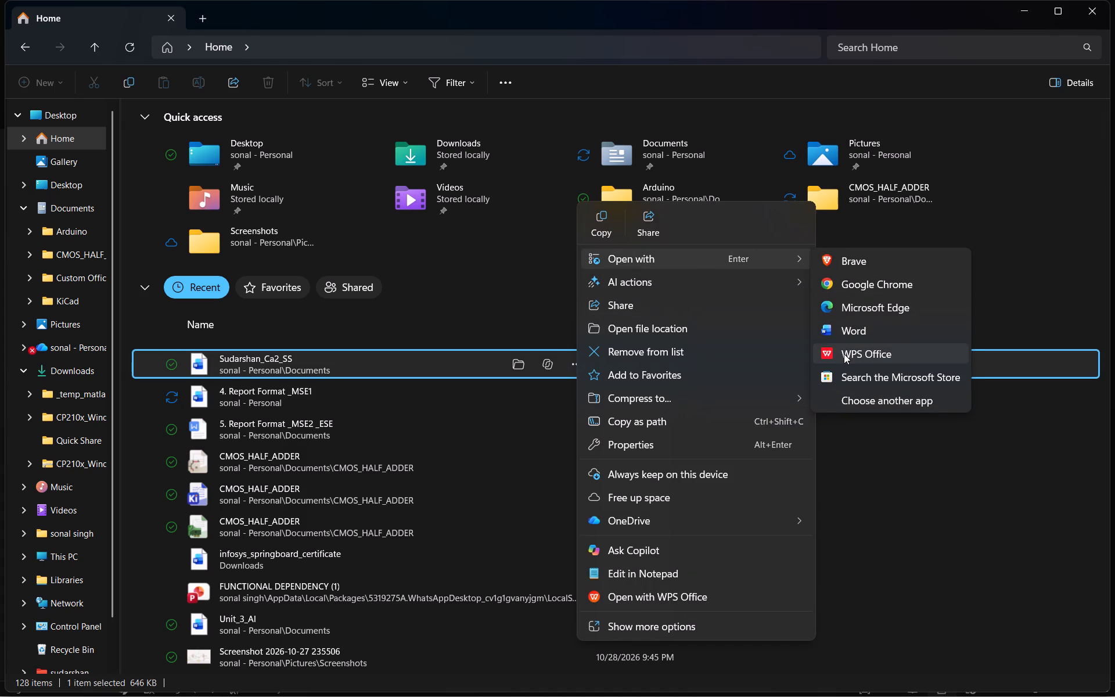
click(884, 288)
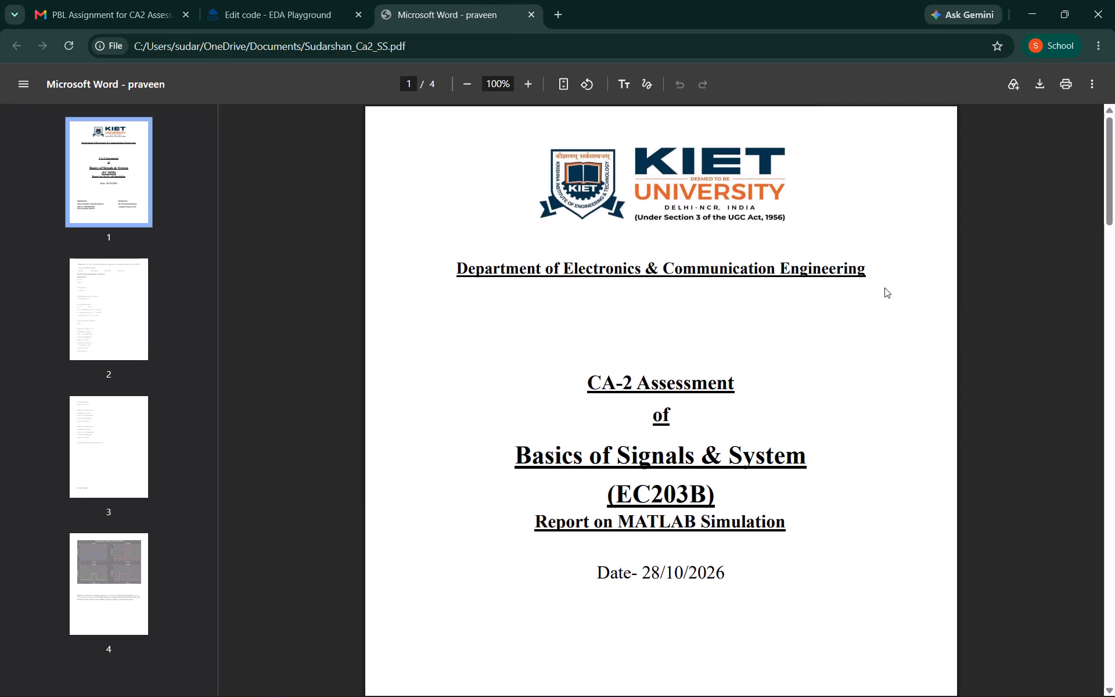
Copy the heading "CA-2 Assessment of Basics of Signals & System (EC203B)" from the PDF into the empty heading line of the Word cover page.
scroll(806, 338, down, 1)
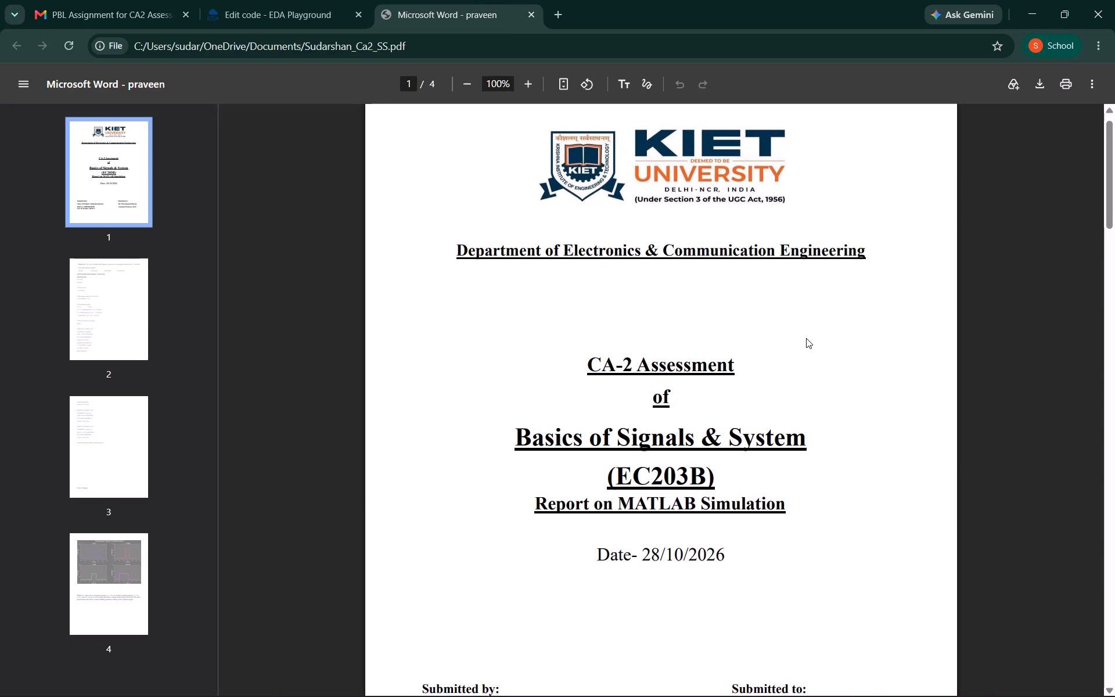
scroll(806, 338, down, 3)
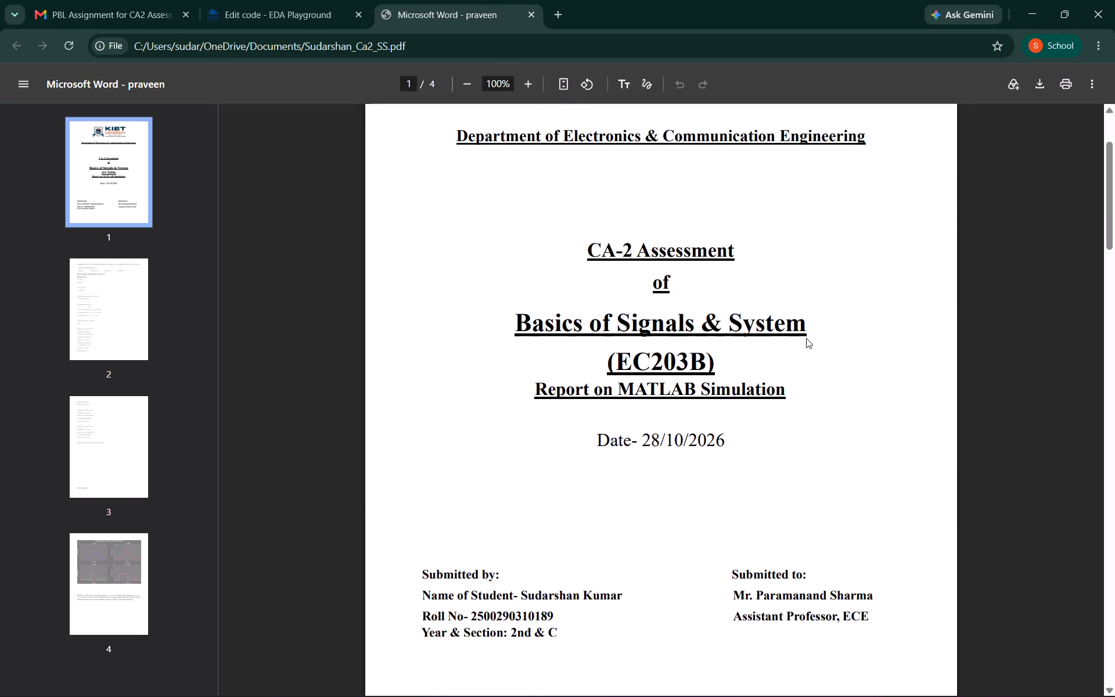
scroll(806, 338, down, 2)
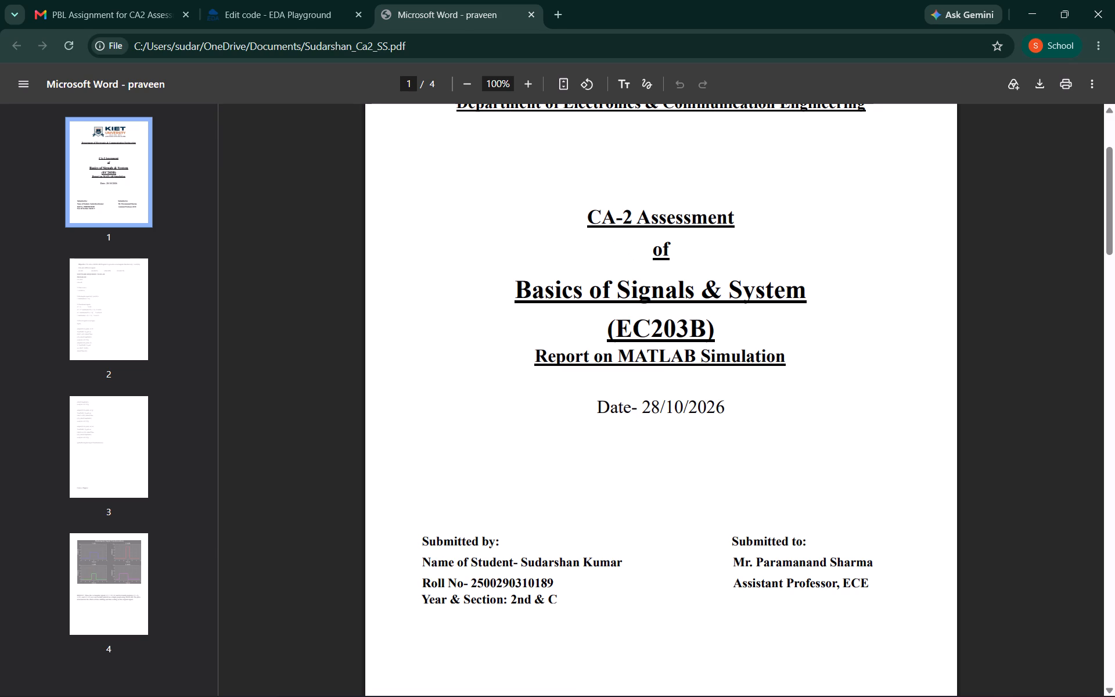
drag(585, 214, 722, 332)
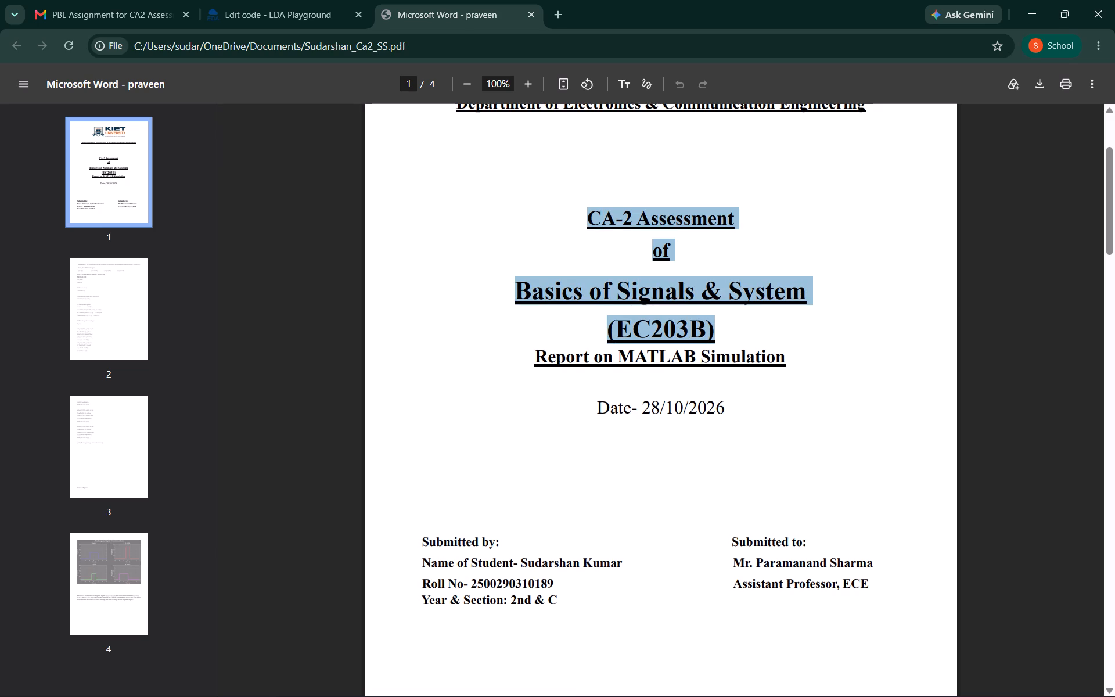
key(ctrl+c)
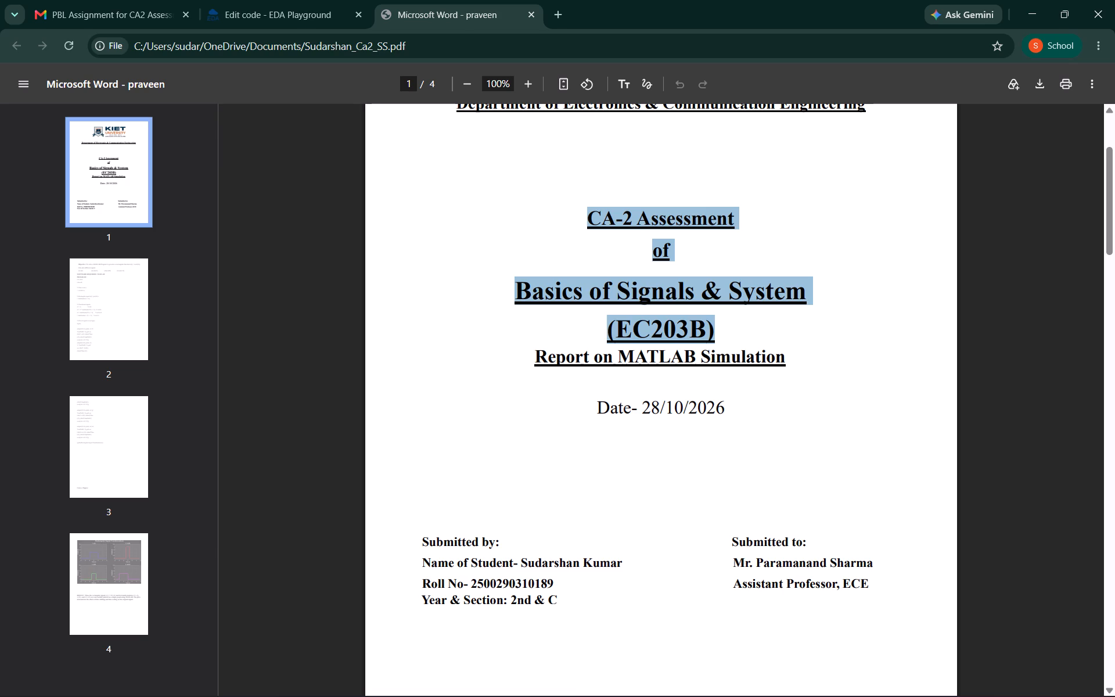
click(722, 332)
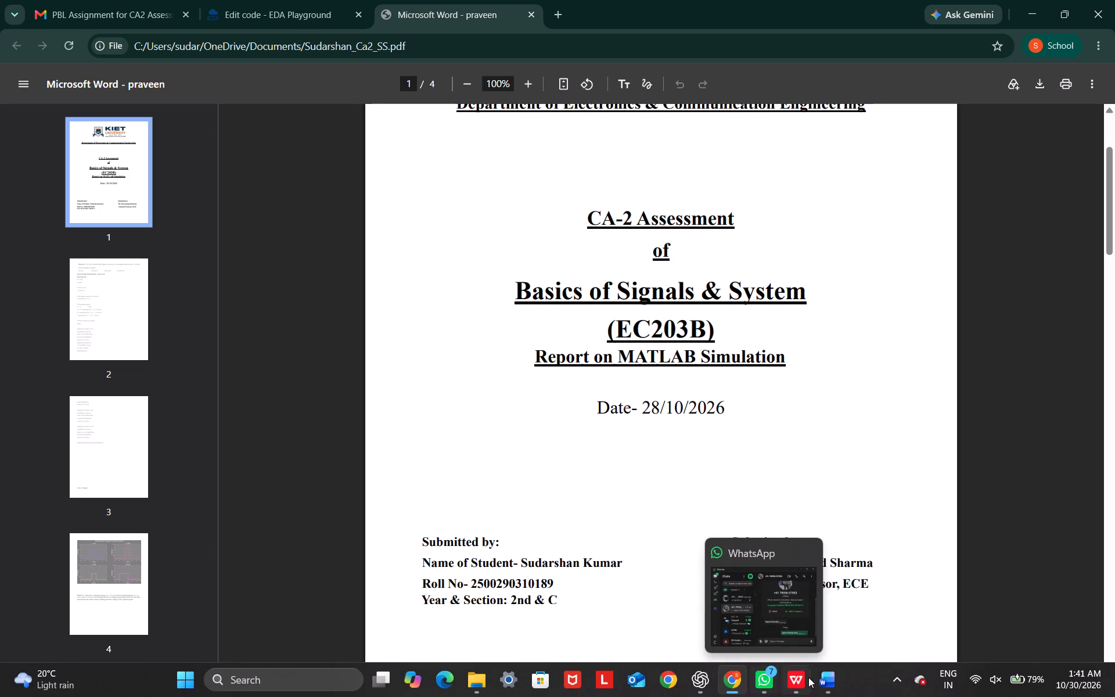
click(825, 679)
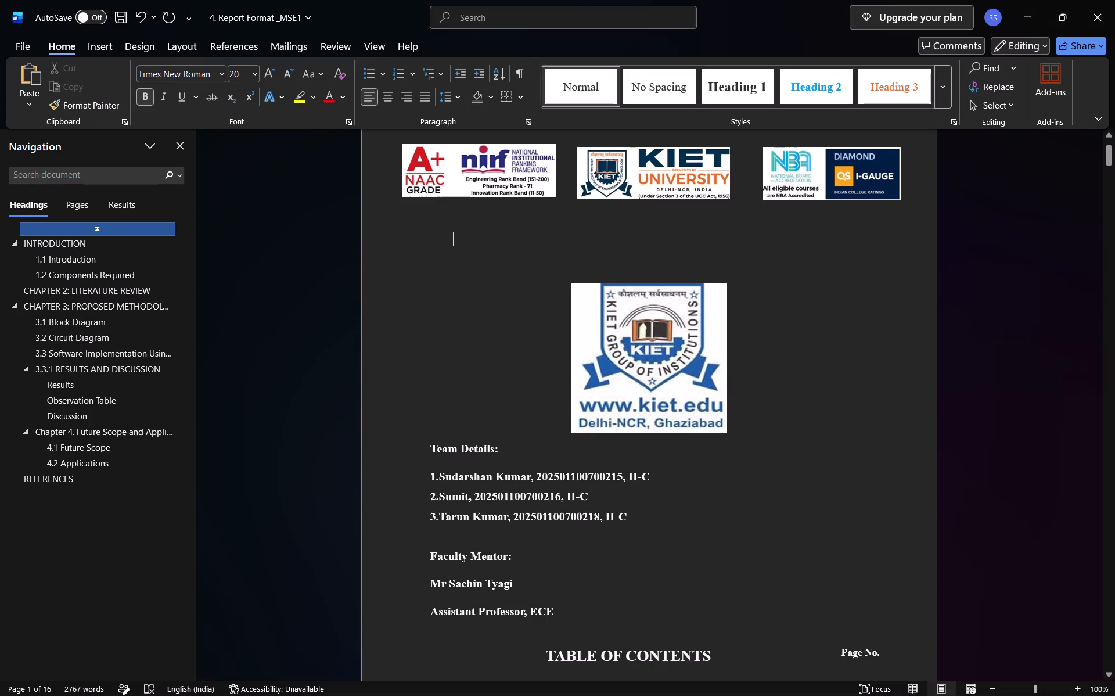
key(ctrl+v)
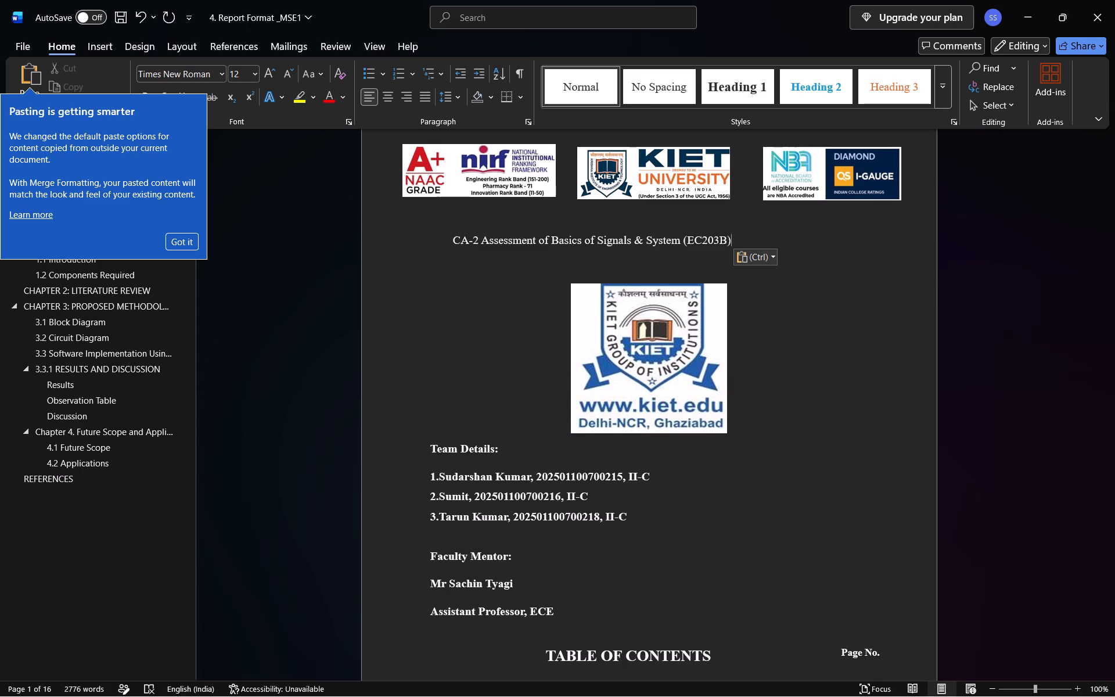
click(186, 240)
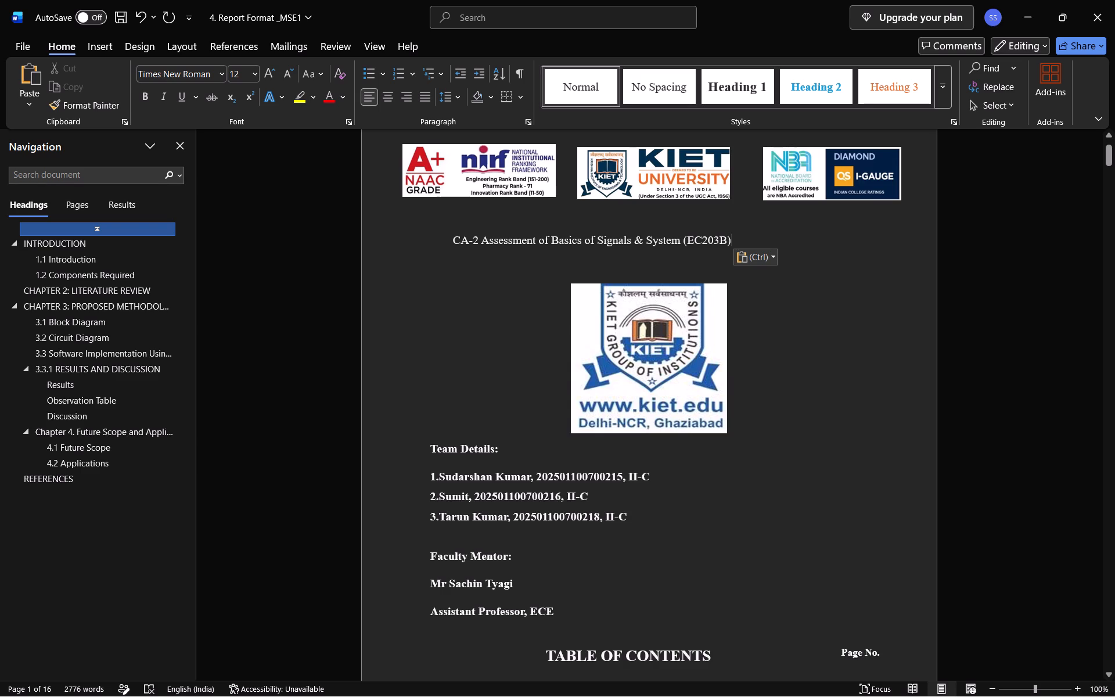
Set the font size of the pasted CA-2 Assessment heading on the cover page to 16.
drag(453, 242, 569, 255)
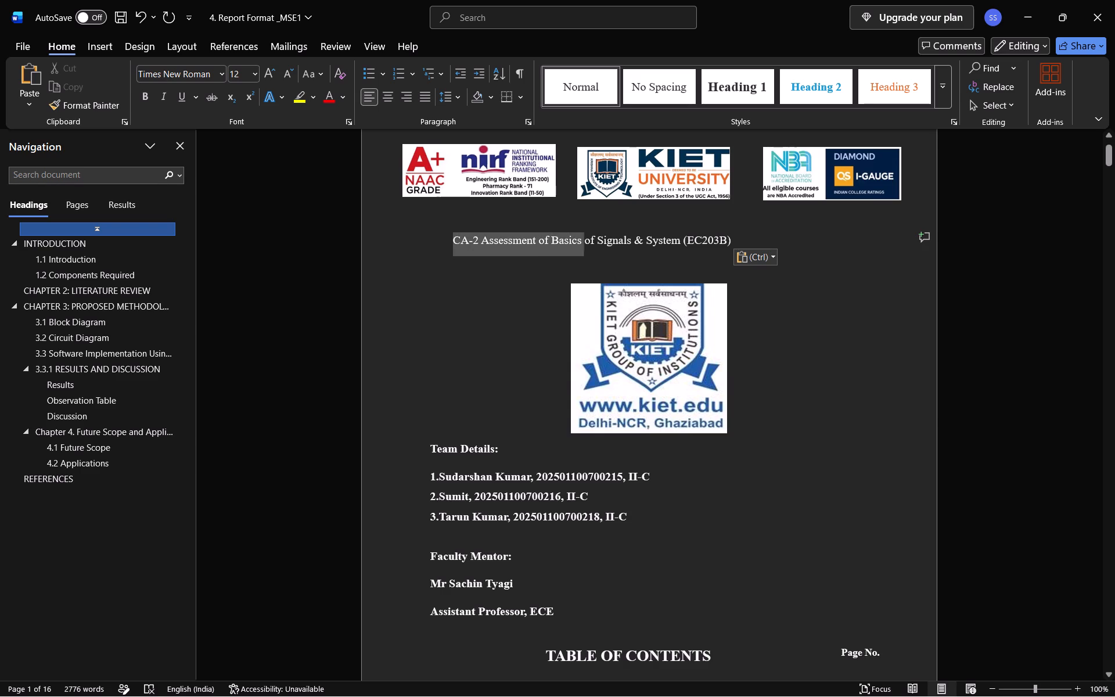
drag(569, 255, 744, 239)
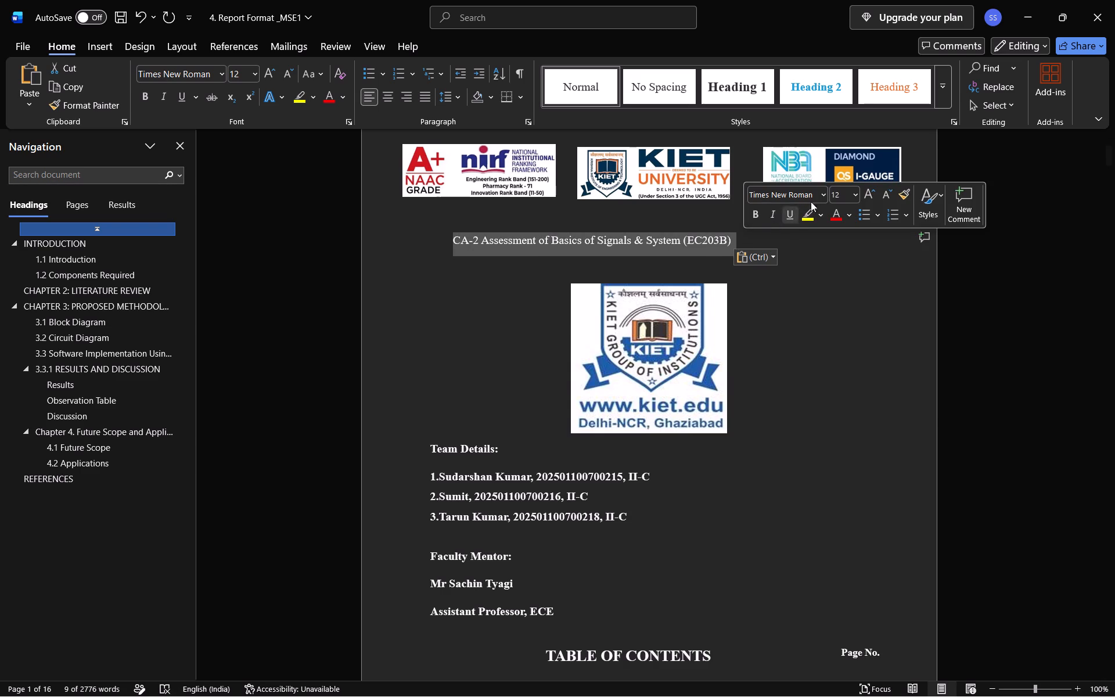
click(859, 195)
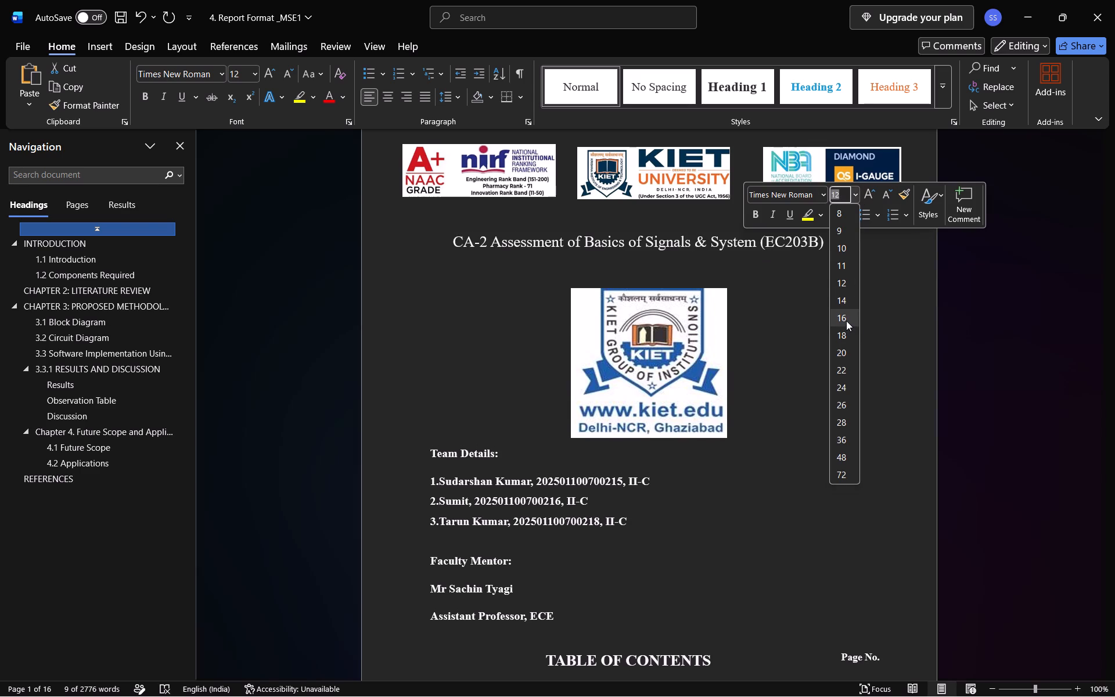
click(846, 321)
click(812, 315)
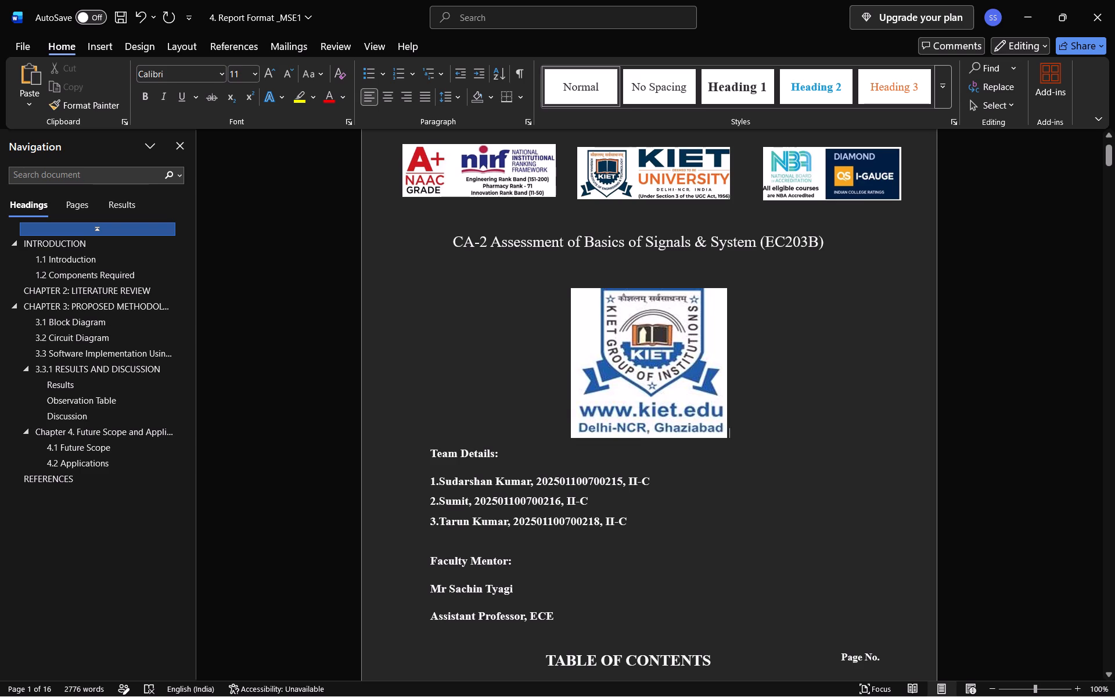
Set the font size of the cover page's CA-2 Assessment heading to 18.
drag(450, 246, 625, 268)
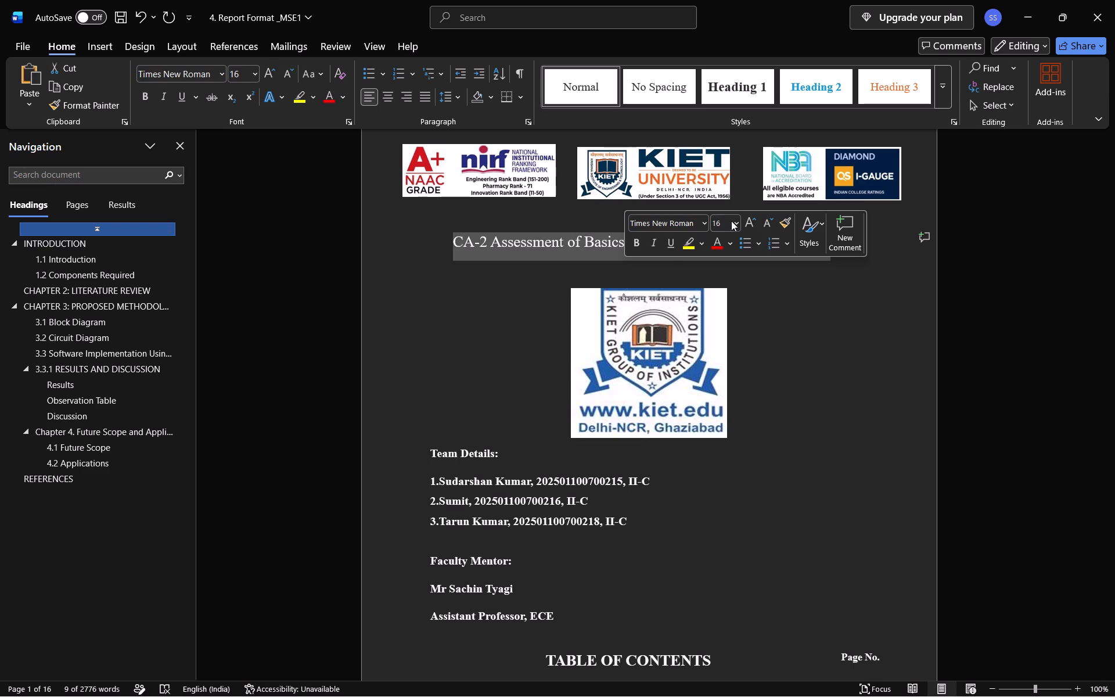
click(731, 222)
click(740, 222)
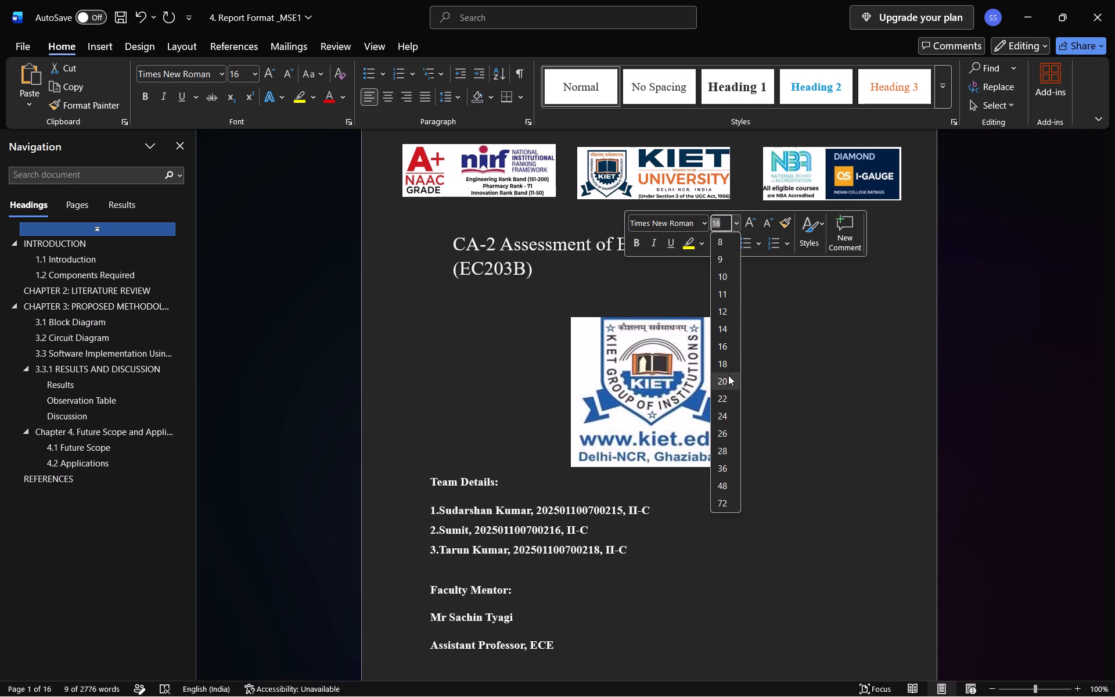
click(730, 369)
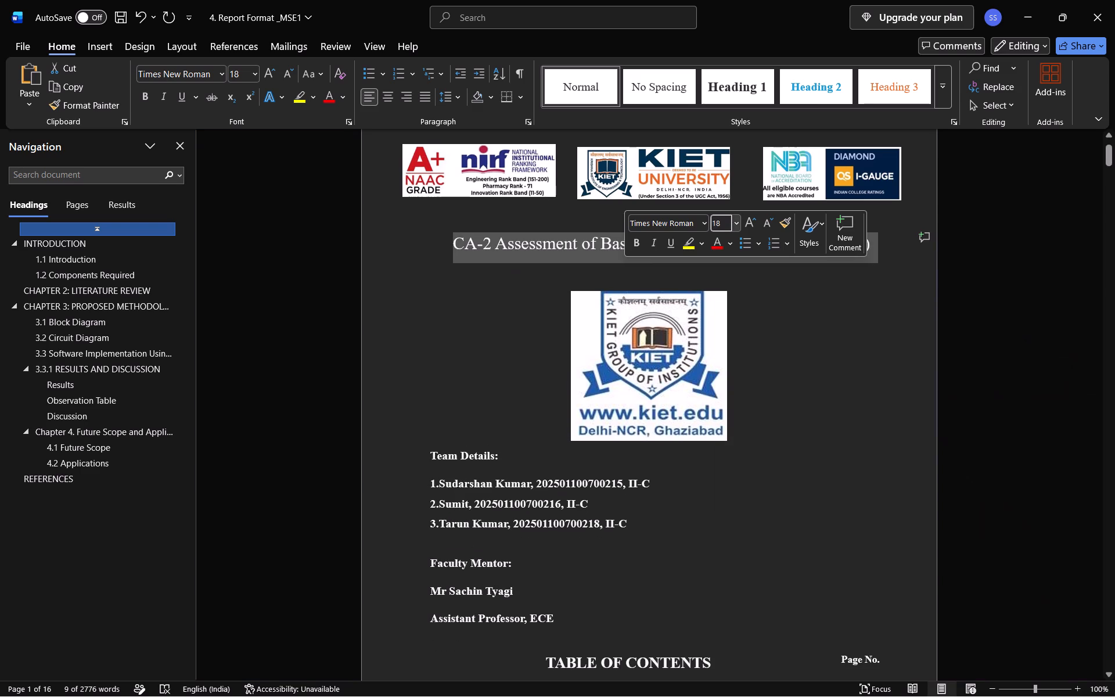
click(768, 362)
Delete the course name "Basics of Signals & System" from the CA-2 Assessment heading on the cover page.
scroll(768, 362, up, 1)
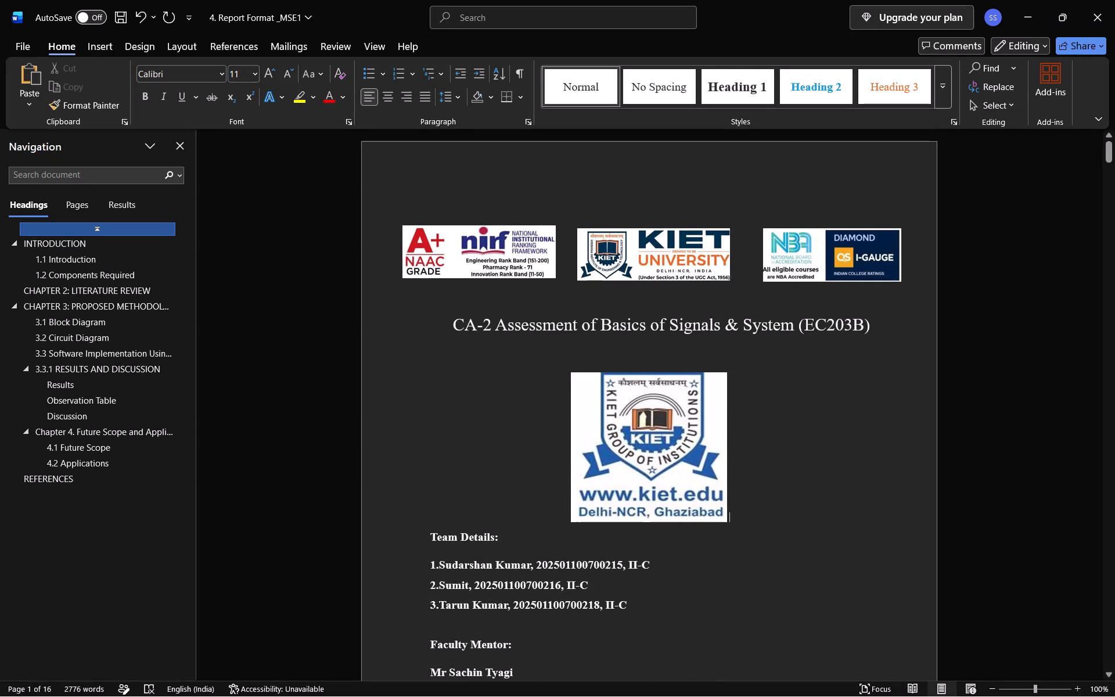
click(796, 327)
key(BackSpace)
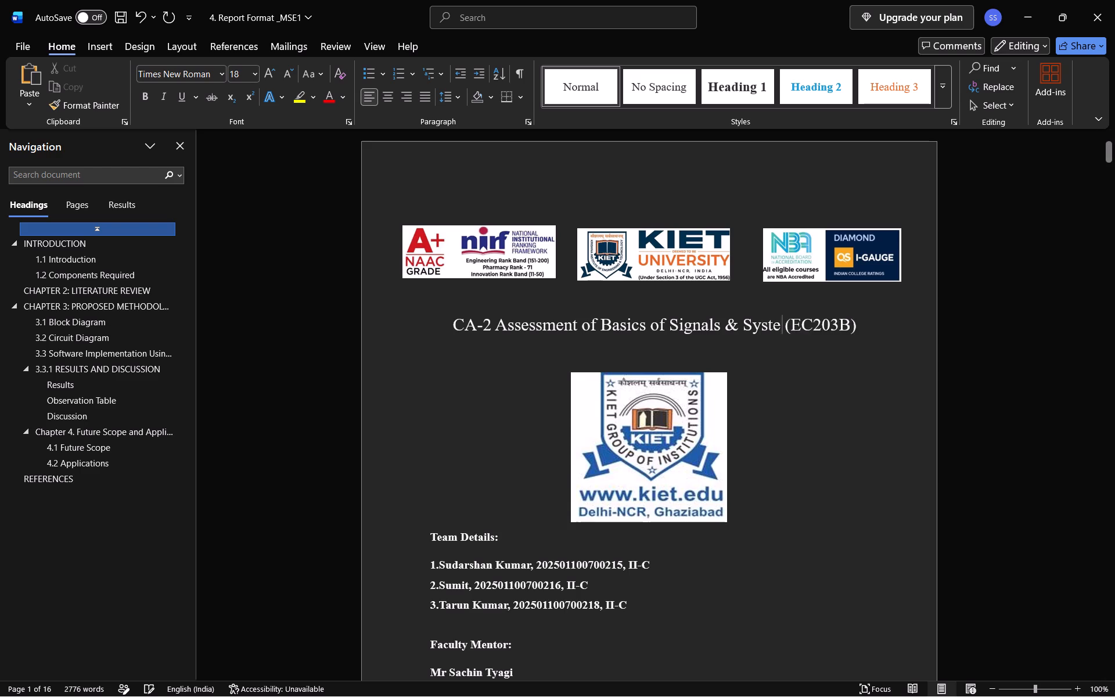
key(BackSpace)
key(BackSpace)
key(BackSpace)
key(BackSpace)
key(BackSpace)
key(BackSpace)
key(BackSpace)
key(BackSpace)
key(BackSpace)
key(BackSpace)
key(BackSpace)
key(BackSpace)
key(BackSpace)
key(BackSpace)
key(BackSpace)
key(BackSpace)
key(BackSpace)
key(BackSpace)
key(BackSpace)
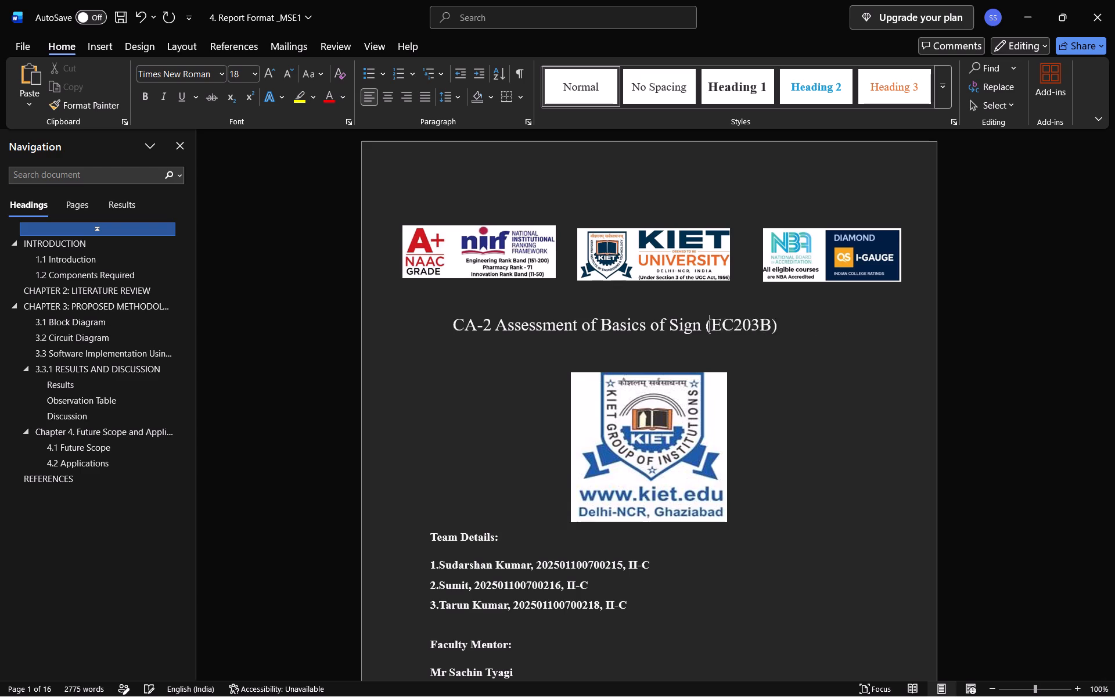
key(BackSpace)
key(BackSpace)
key(BackSpace)
key(BackSpace)
key(BackSpace)
key(BackSpace)
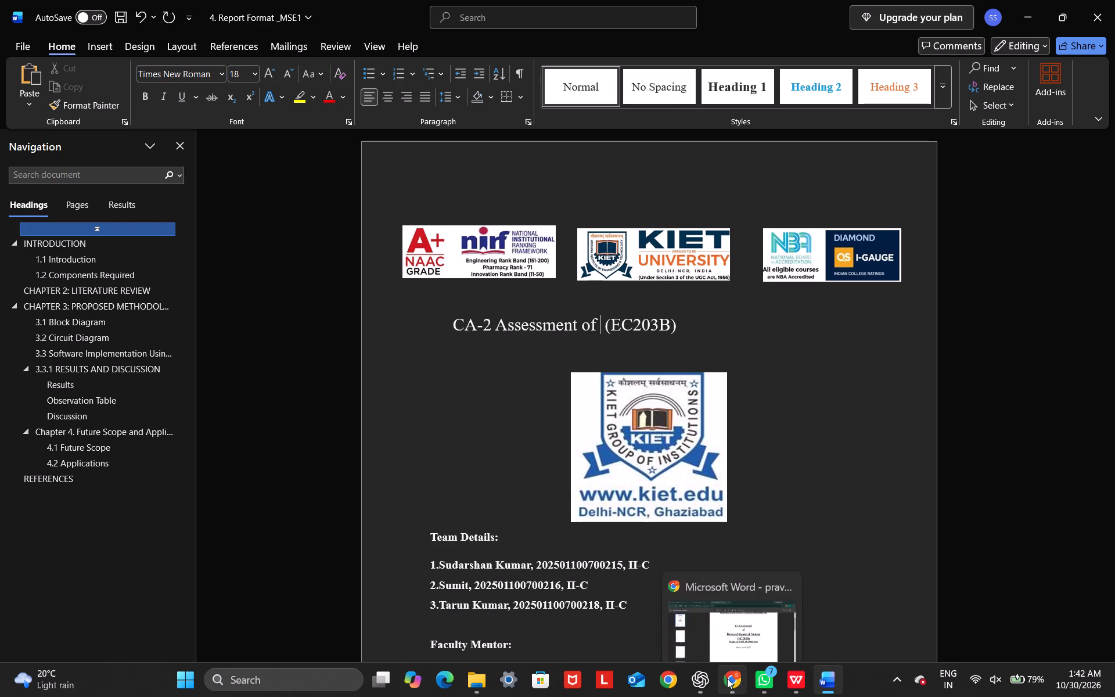
Copy the subject name and code "Digital Integrated Circuit Design (EC212E)" from the CA2 assignment email in Google Chrome.
click(727, 678)
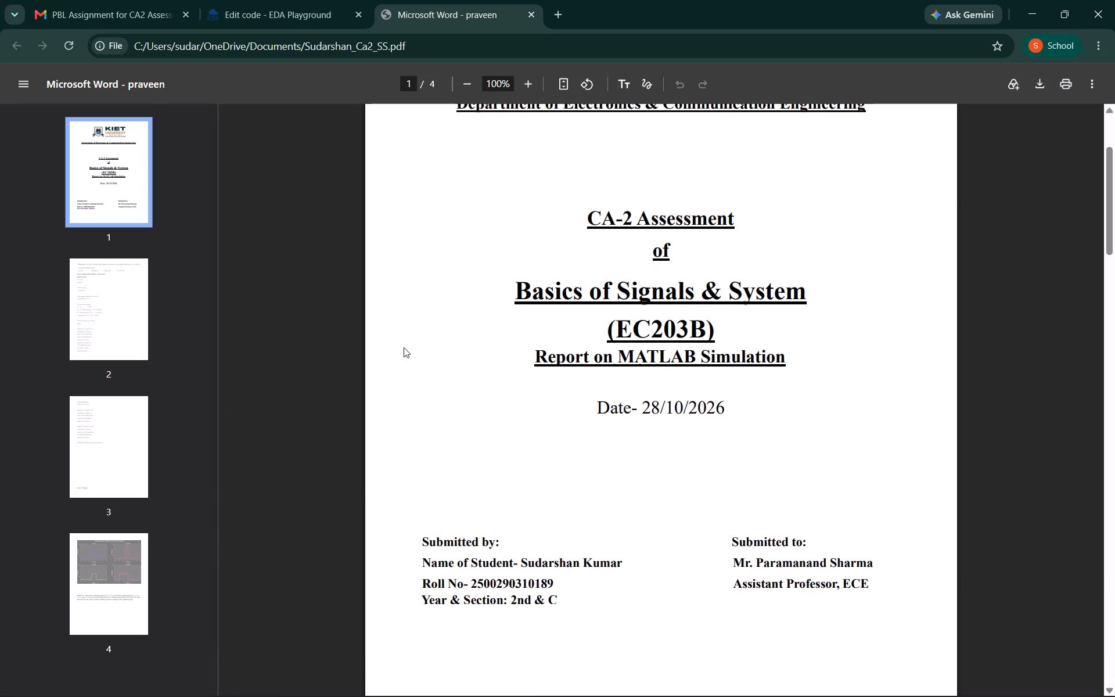
click(135, 3)
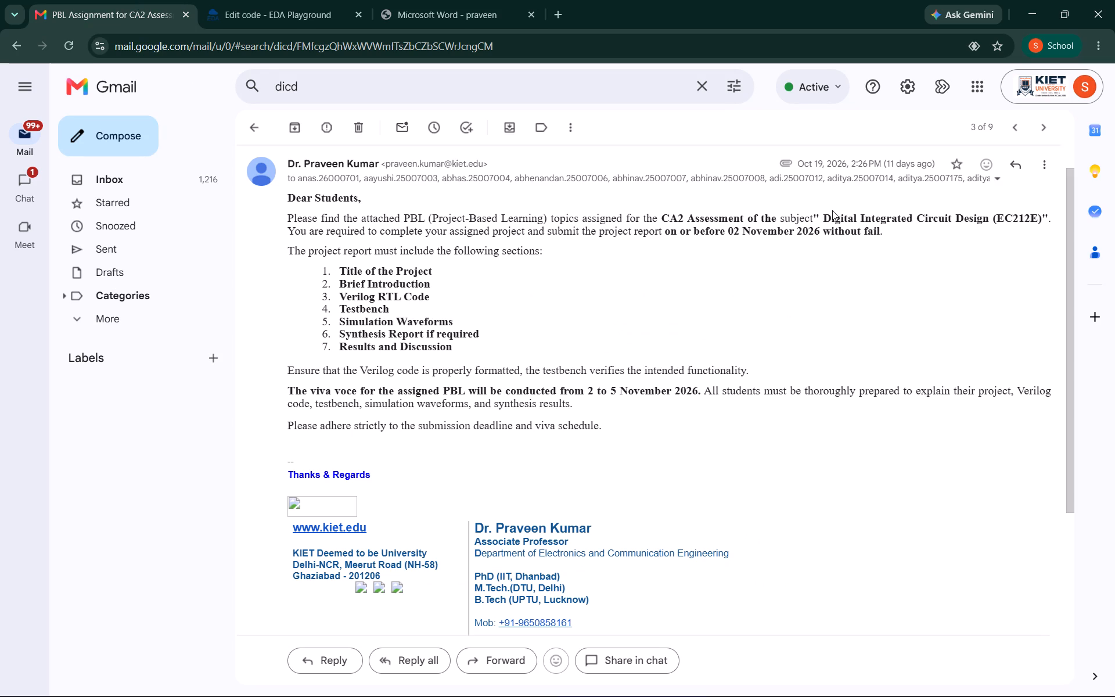
drag(821, 217, 927, 228)
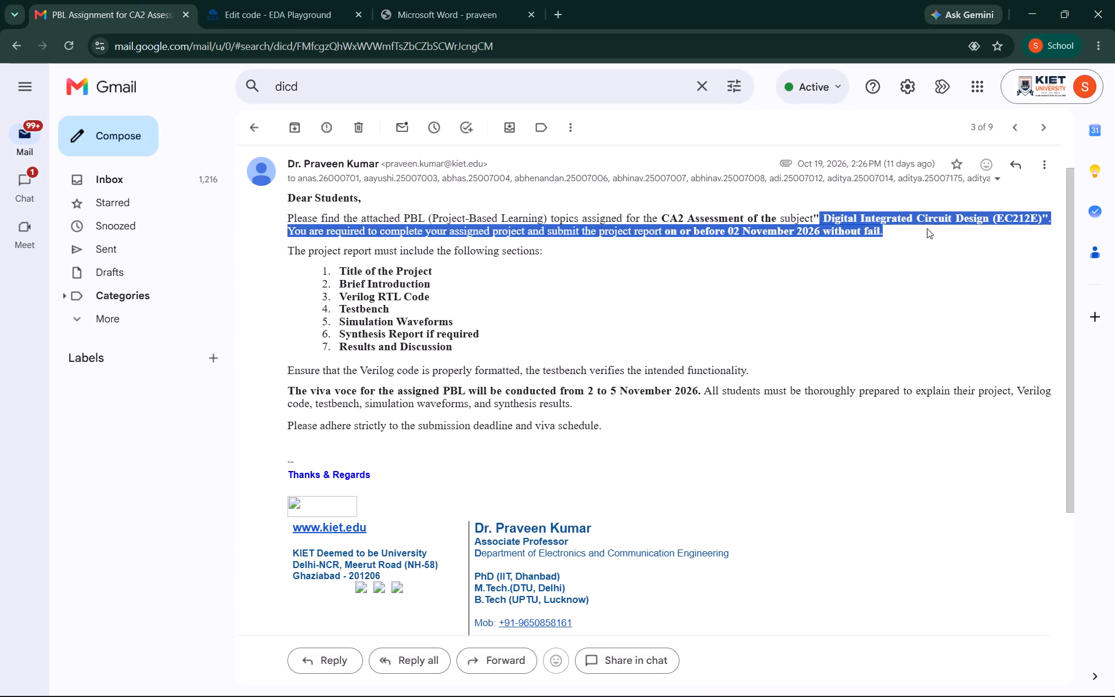
drag(927, 228, 1040, 223)
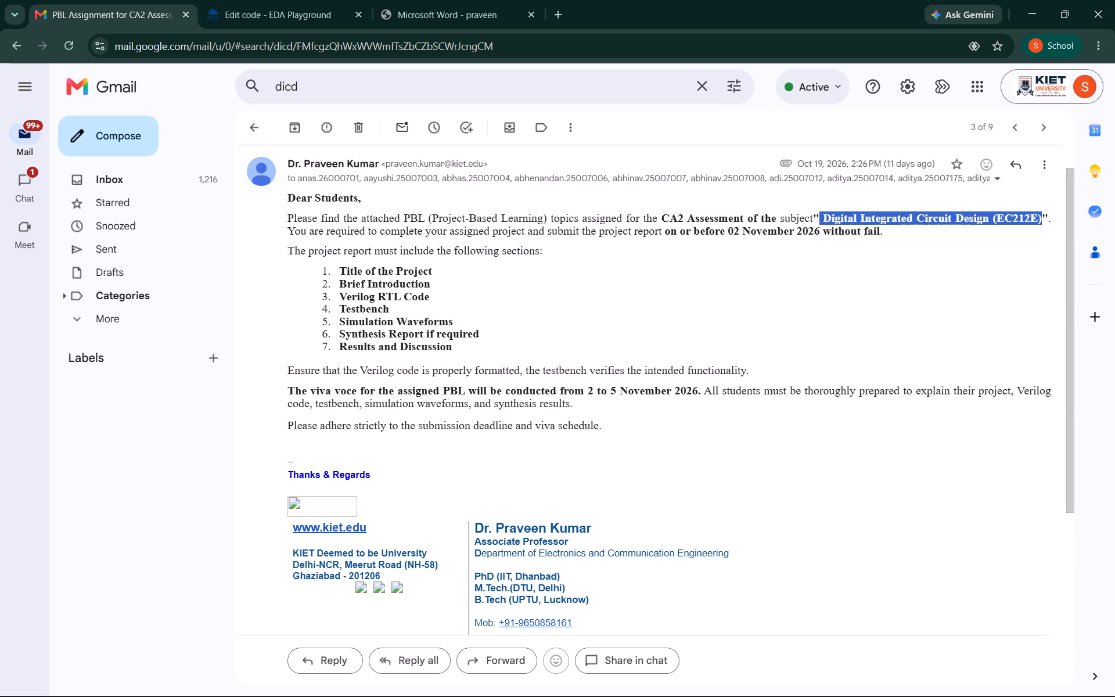
key(ctrl+c)
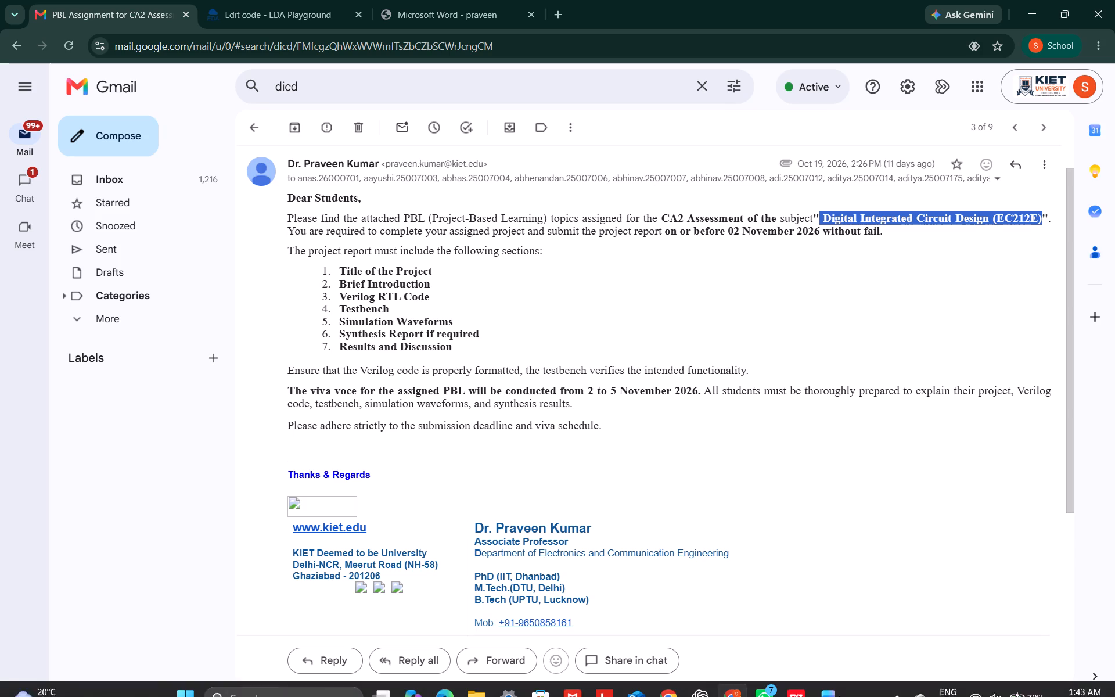
Back in Word, replace "(EC203B)" in the cover page heading with the copied "Digital Integrated Circuit Design (EC212E)".
click(835, 688)
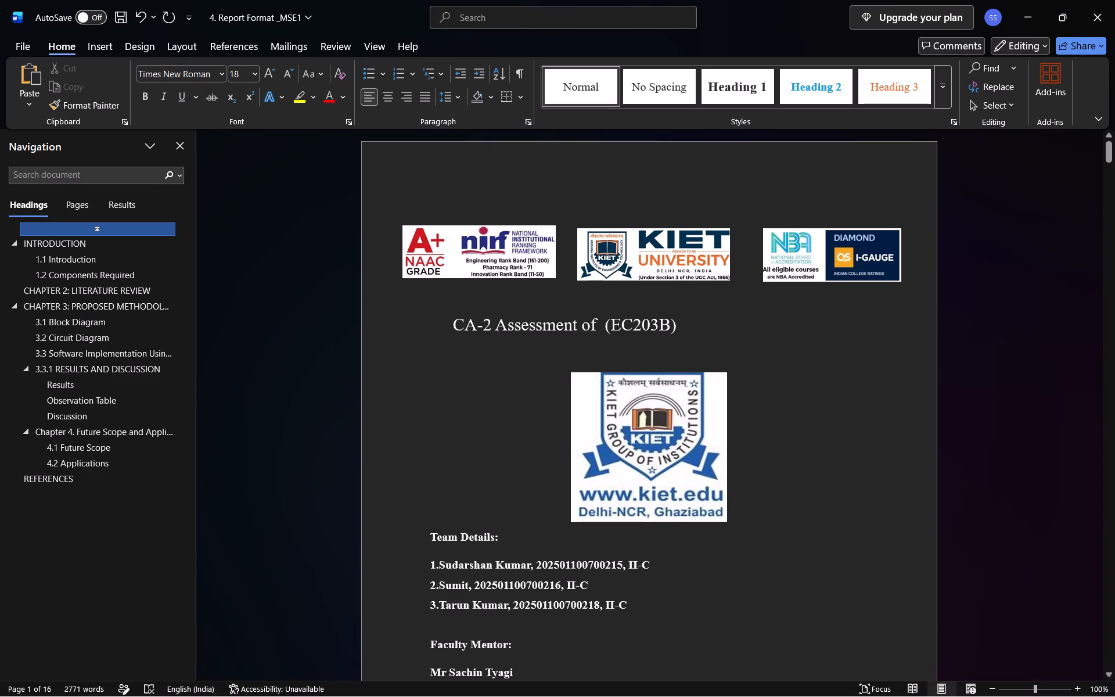
click(689, 329)
key(BackSpace)
key(BackSpace)
key(BackSpace)
key(BackSpace)
key(BackSpace)
key(BackSpace)
key(BackSpace)
key(BackSpace)
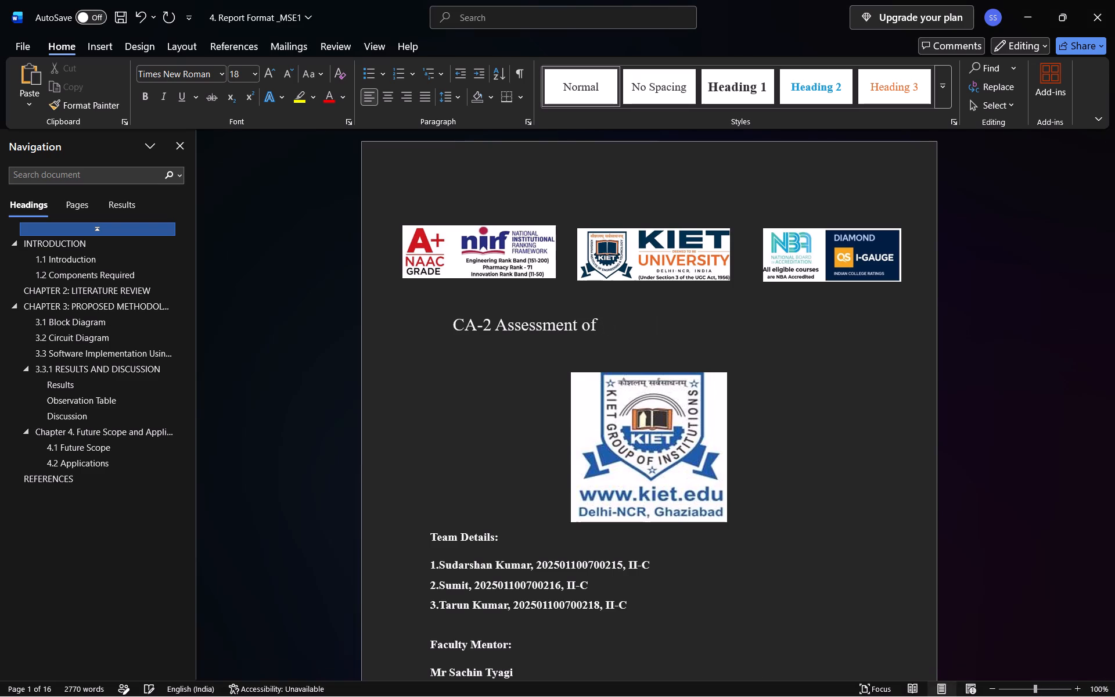
key(ctrl+v)
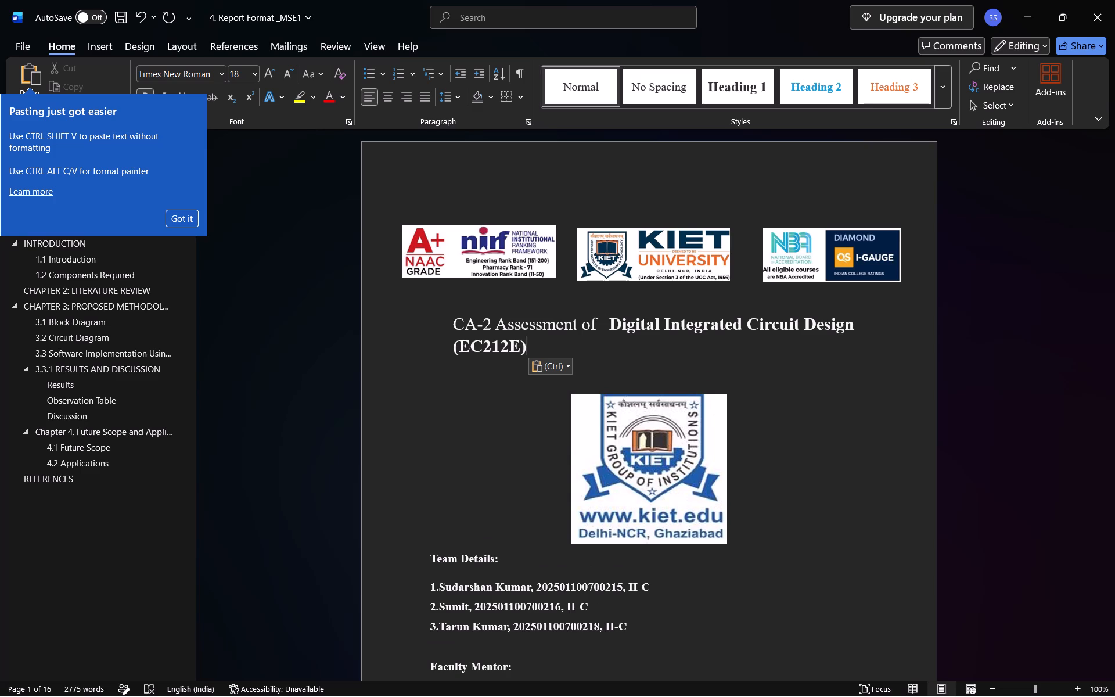
click(690, 357)
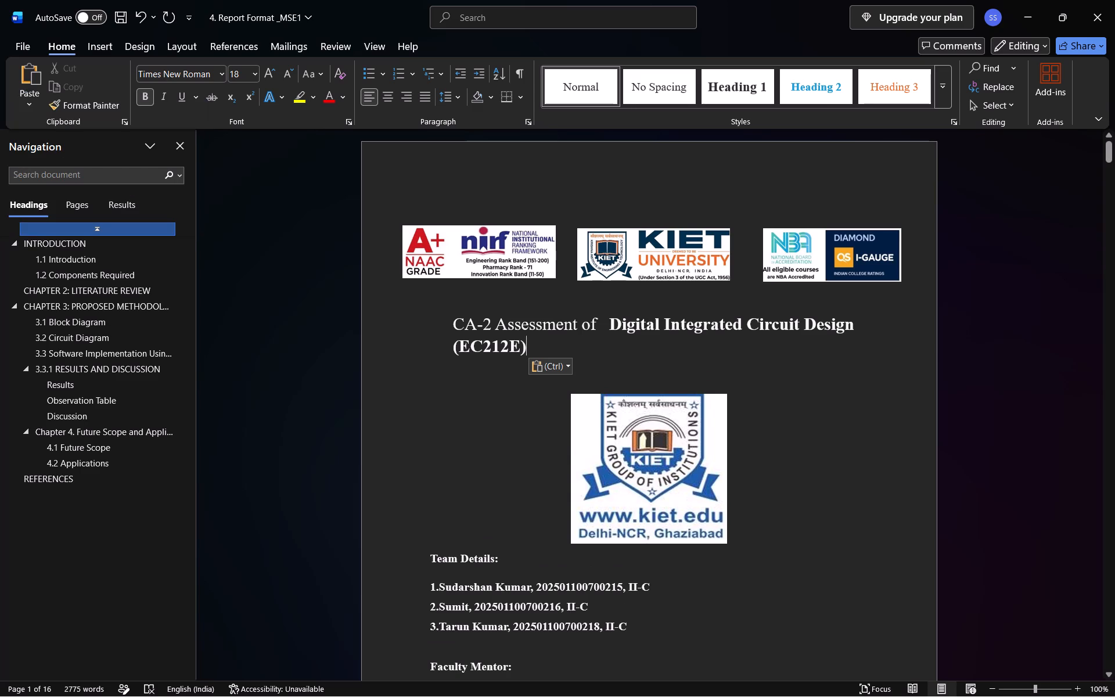
Remove the extra spaces before "Digital Integrated Circuit Design" in the cover heading, leaving a single space after "of".
drag(605, 320, 681, 337)
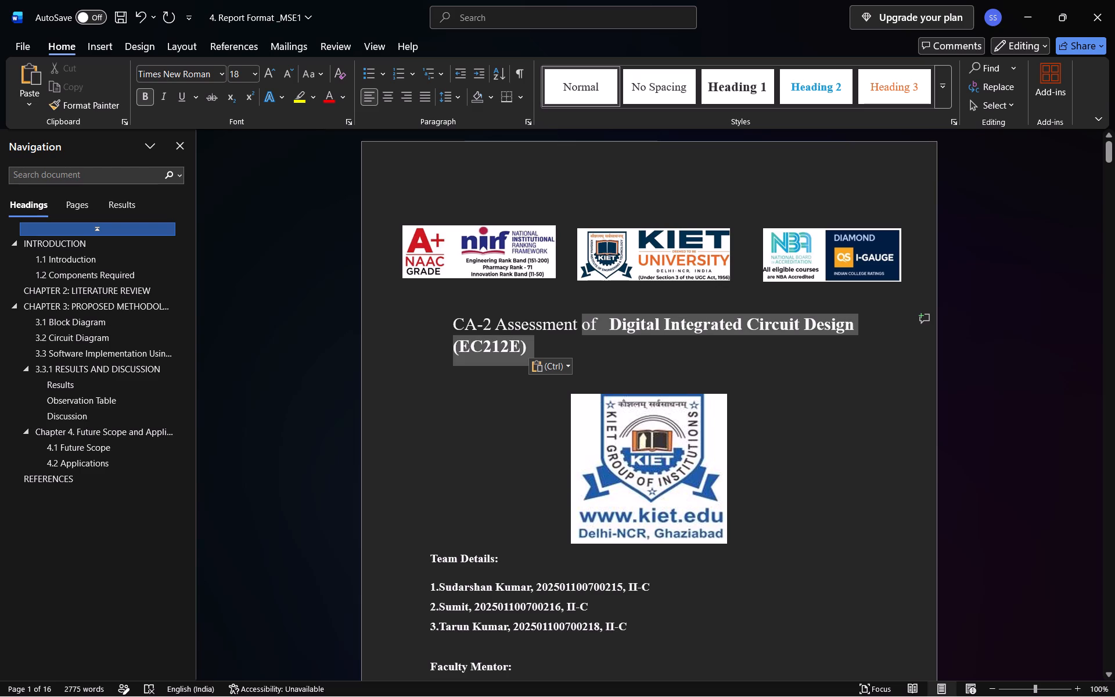
drag(681, 337, 652, 335)
click(652, 335)
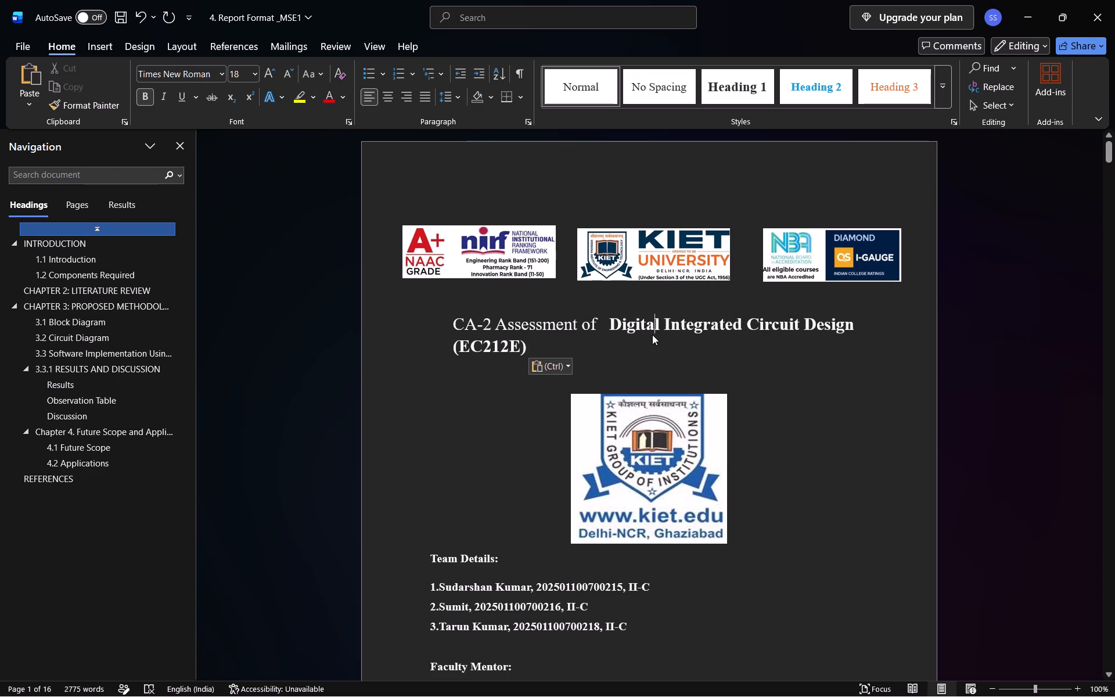
drag(614, 318, 631, 337)
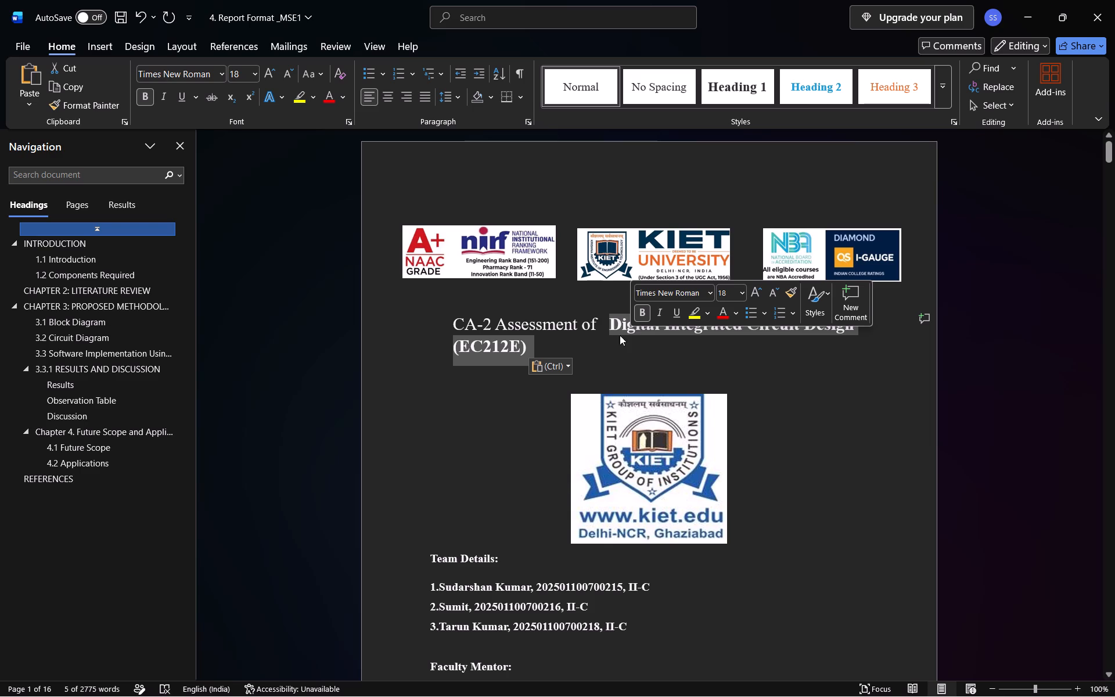
click(606, 328)
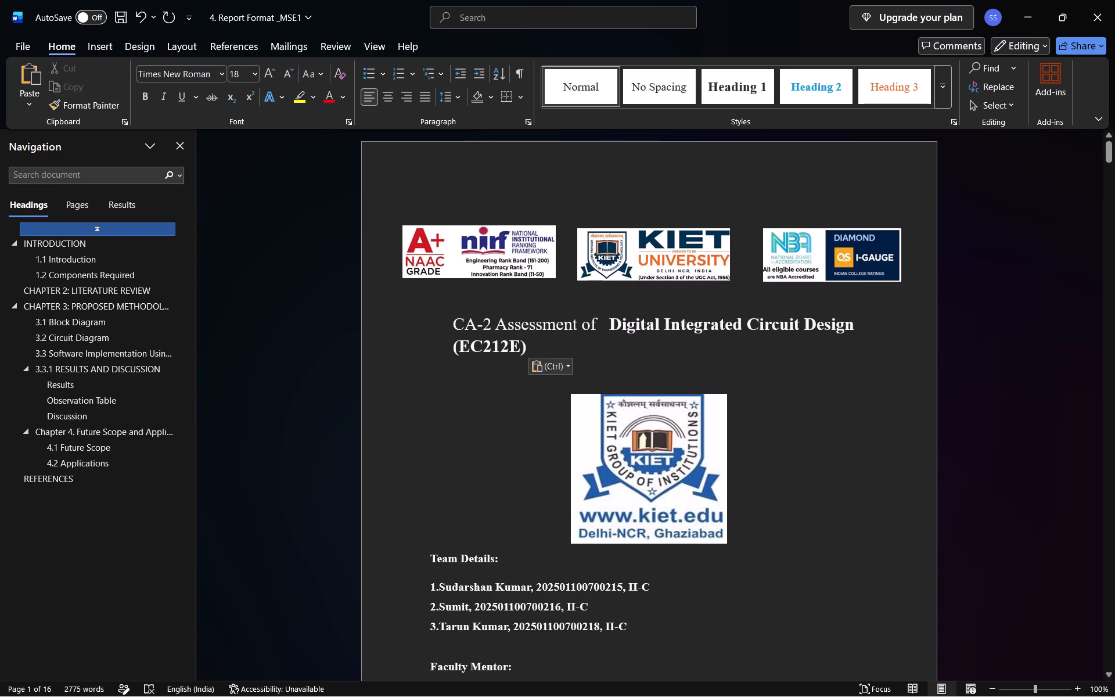
key(Right)
key(BackSpace)
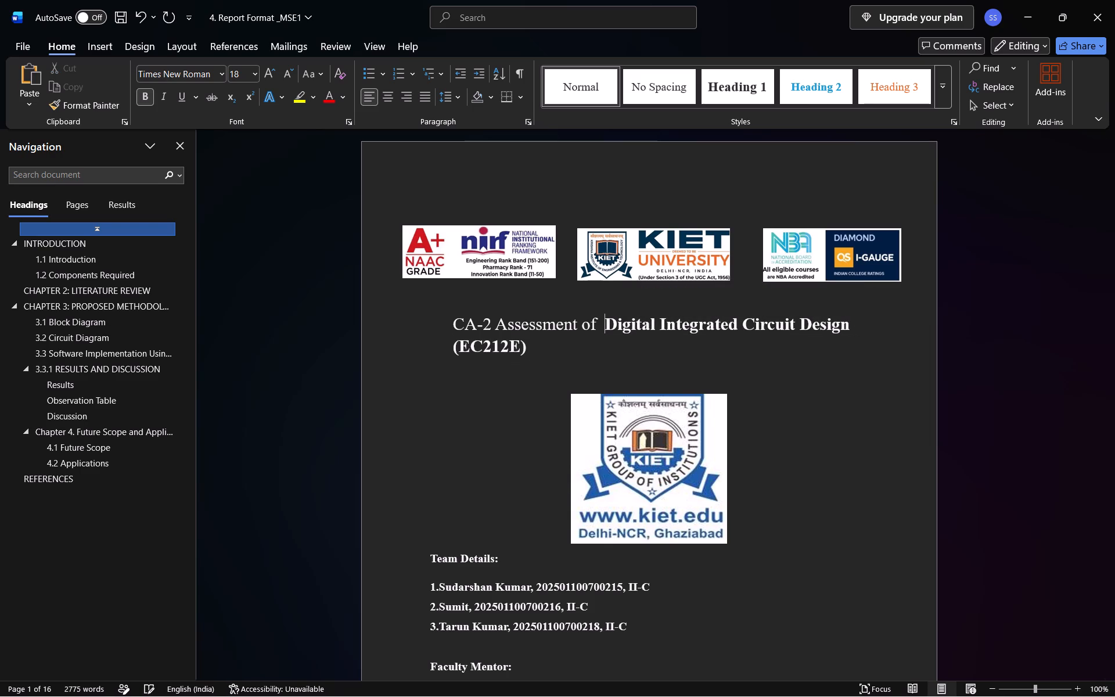
key(BackSpace)
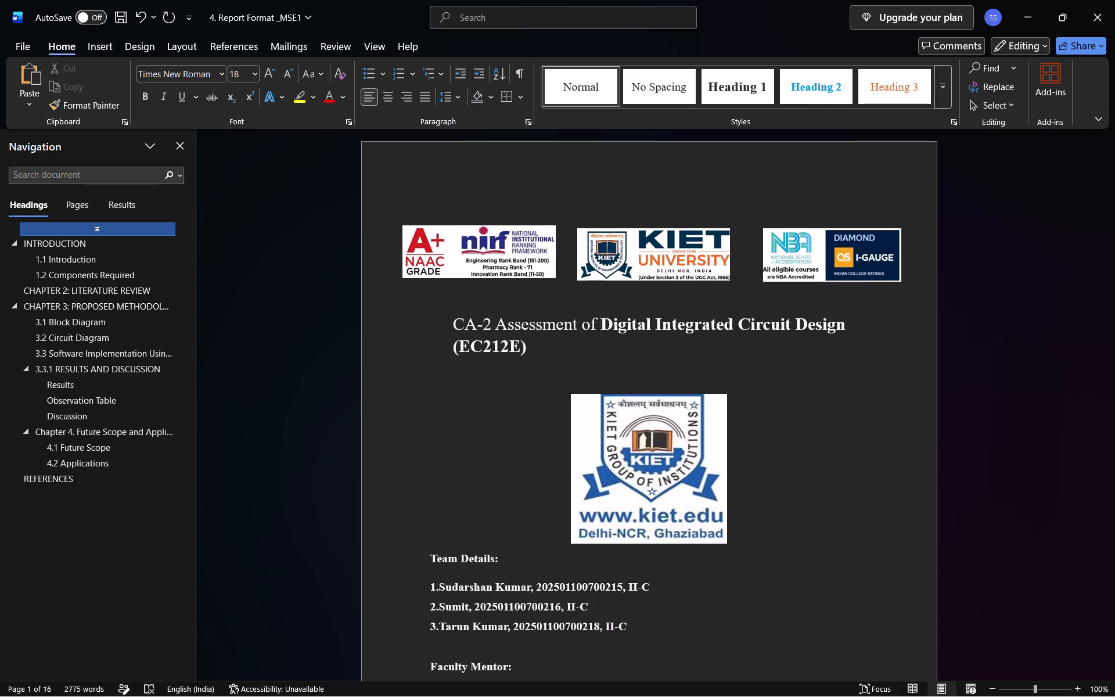
key(BackSpace)
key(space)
Make the whole heading "CA-2 Assessment of Digital Integrated Circuit Design (EC212E)" bold and highlight it in yellow.
drag(449, 327, 528, 346)
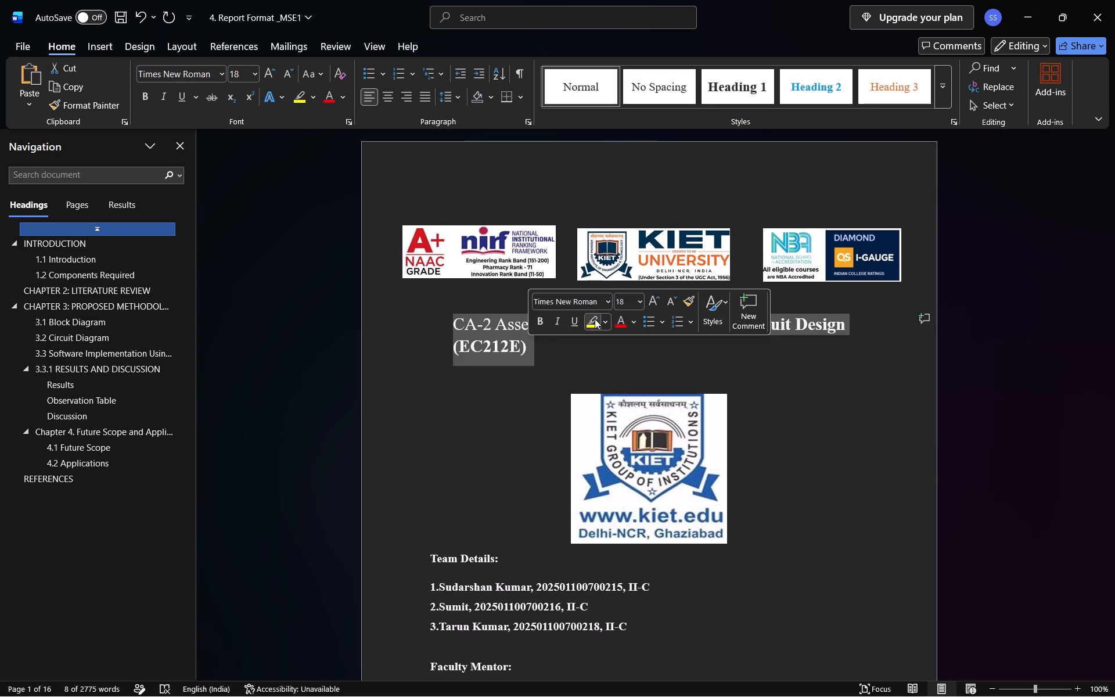
click(539, 328)
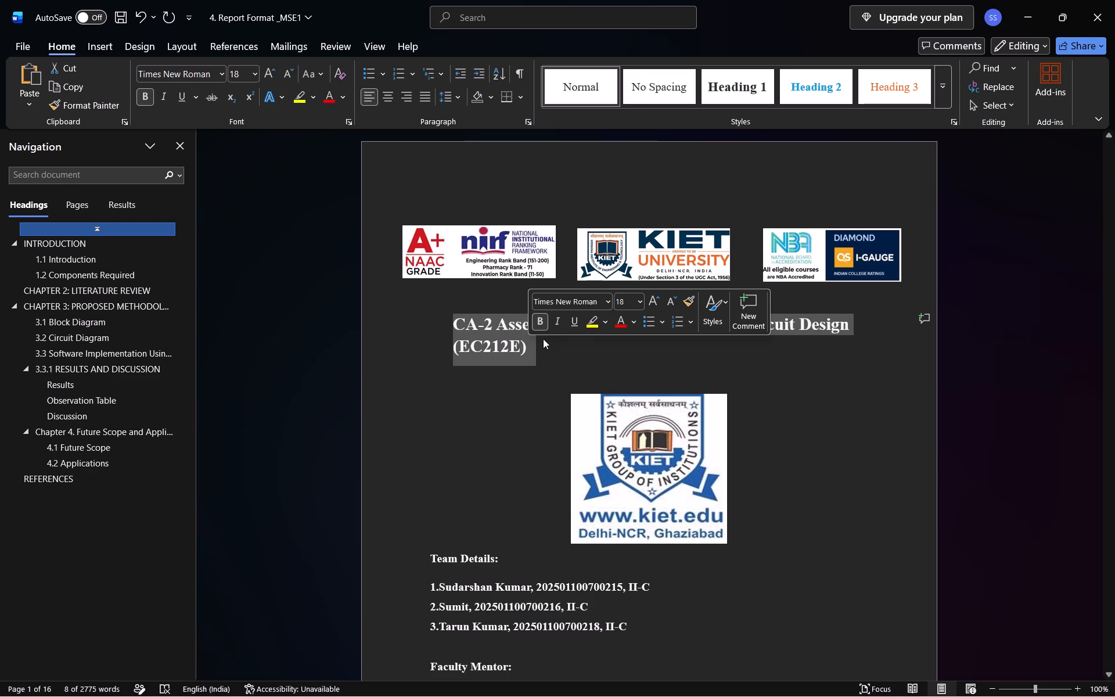
click(591, 318)
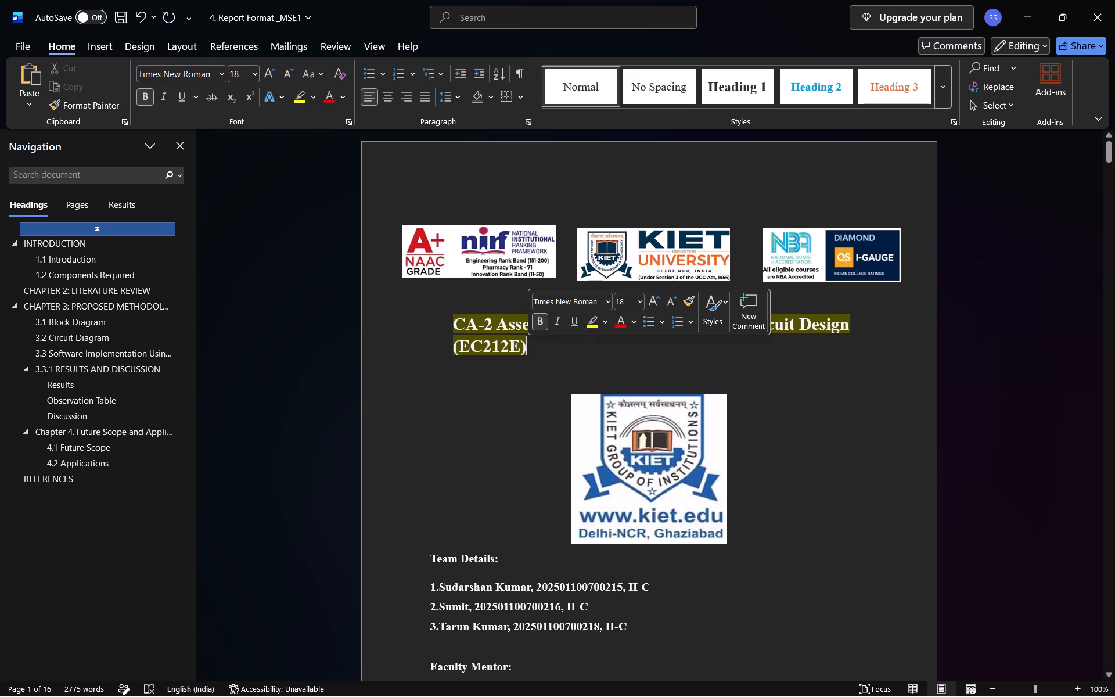
click(580, 366)
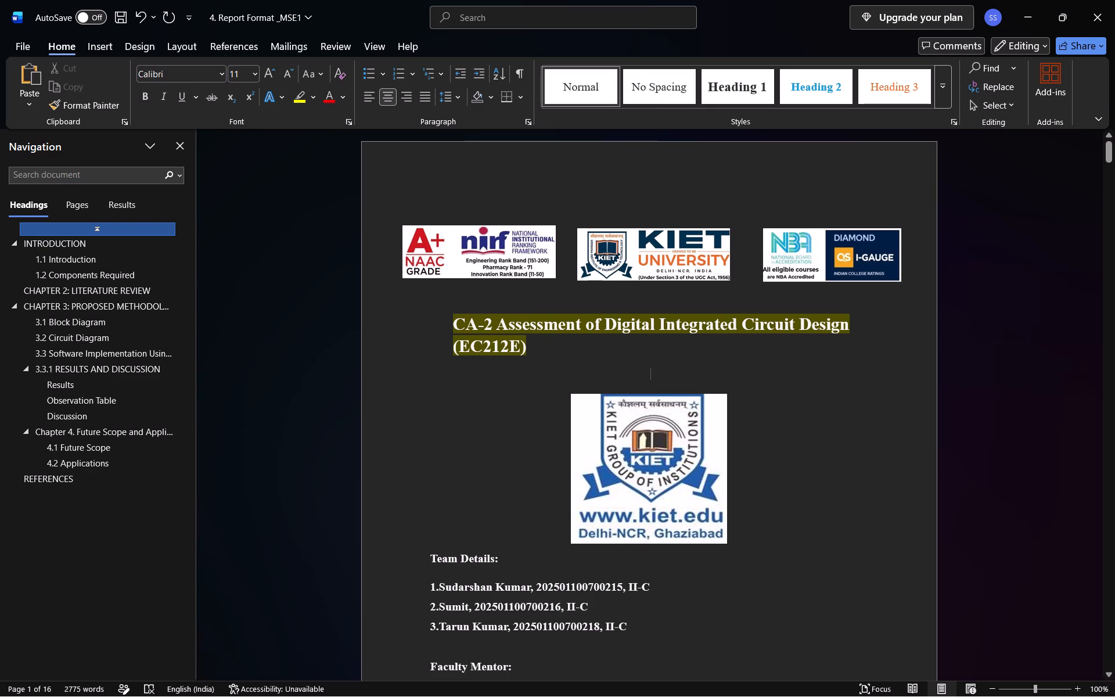
Set the font size of the highlighted cover page heading to 16.
click(453, 347)
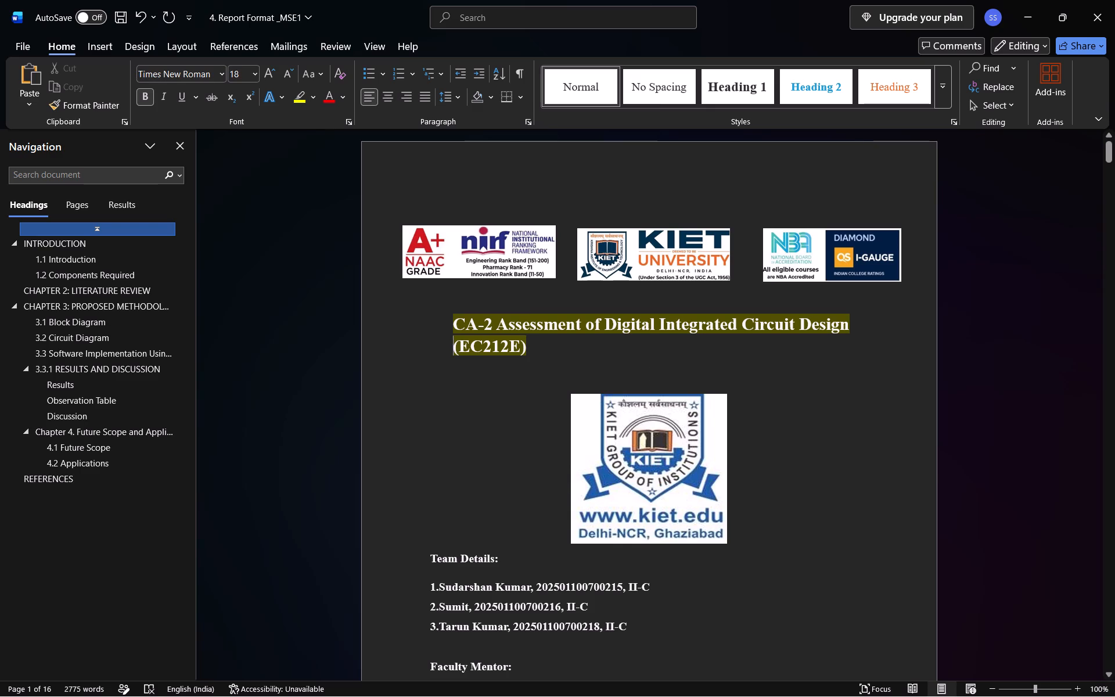
drag(450, 322, 527, 348)
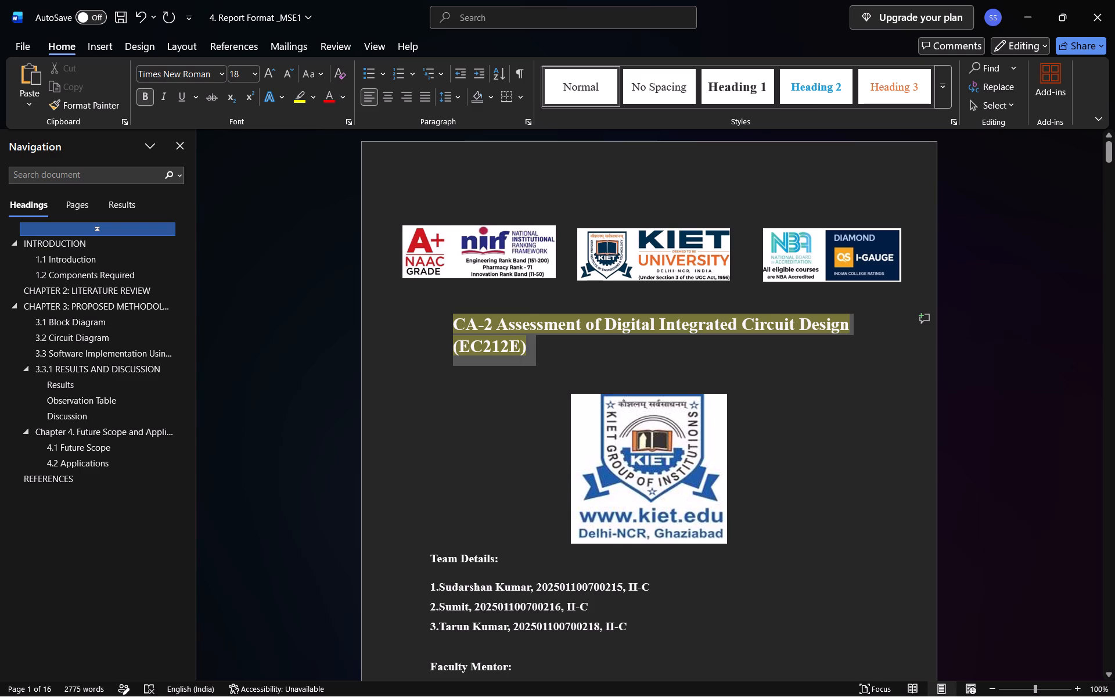
drag(527, 348, 528, 348)
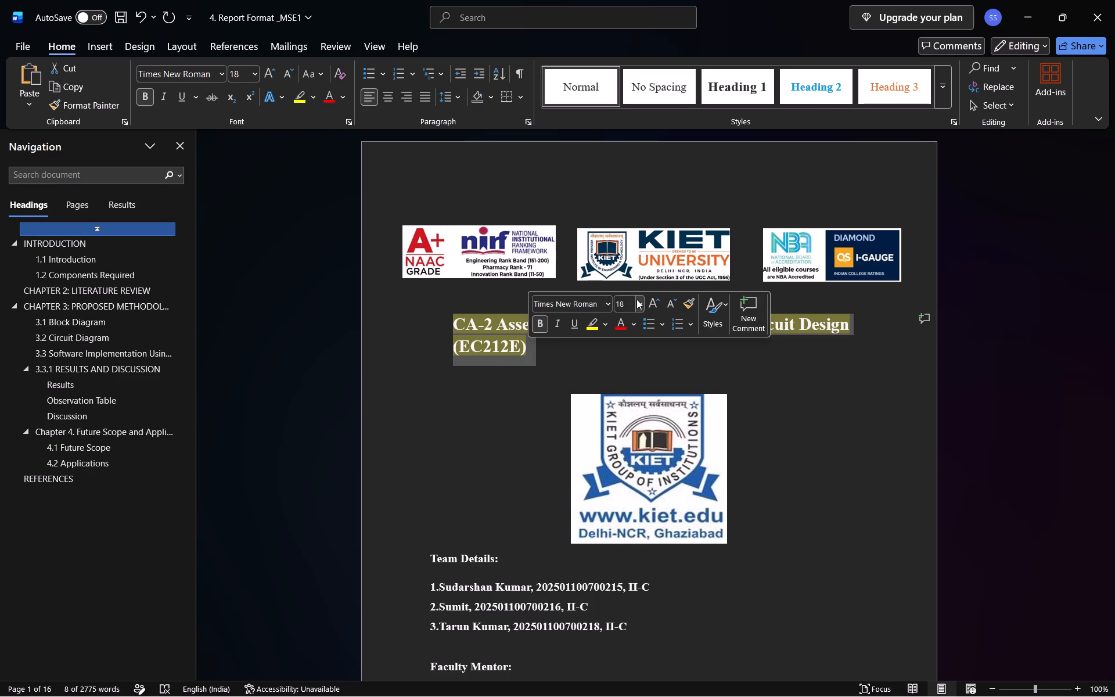
click(637, 300)
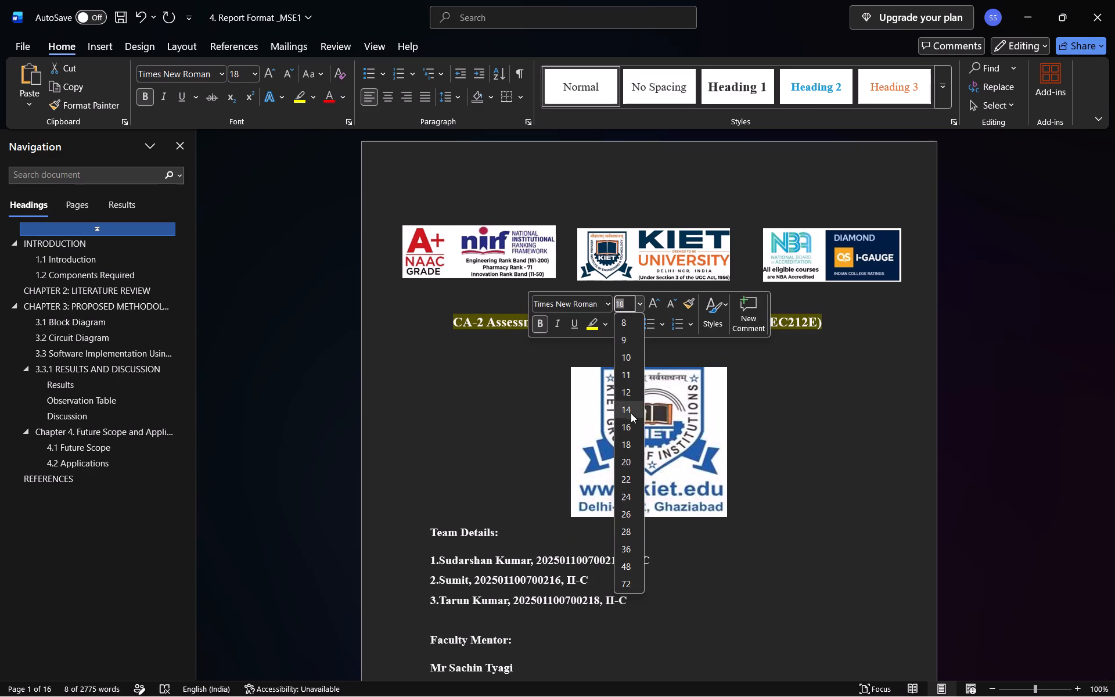
click(631, 422)
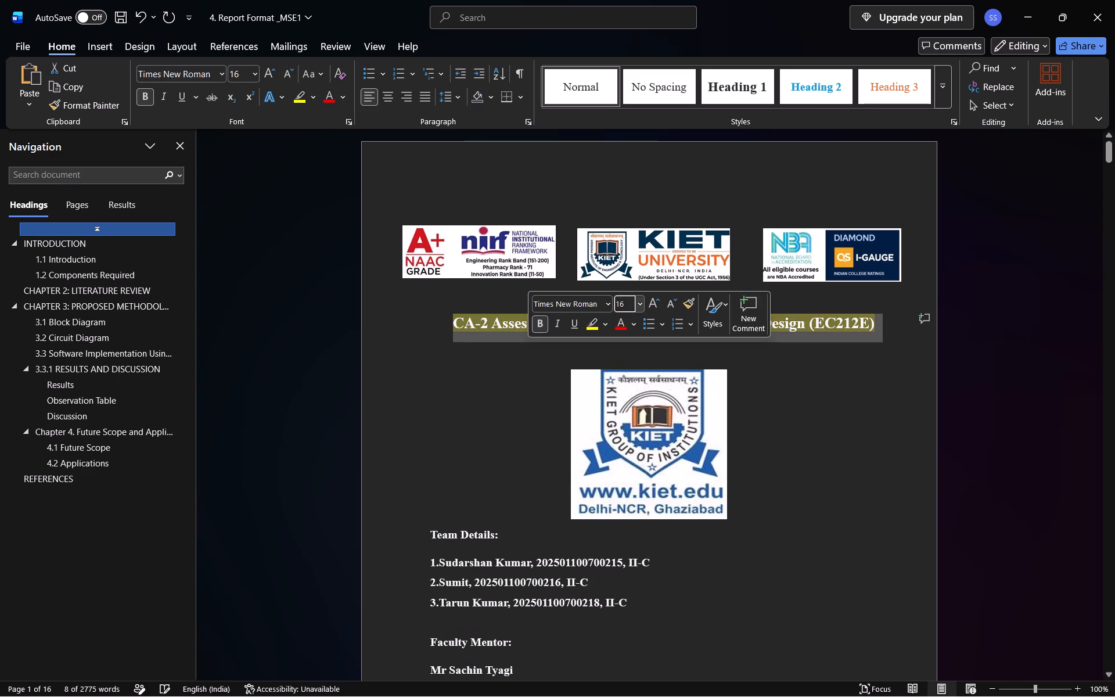
click(523, 399)
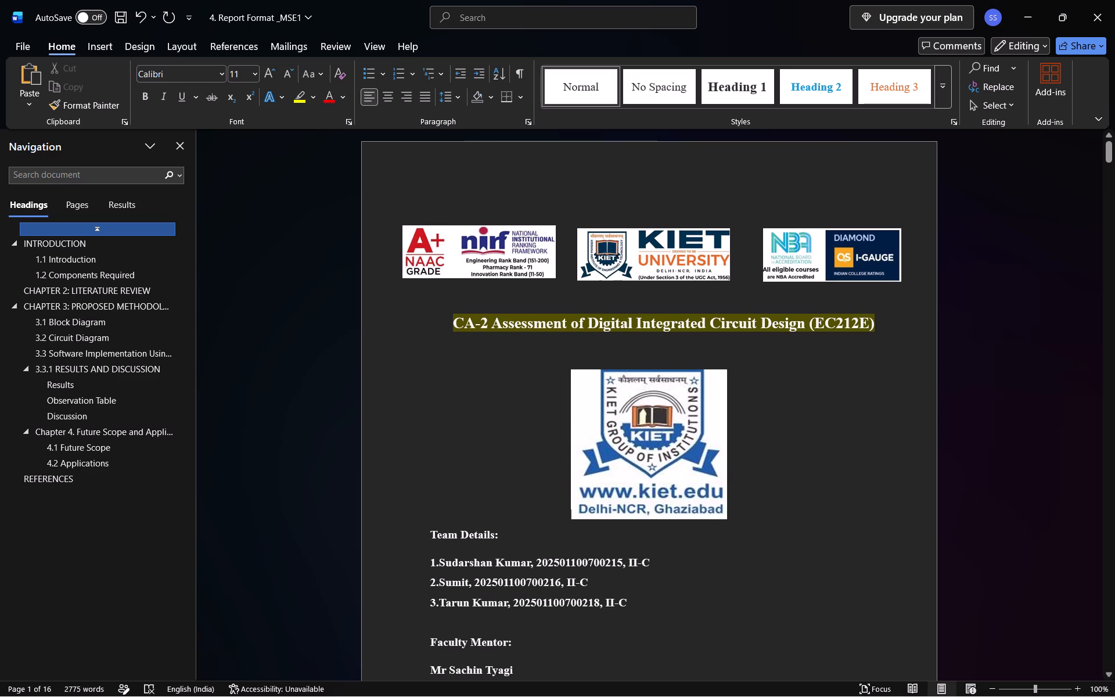
Remove the yellow highlight from the whole cover heading "CA-2 Assessment of Digital Integrated Circuit Design (EC212E)".
drag(452, 322, 661, 351)
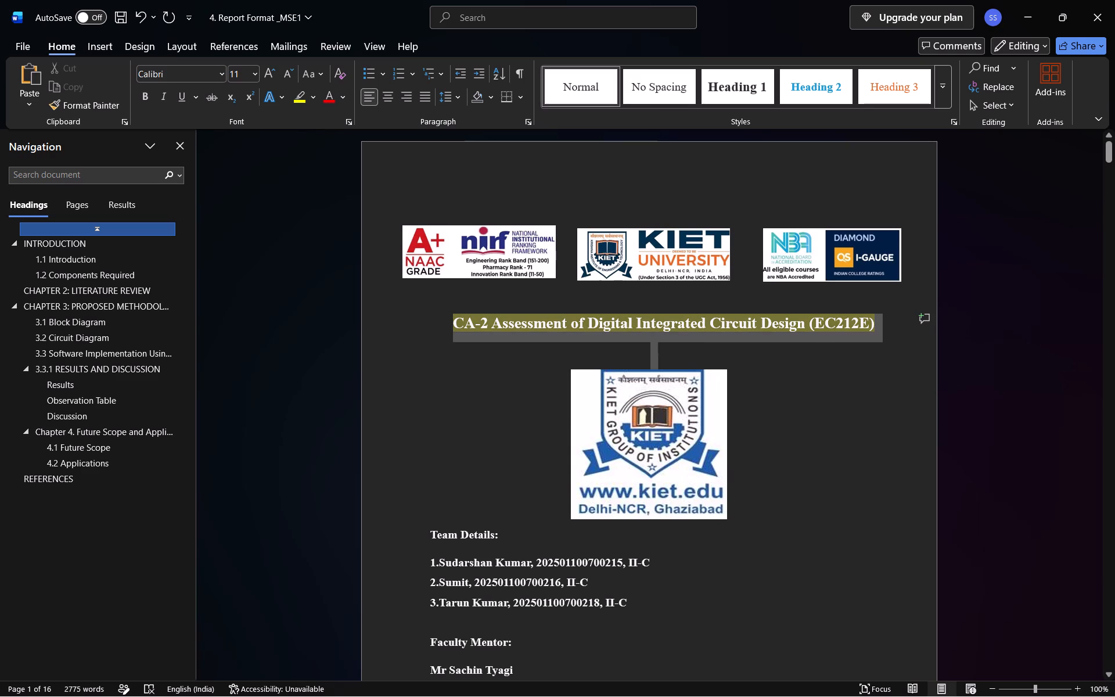
drag(661, 351, 682, 341)
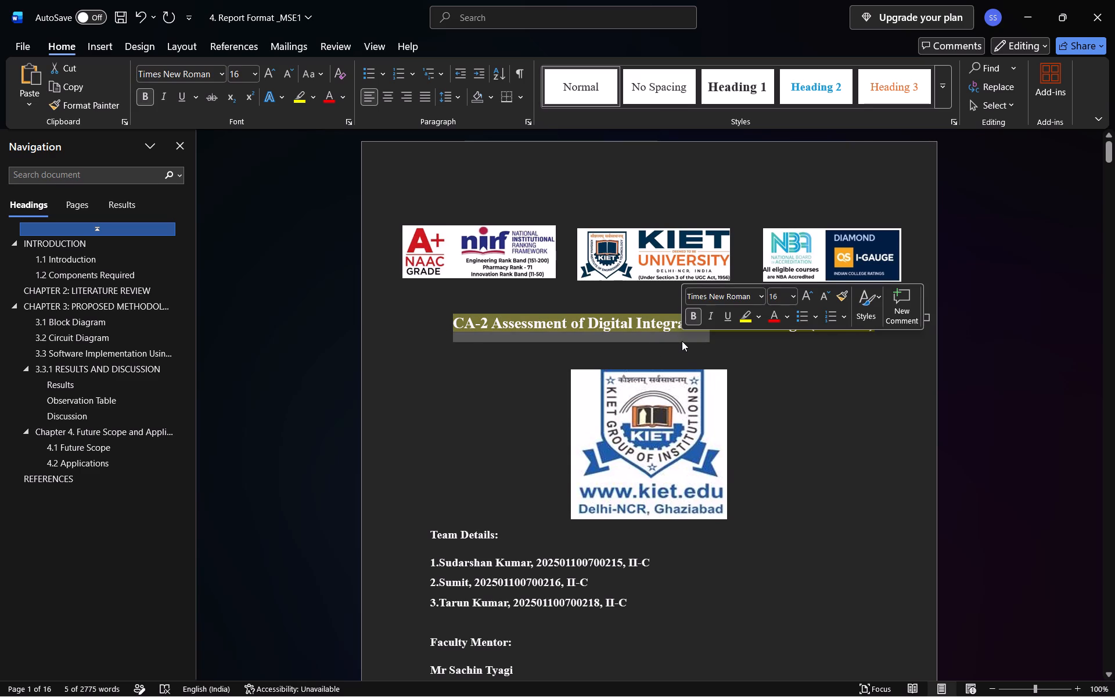
click(682, 341)
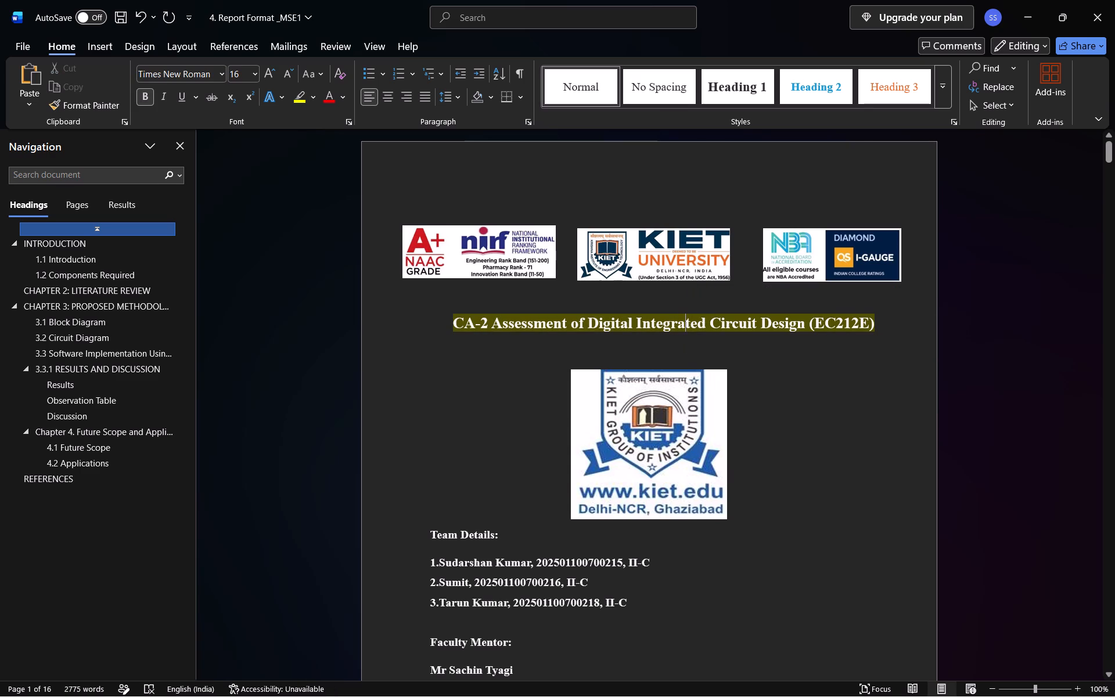
drag(449, 322, 846, 333)
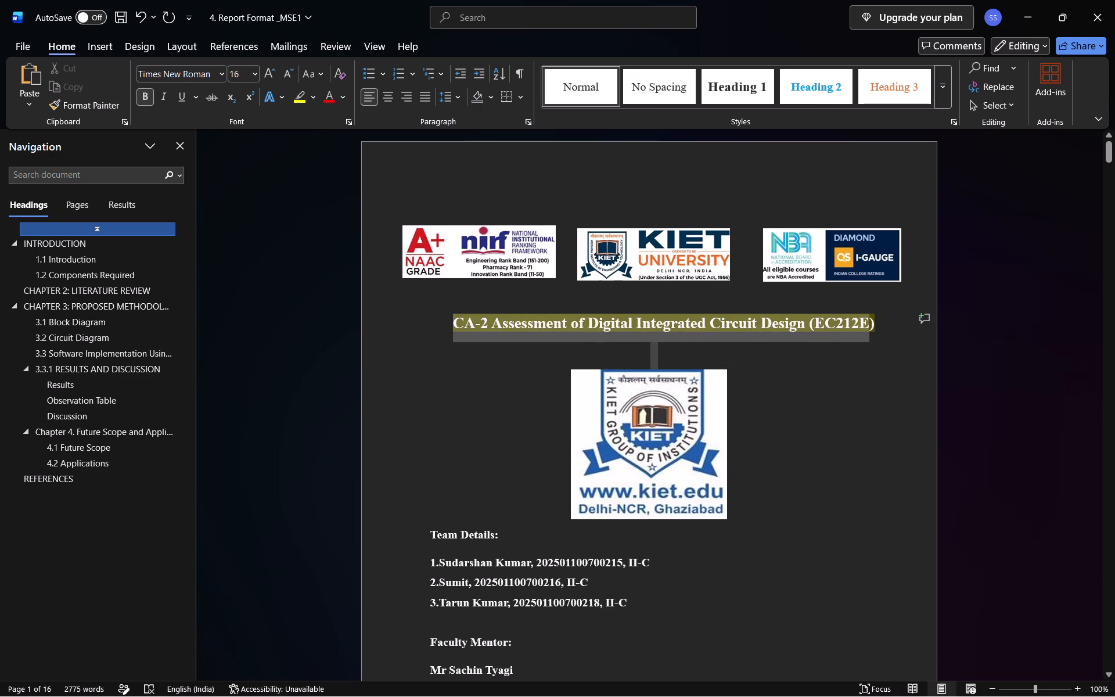
drag(846, 333, 875, 324)
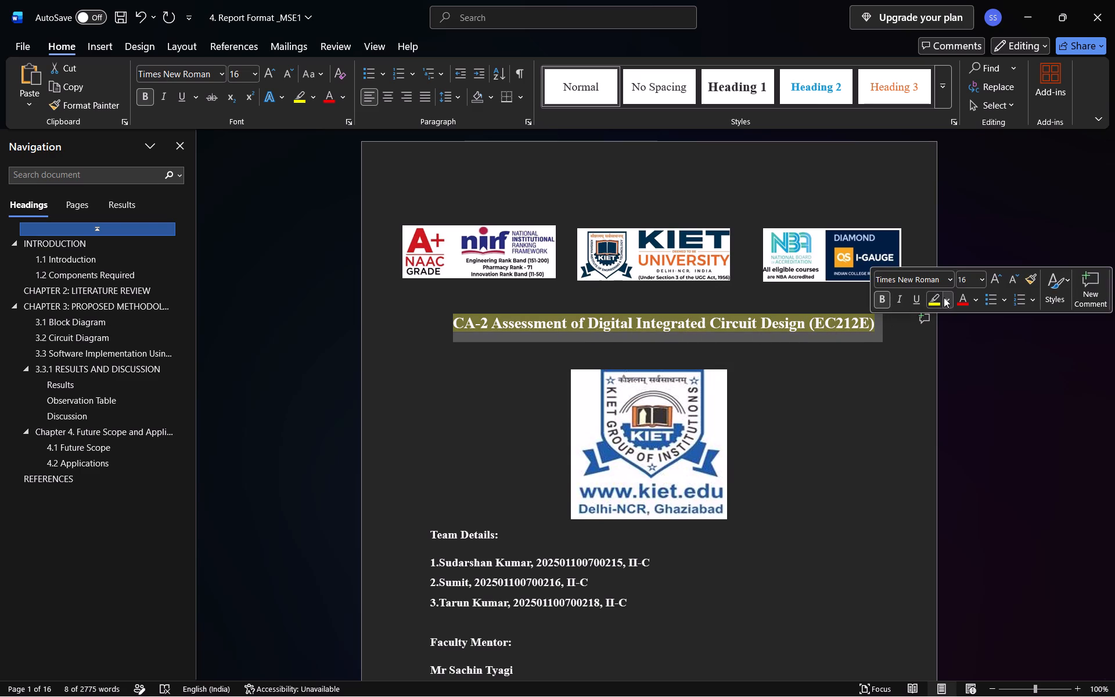
click(933, 301)
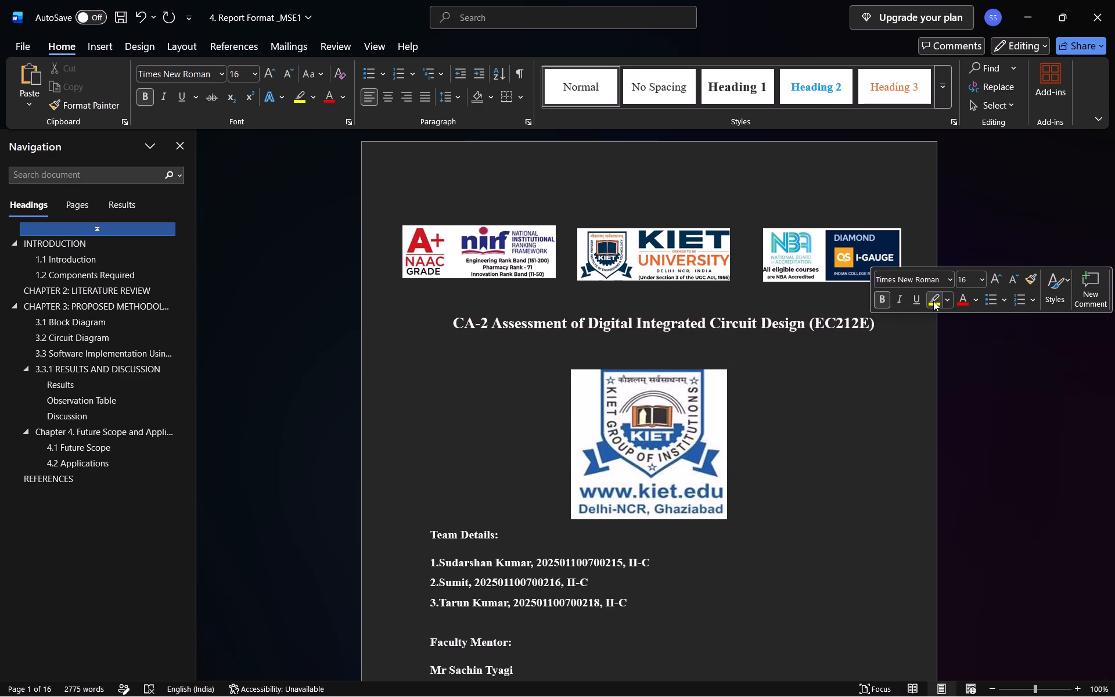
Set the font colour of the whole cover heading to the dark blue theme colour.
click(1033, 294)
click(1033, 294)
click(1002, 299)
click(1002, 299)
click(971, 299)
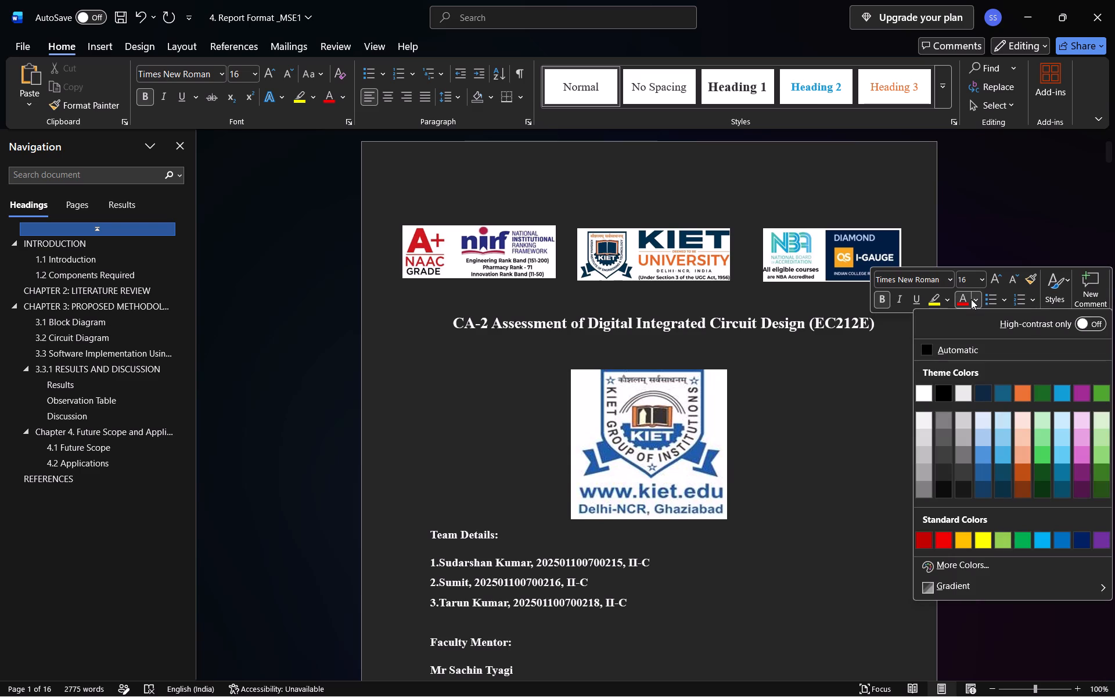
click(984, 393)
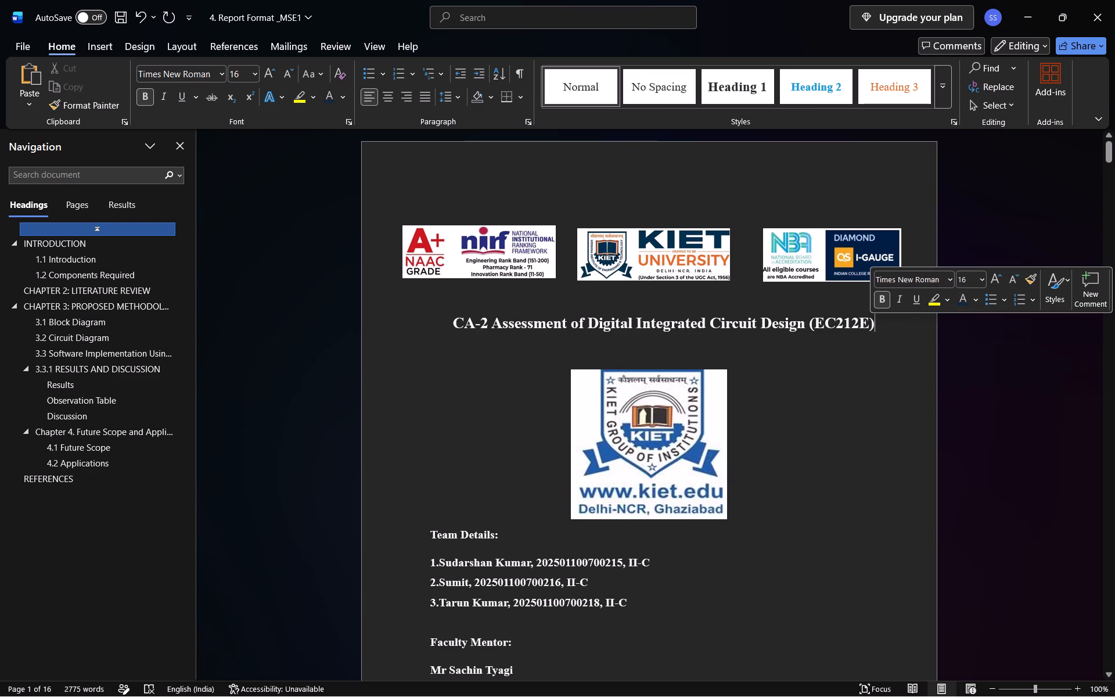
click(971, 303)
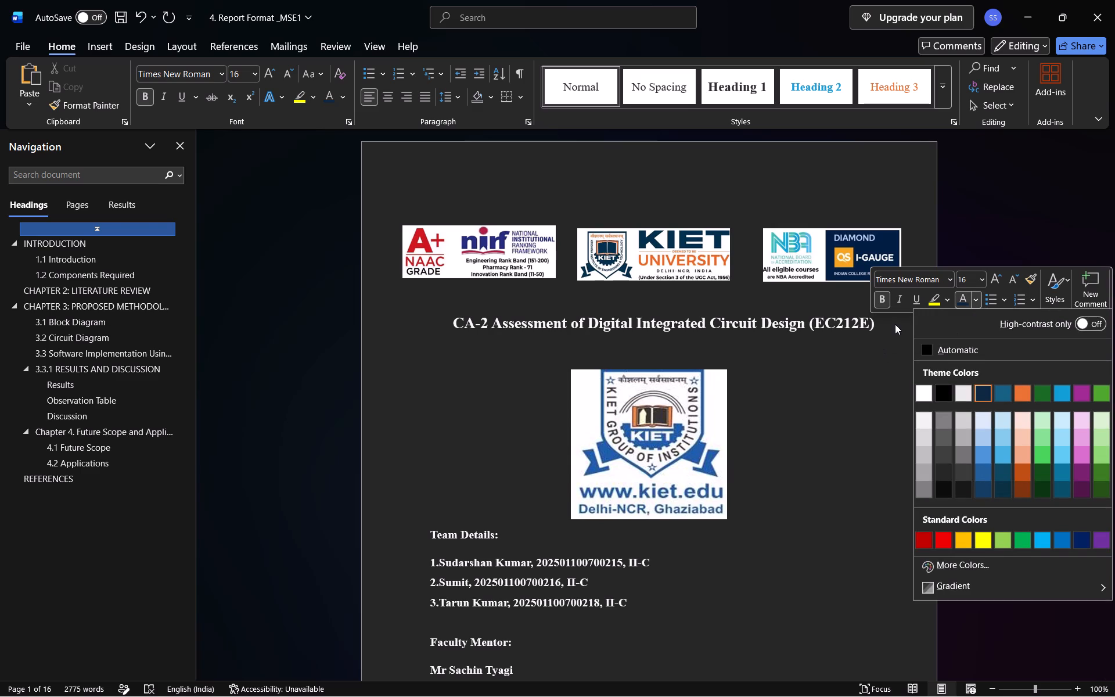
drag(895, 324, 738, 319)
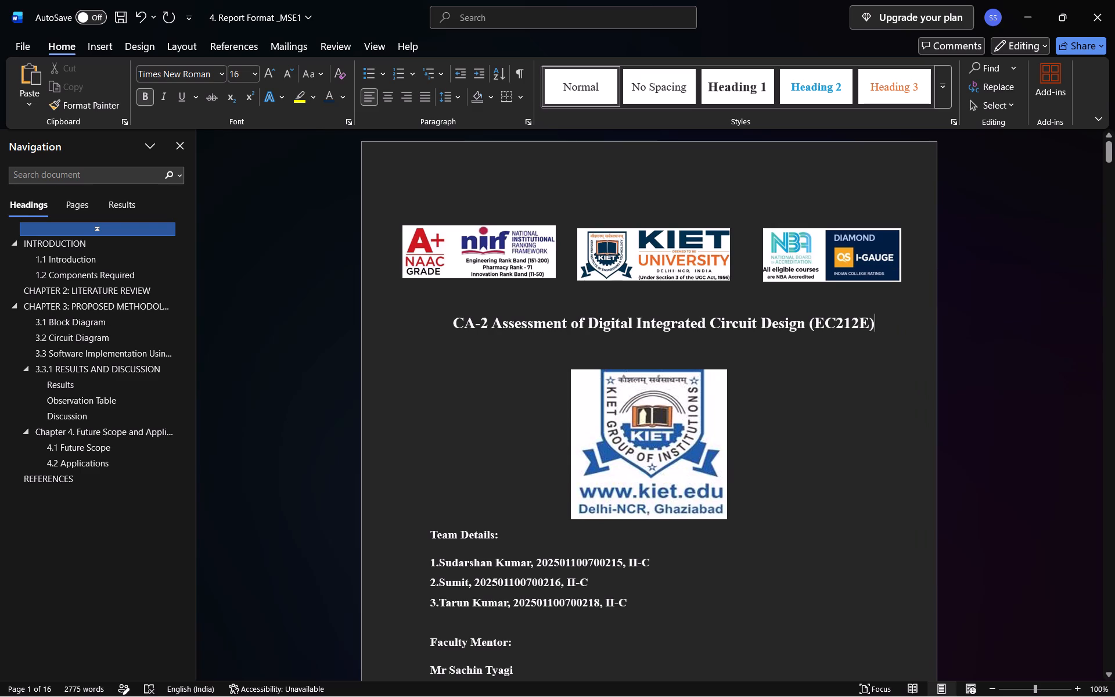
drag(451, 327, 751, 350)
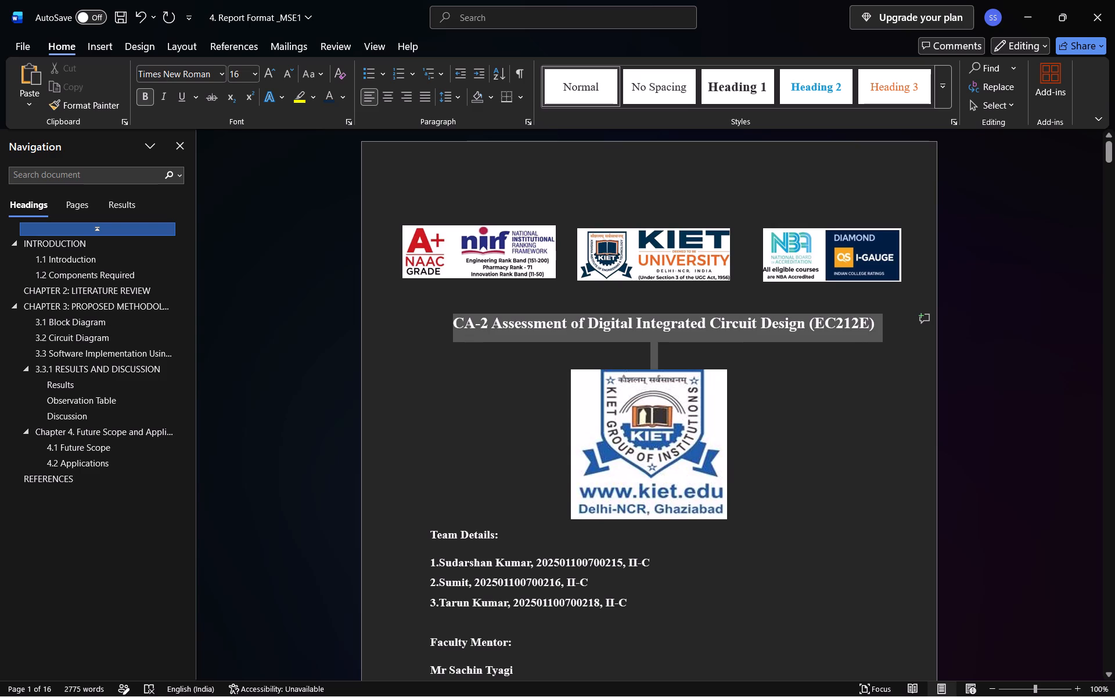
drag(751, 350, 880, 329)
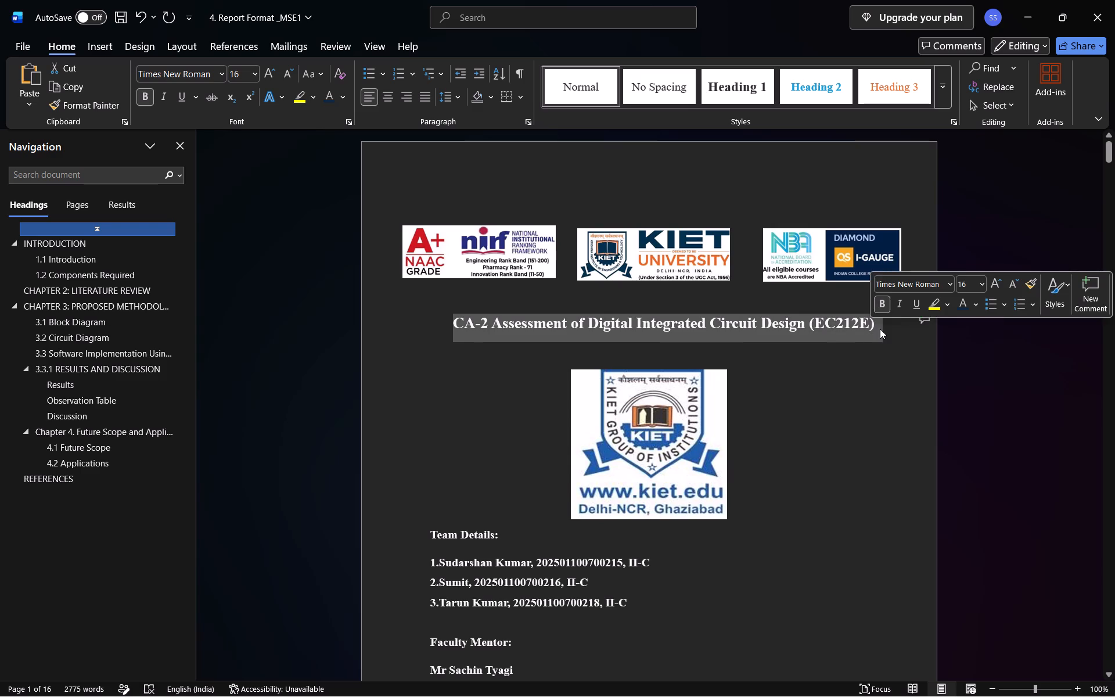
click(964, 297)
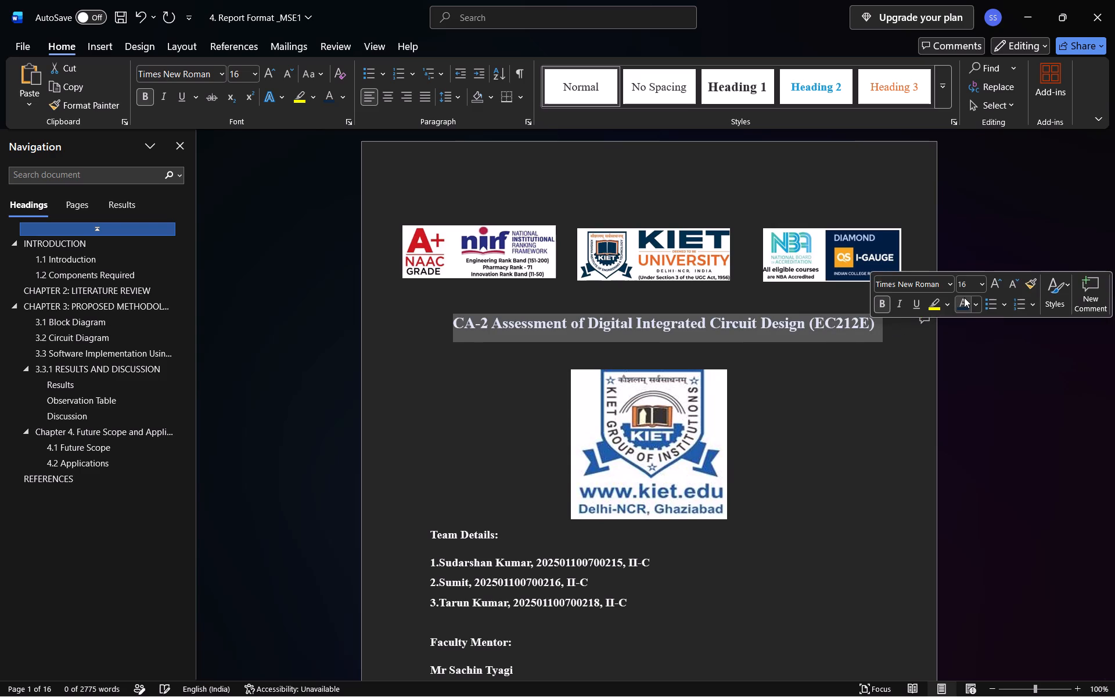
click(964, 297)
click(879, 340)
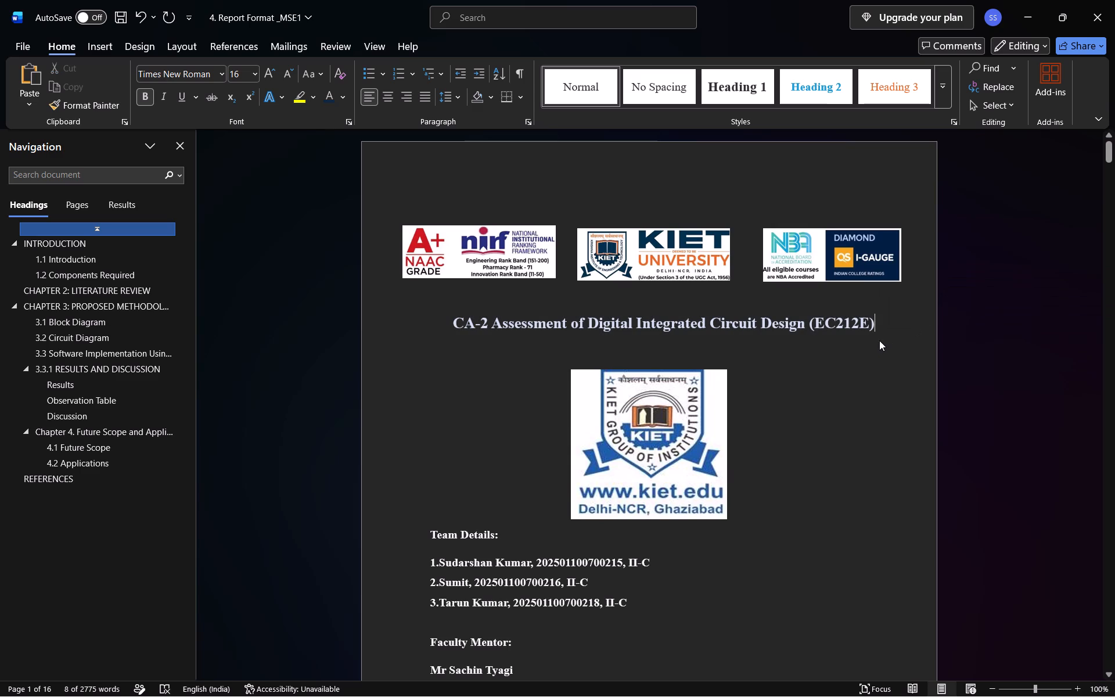
Set the font colour of the whole CA-2 Assessment cover heading to standard red.
drag(884, 325, 872, 325)
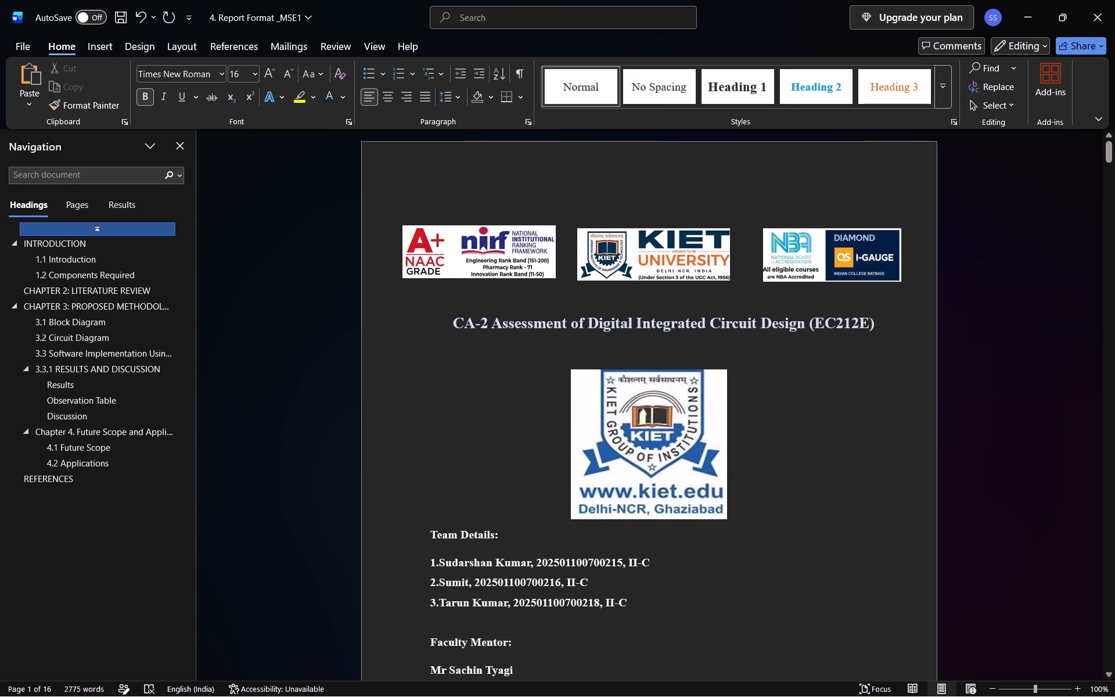
drag(872, 325, 489, 329)
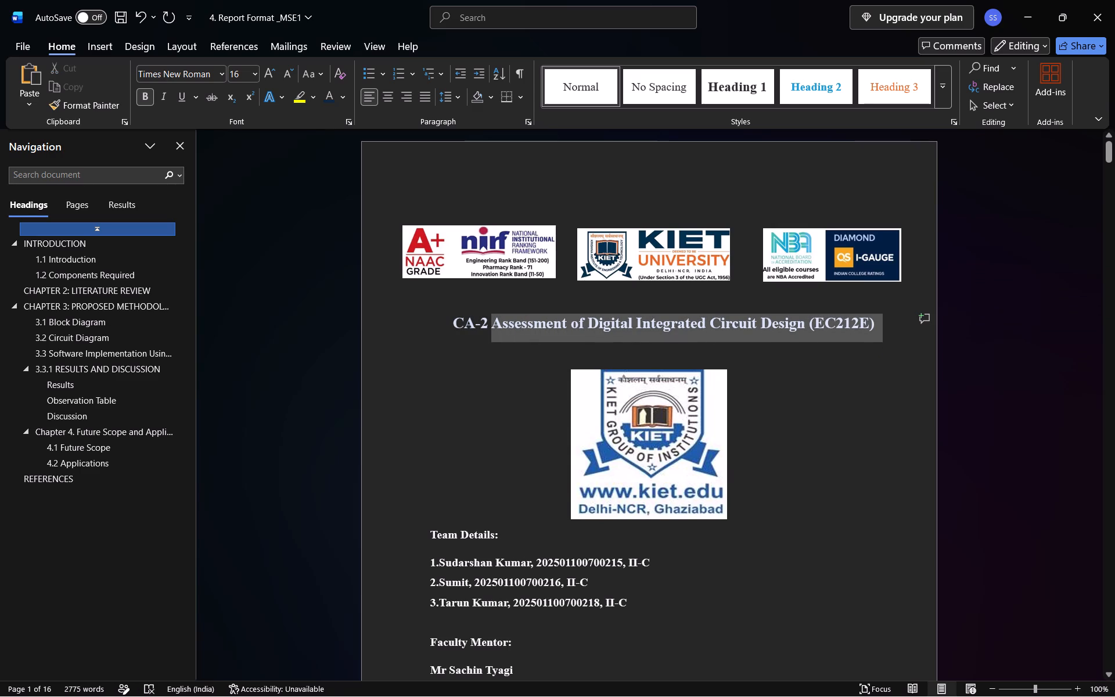
drag(489, 329, 458, 335)
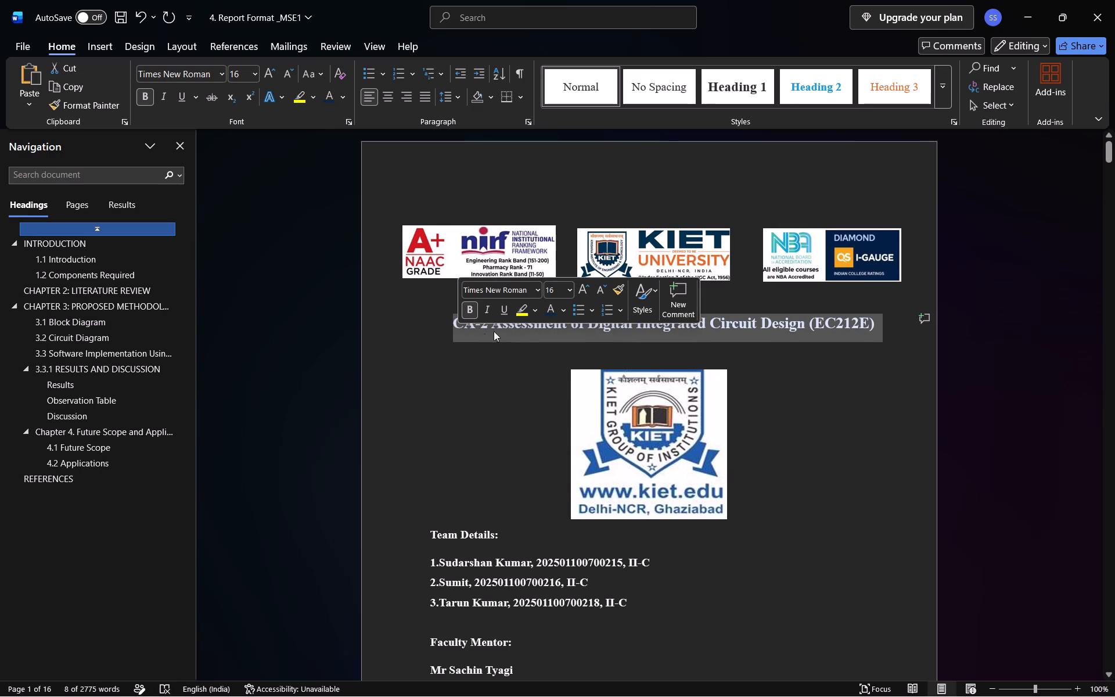
click(561, 312)
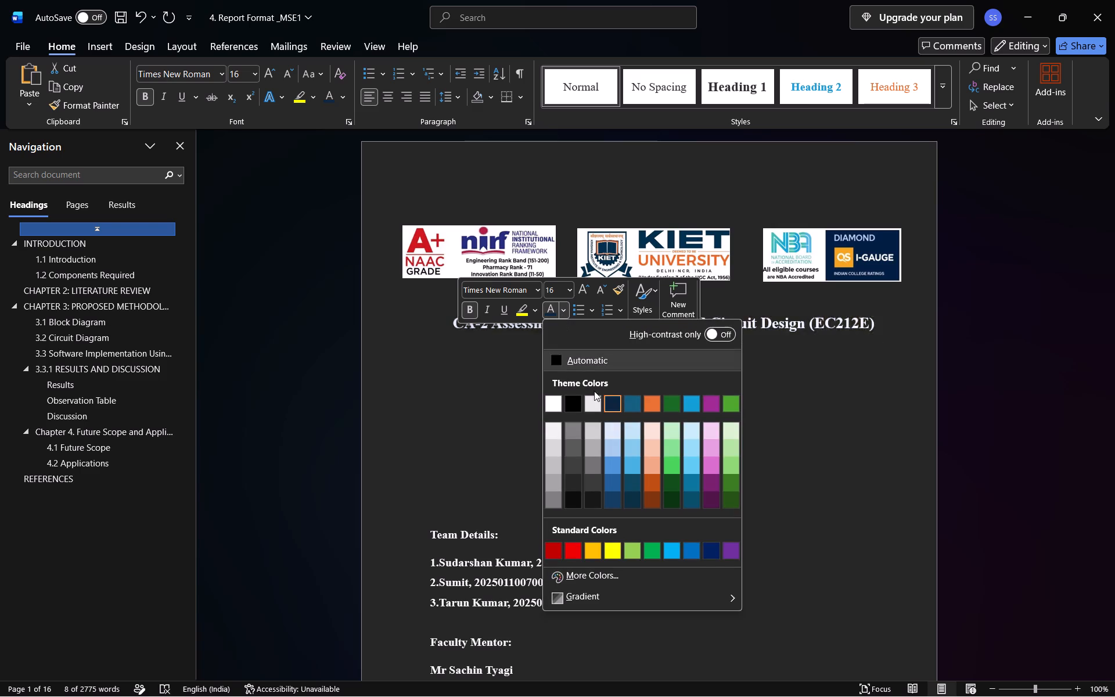
click(567, 548)
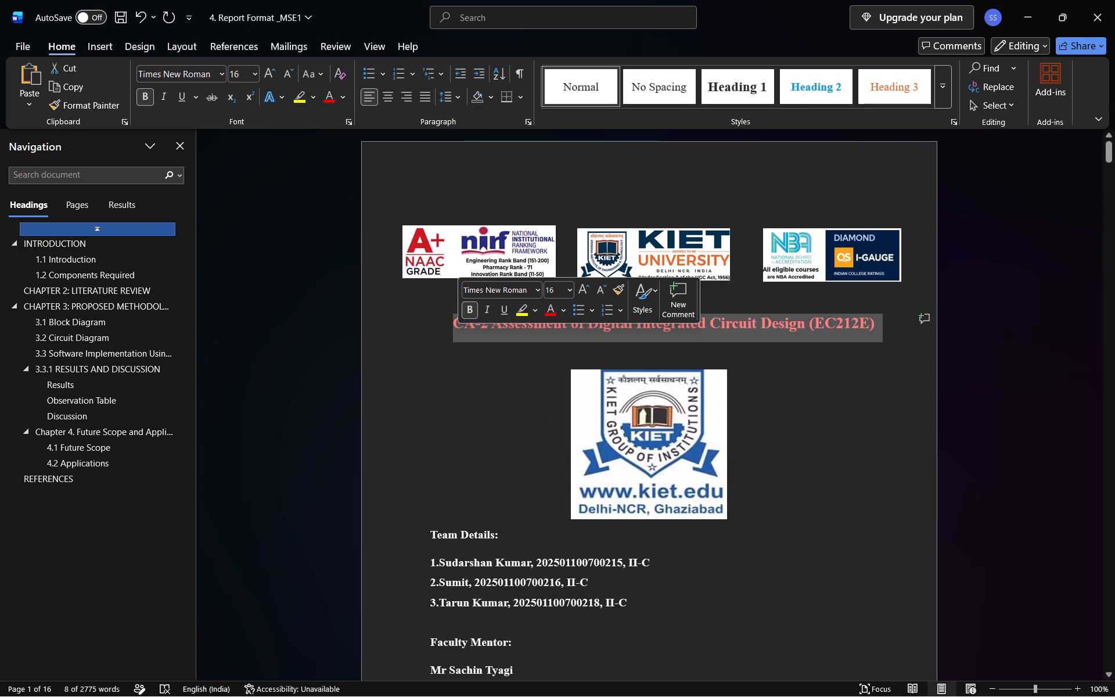
click(503, 422)
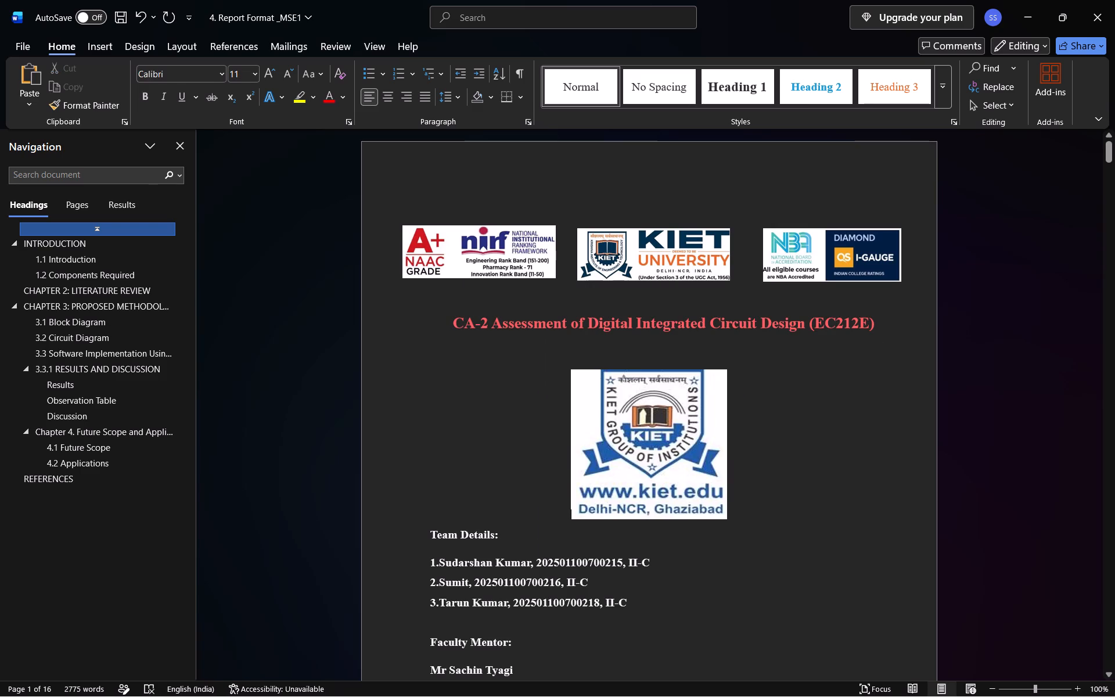
Add a blank line on the cover page between the large KIET logo and "Team Details:".
scroll(502, 405, right, 1)
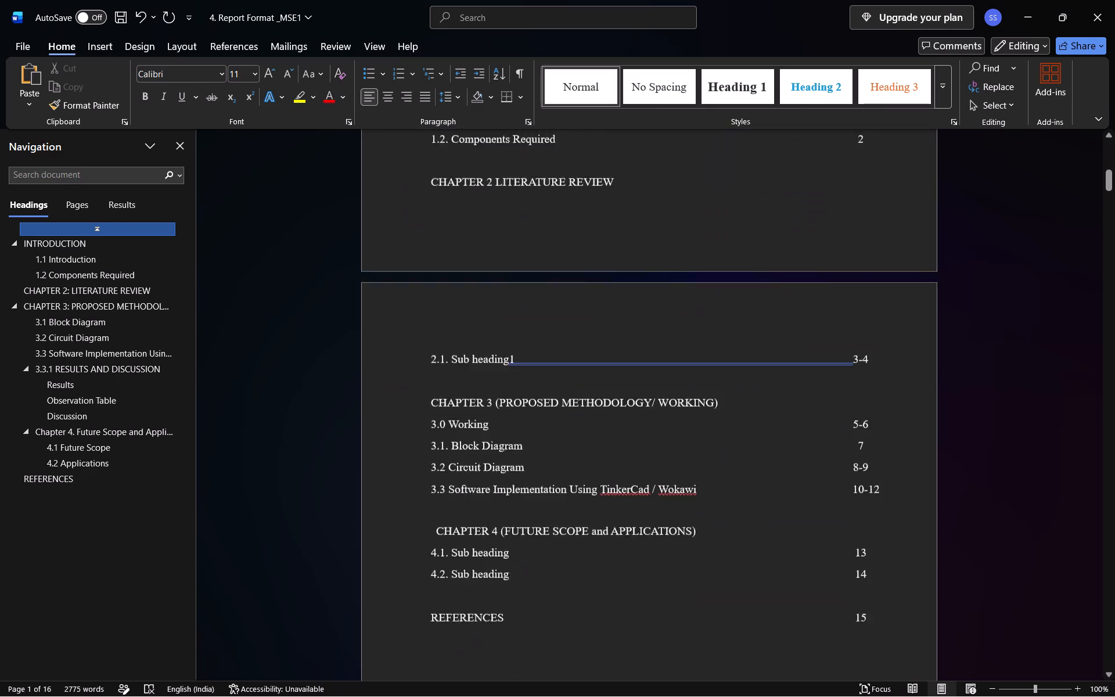
scroll(502, 405, right, 2)
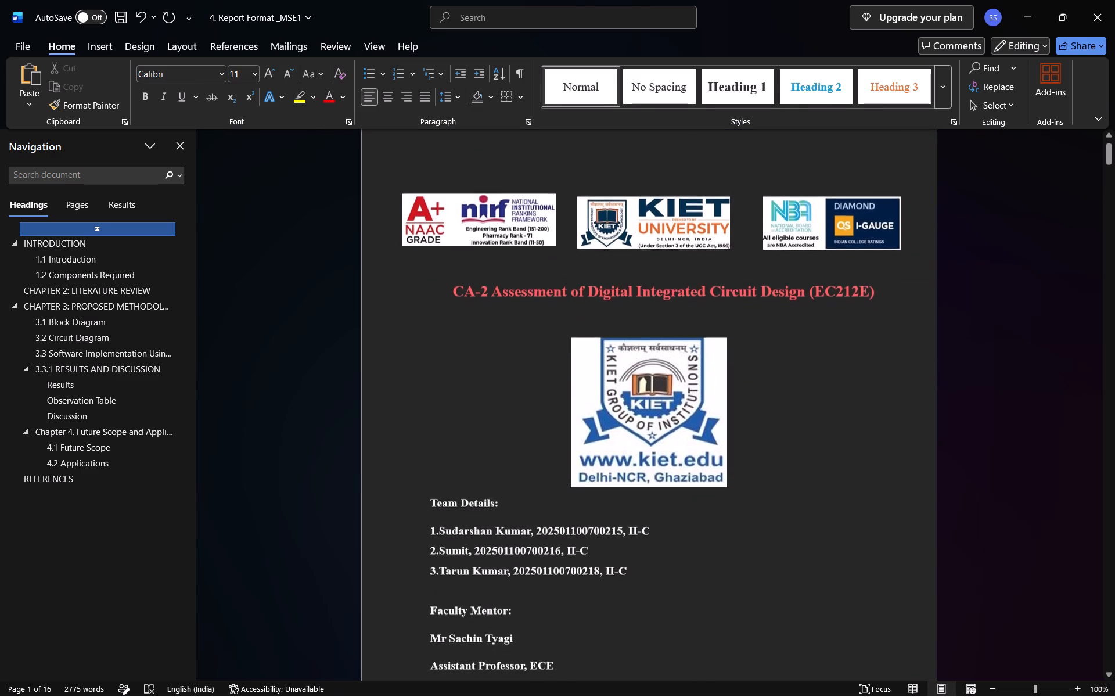
scroll(502, 405, right, 1)
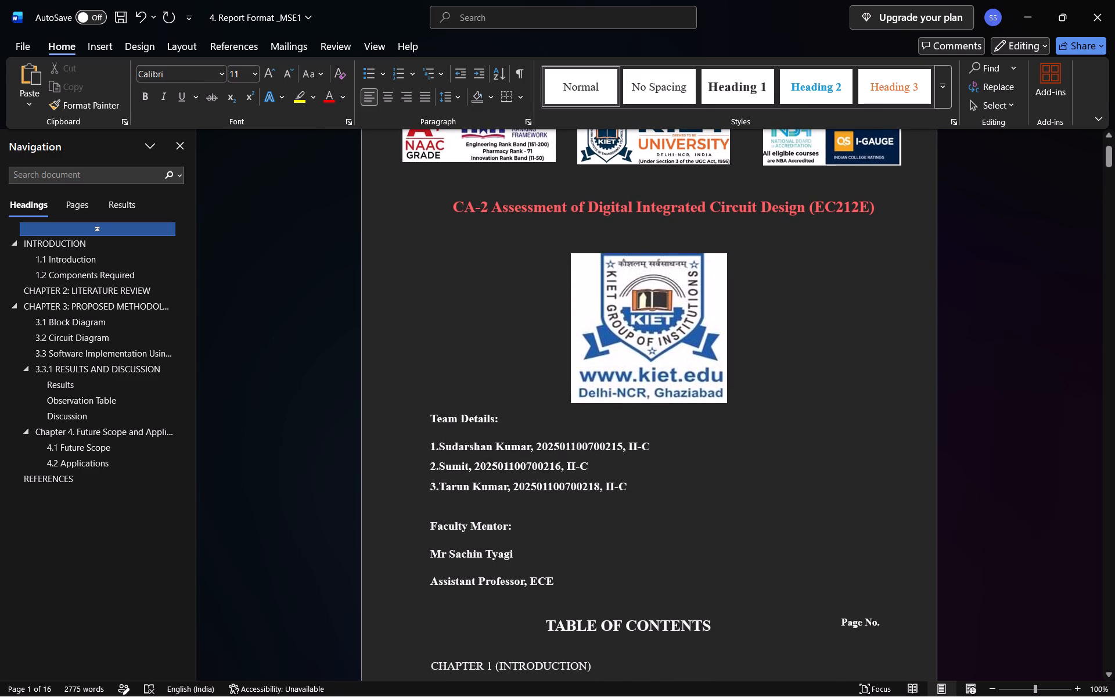
click(740, 405)
key(Return)
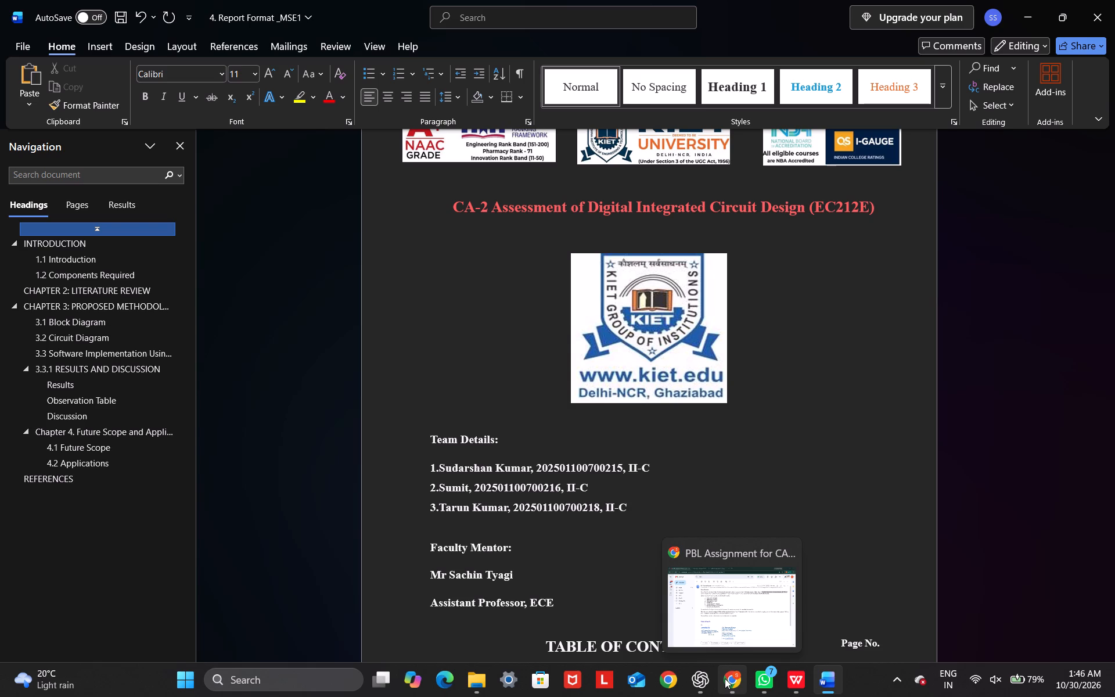
Switch to Chrome and open the "PBL_DICD ECE.pdf" attachment of the CA2 PBL assignment email.
click(725, 678)
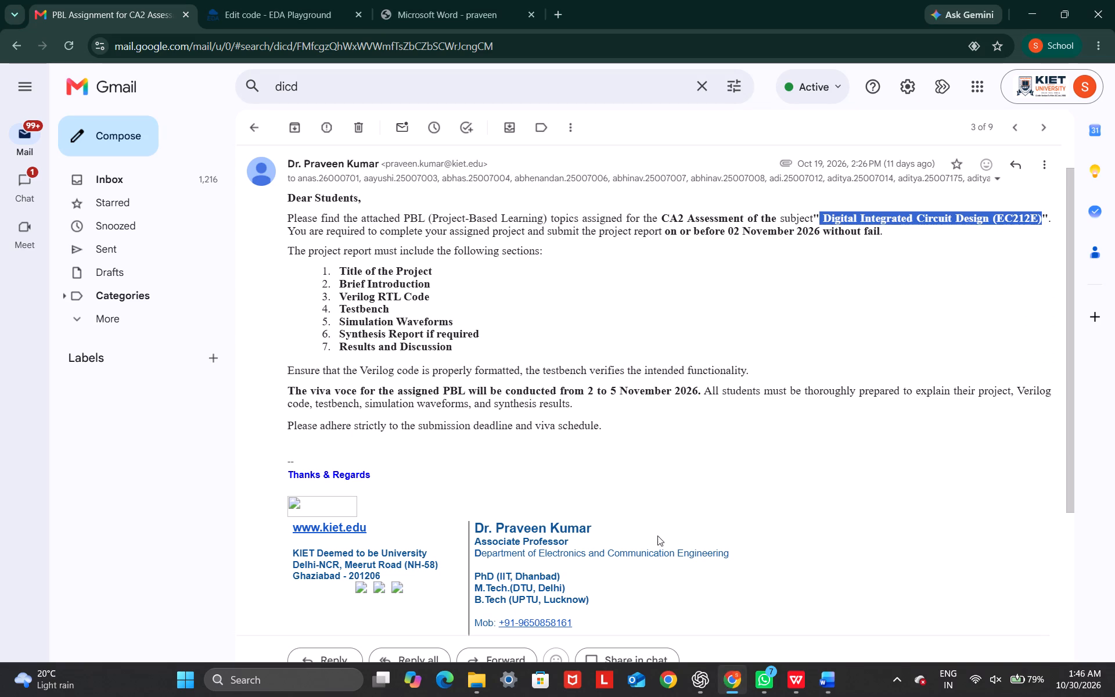
scroll(690, 452, down, 1)
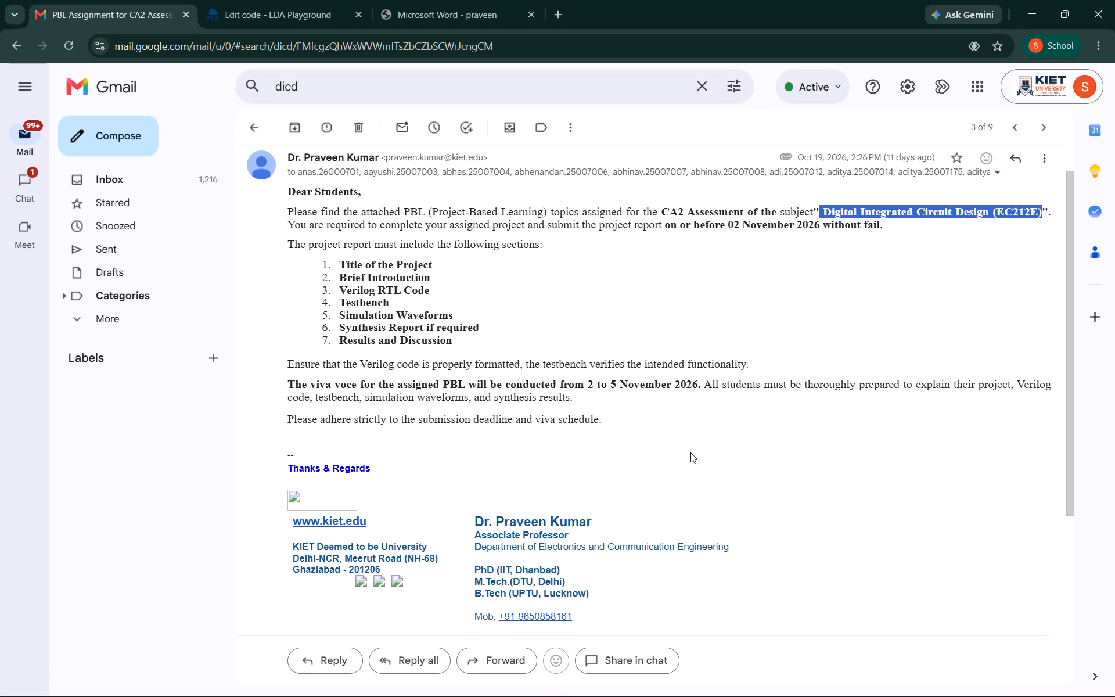
scroll(690, 452, down, 5)
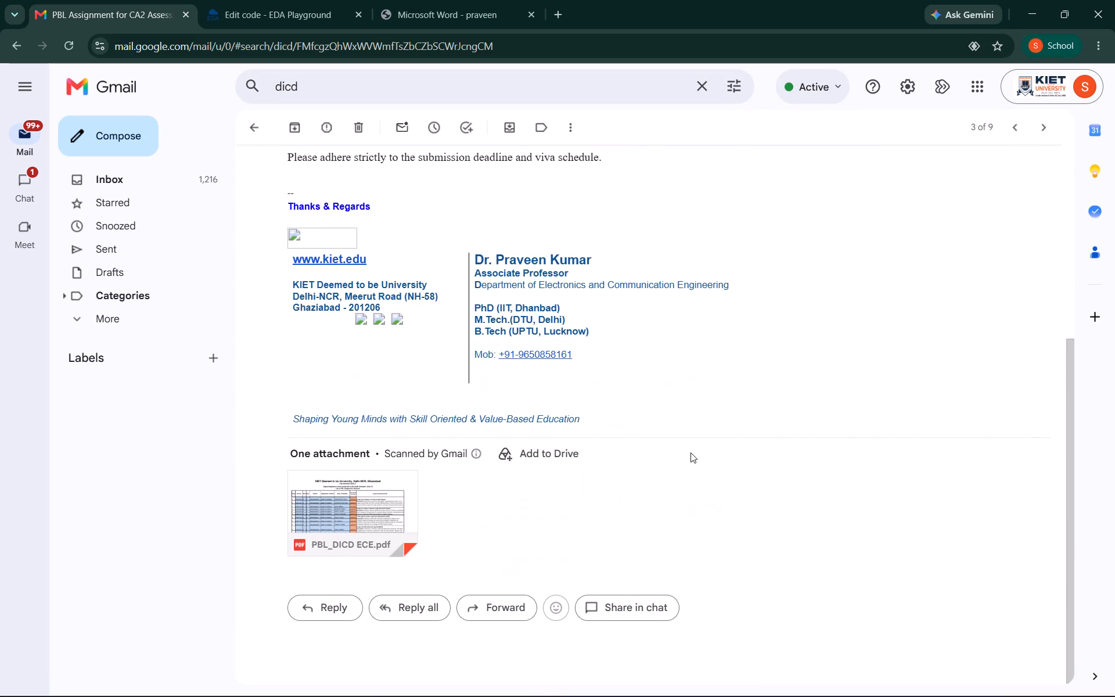
click(379, 521)
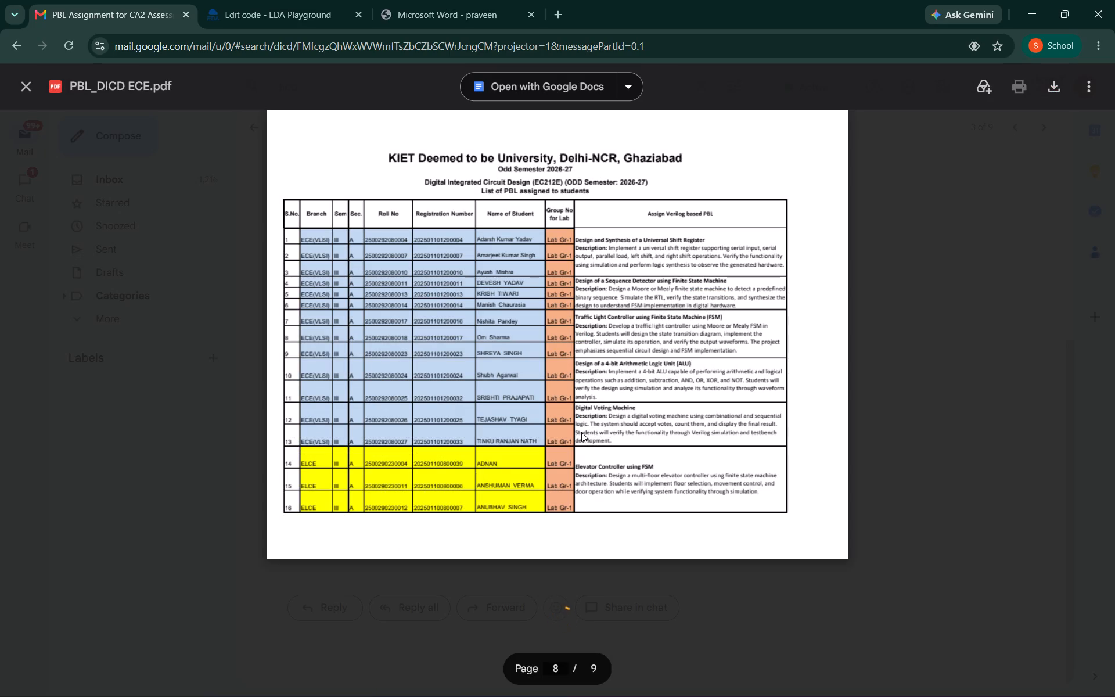
Copy "Design and Verification of a Digital Alarm System" with its "Description:" label from the PDF and paste it below the large KIET logo in Word.
scroll(581, 432, down, 16)
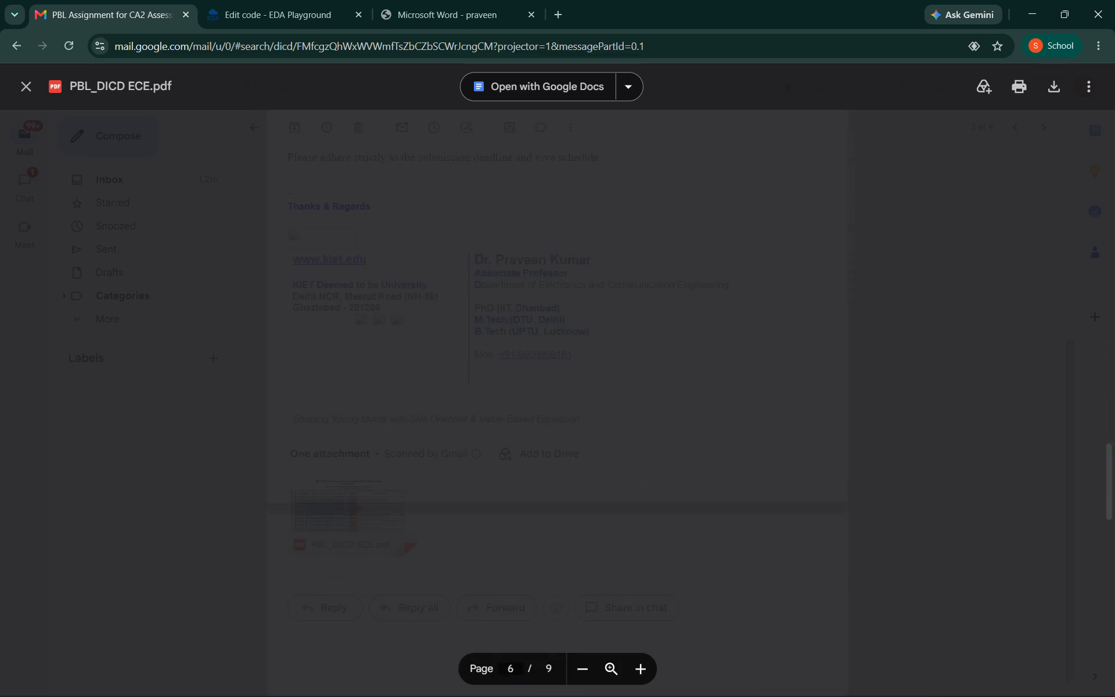
scroll(581, 432, down, 2)
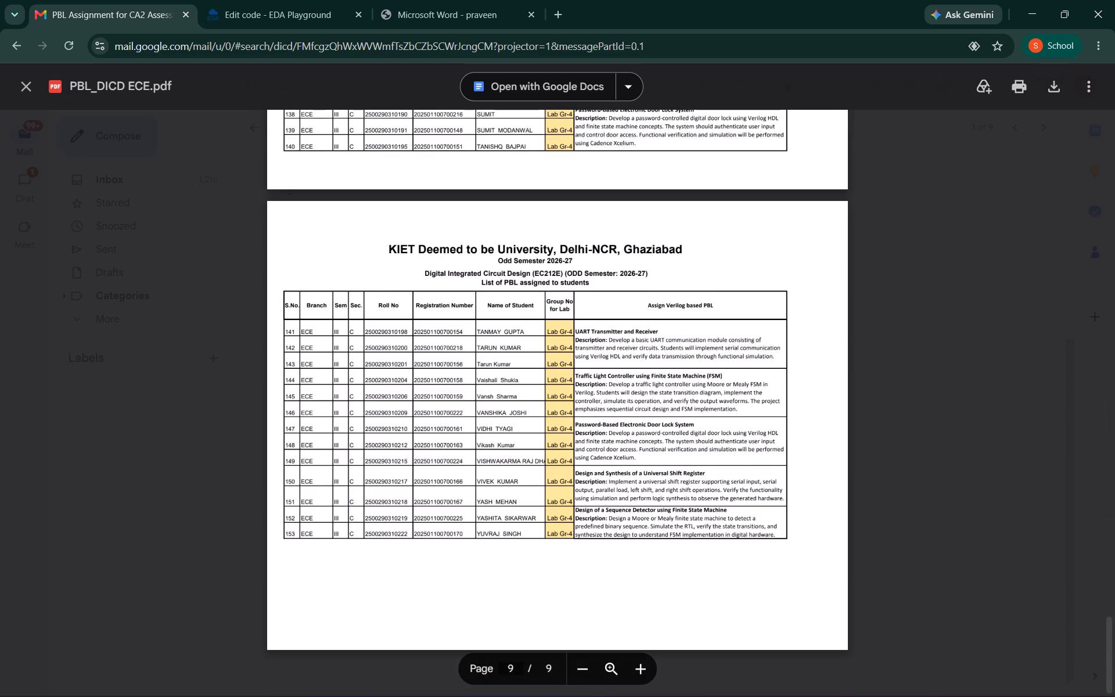
scroll(581, 432, up, 5)
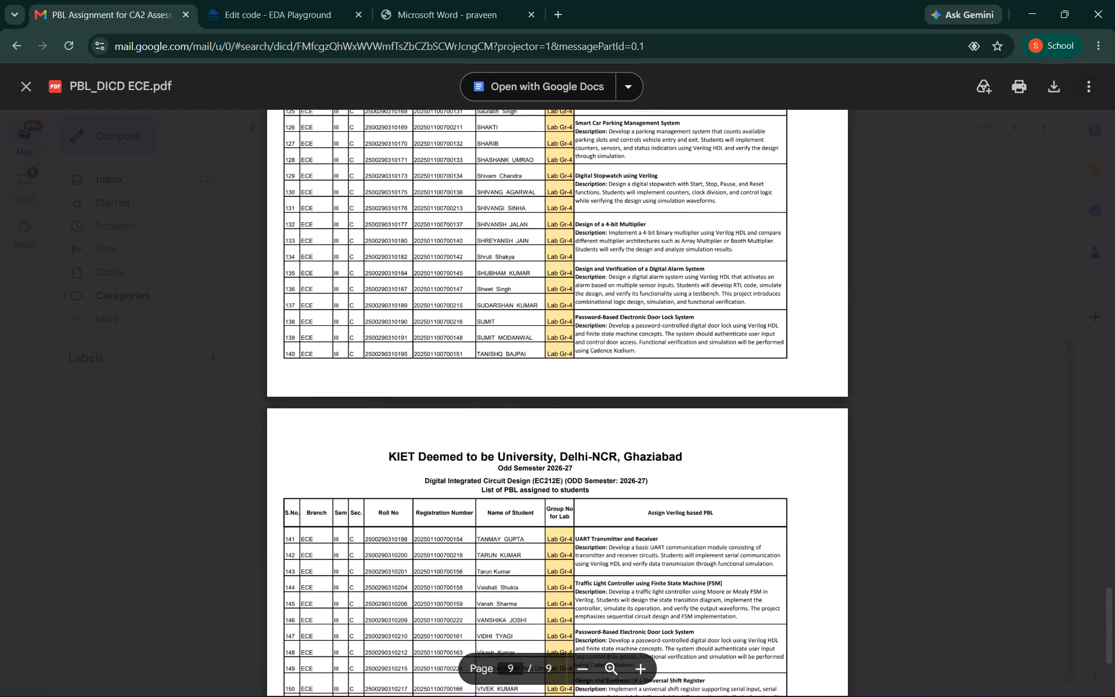
scroll(581, 432, up, 1)
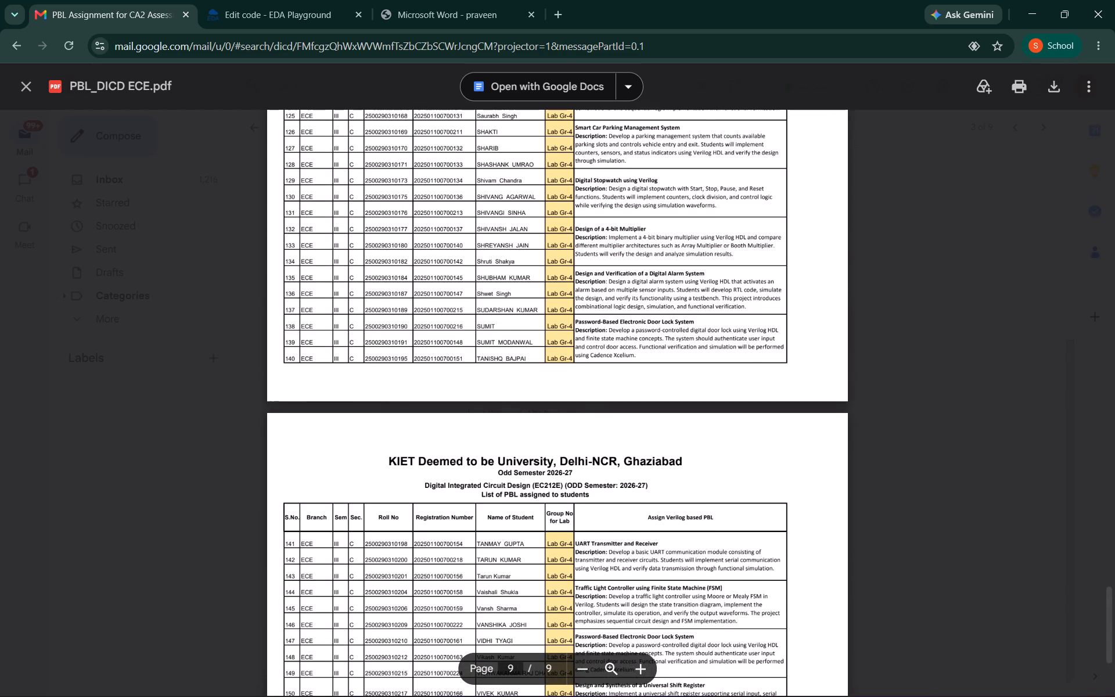
drag(575, 273, 596, 280)
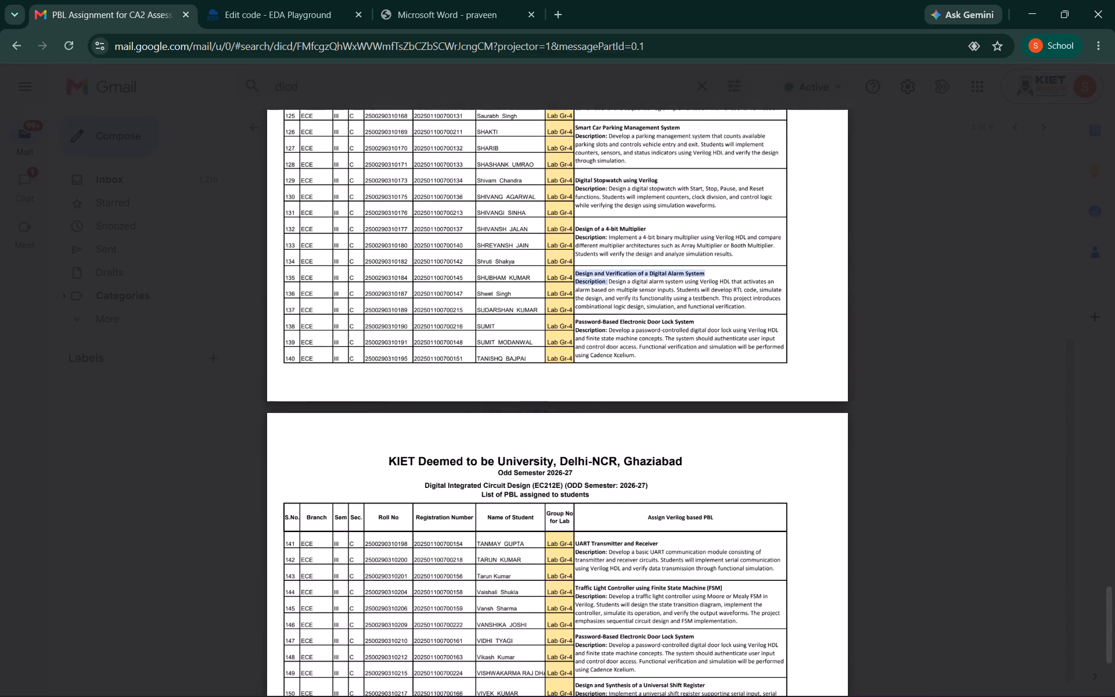
drag(596, 280, 598, 280)
key(ctrl+c)
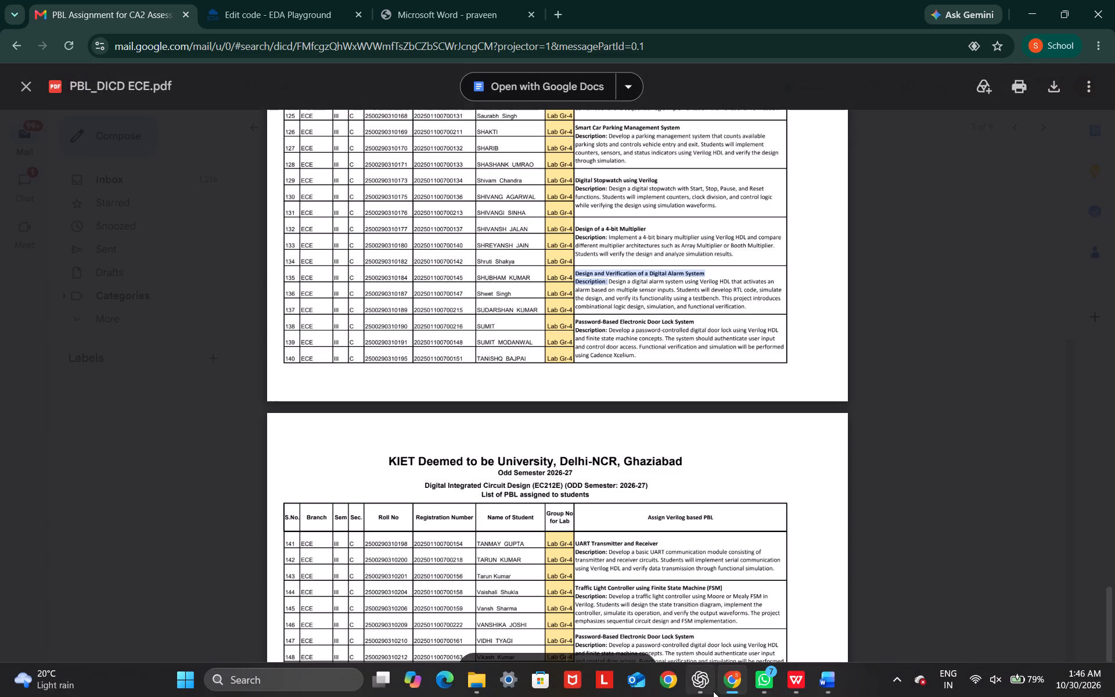
click(826, 677)
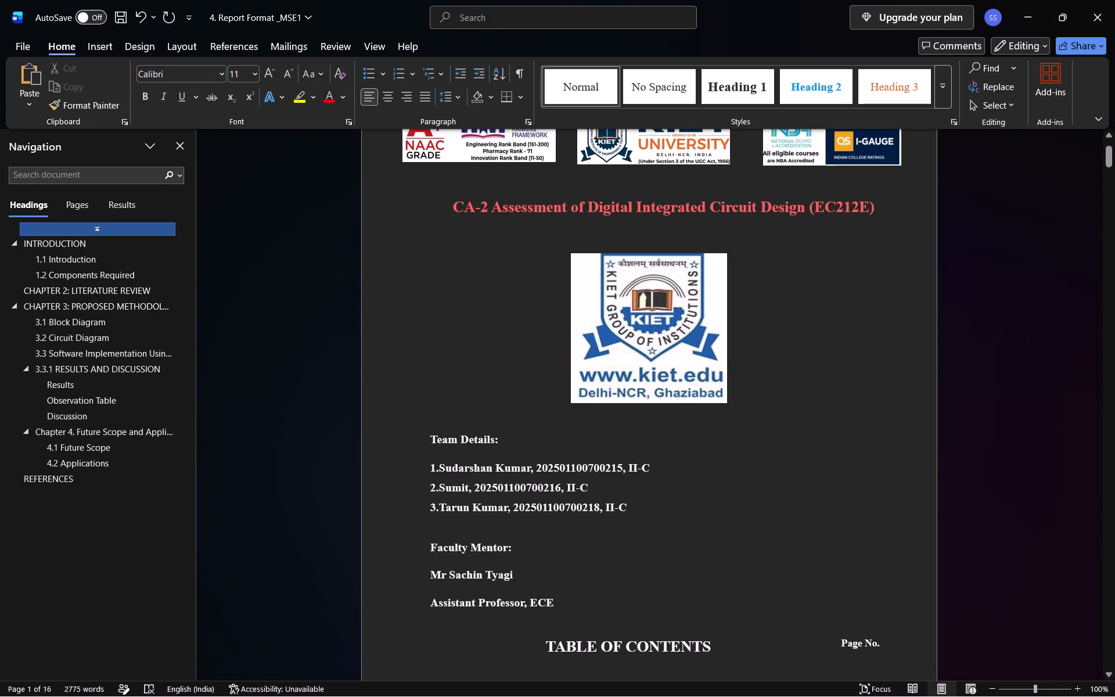
key(ctrl+v)
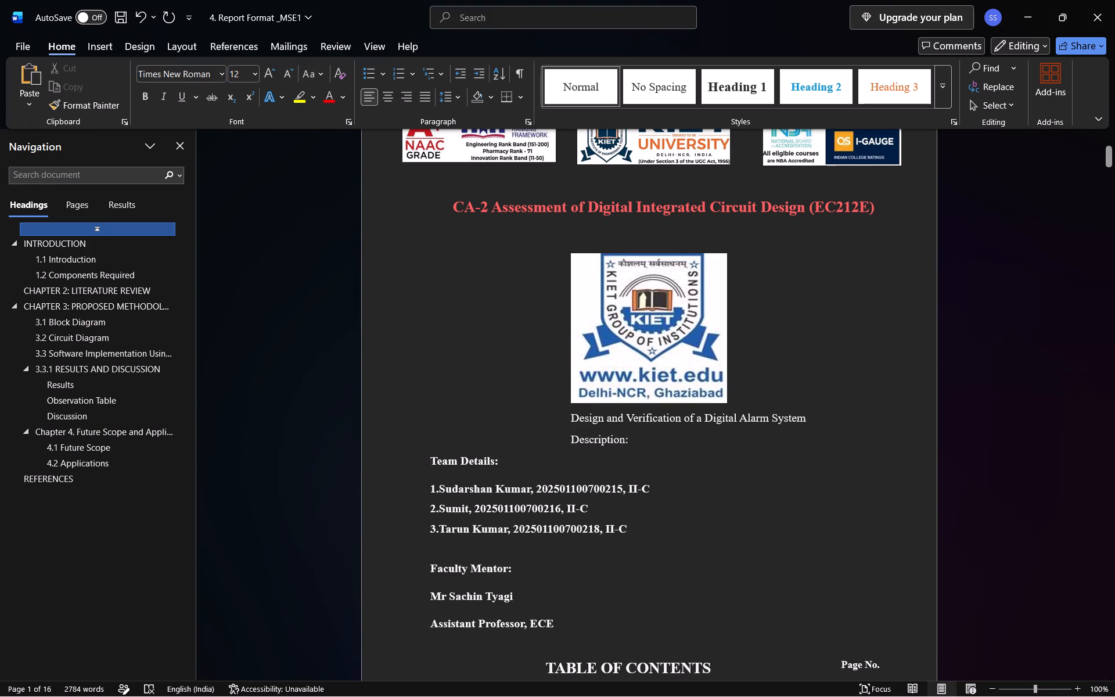
Join "Description:" onto the end of the pasted Digital Alarm System title line, separated by a single space.
click(570, 442)
key(BackSpace)
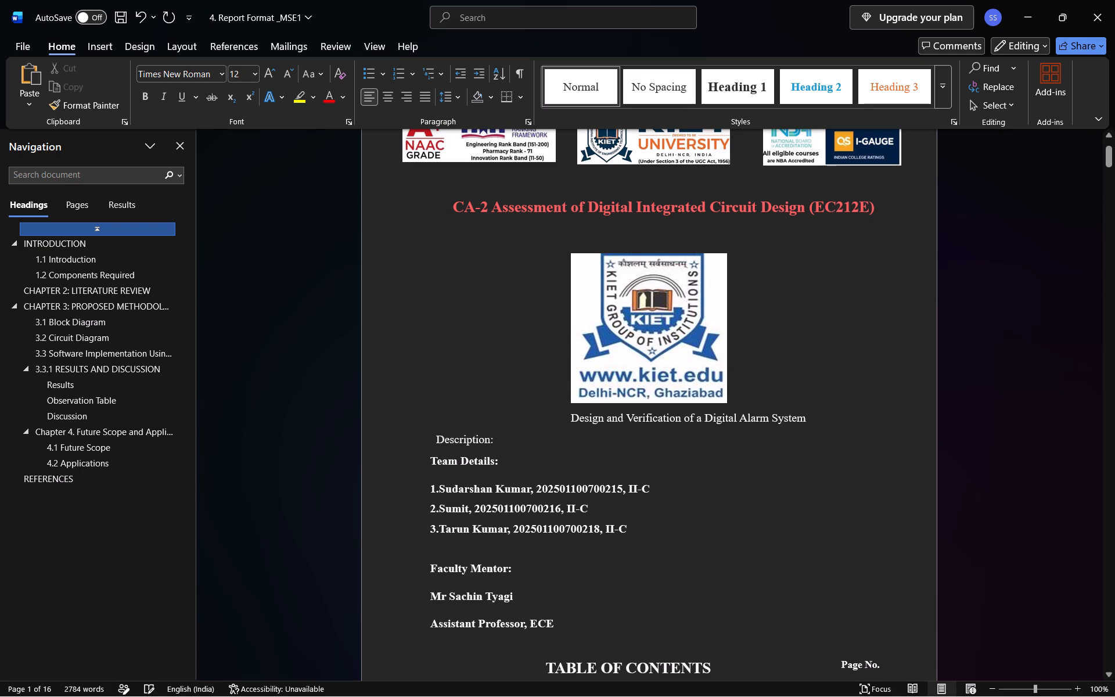
key(BackSpace)
key(BackSpace)
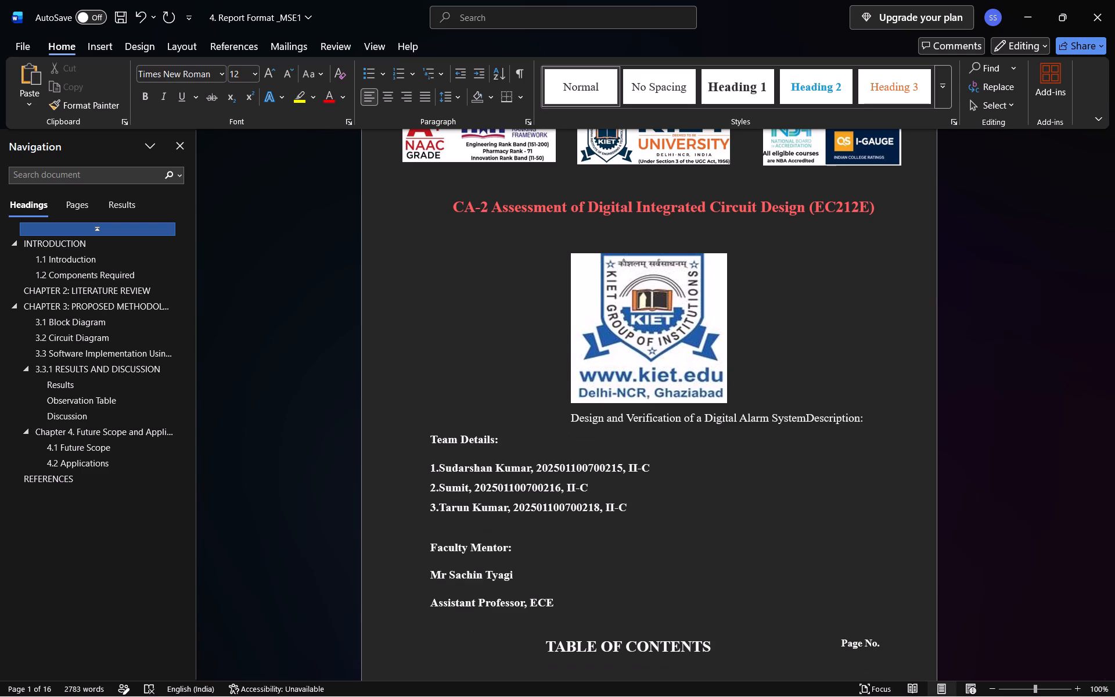
key(space)
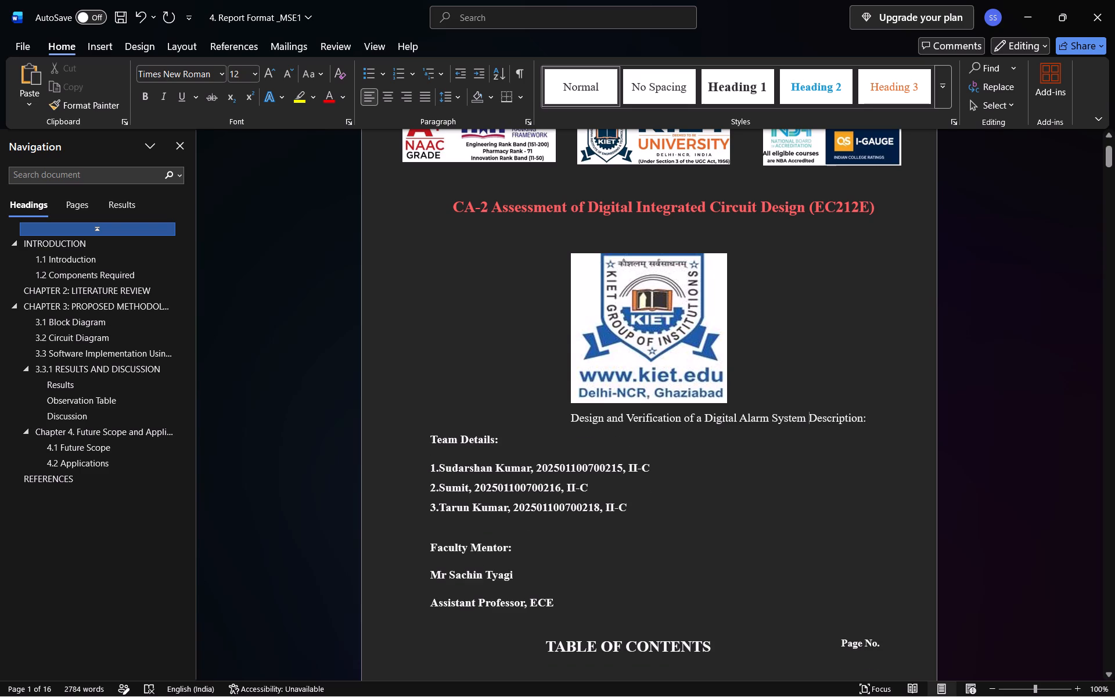
Set the font size of the cover title "Design and Verification of a Digital Alarm System Description" to 16, leaving out the closing colon.
drag(567, 419, 658, 426)
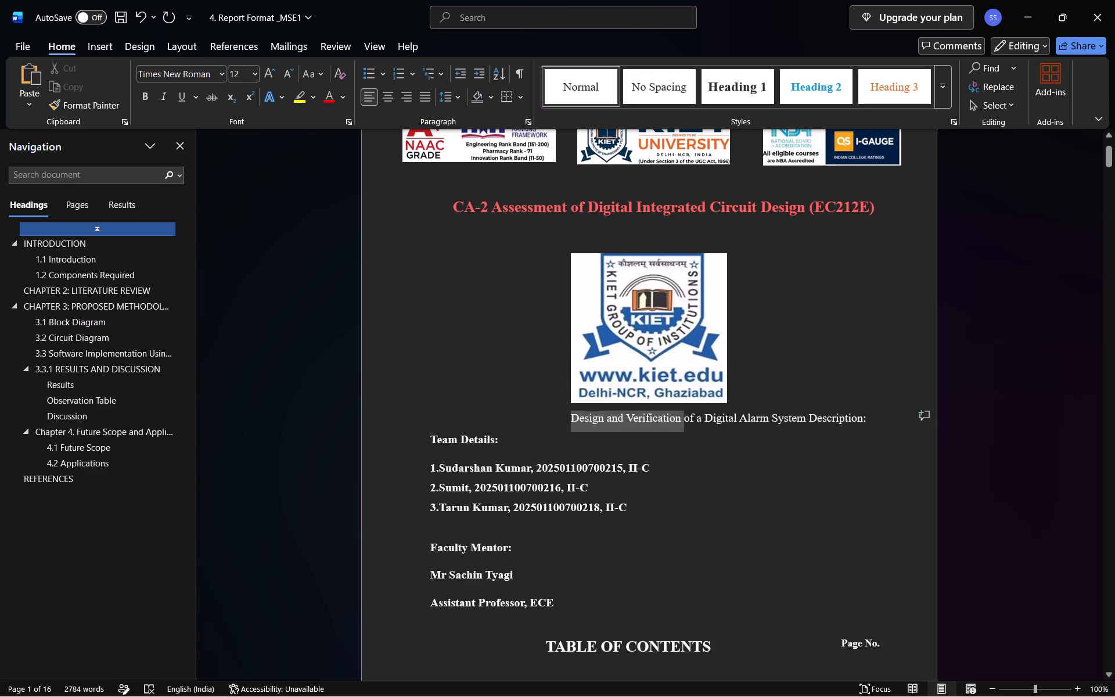
drag(658, 426, 843, 436)
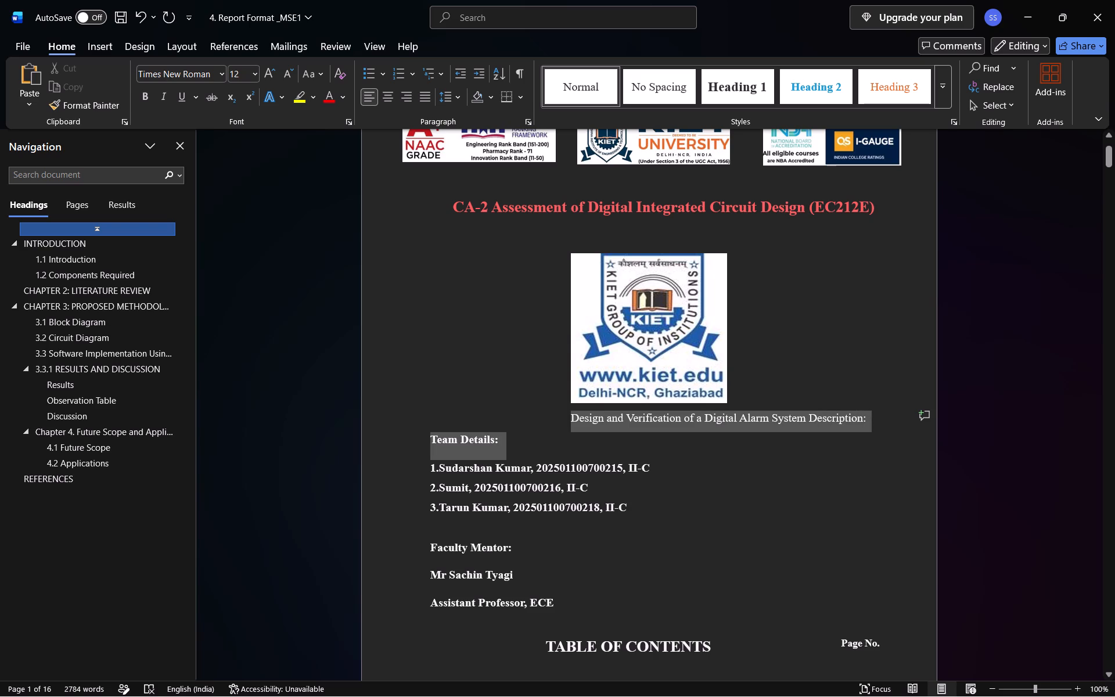
drag(843, 436, 851, 419)
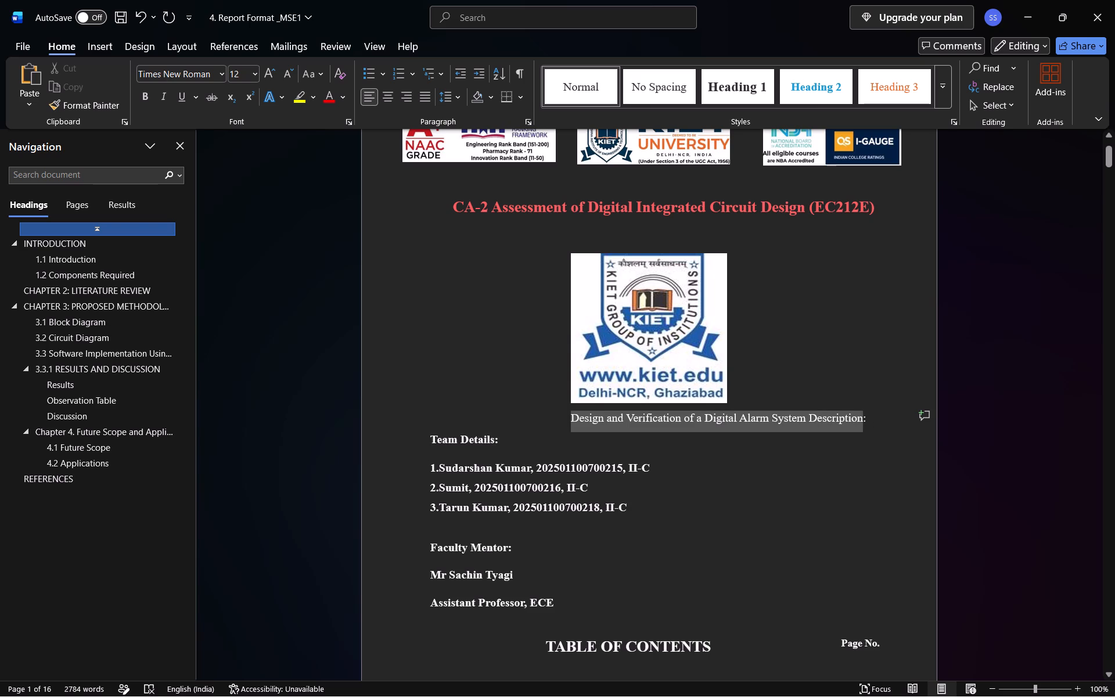
drag(851, 419, 866, 421)
drag(866, 421, 865, 421)
drag(865, 421, 861, 421)
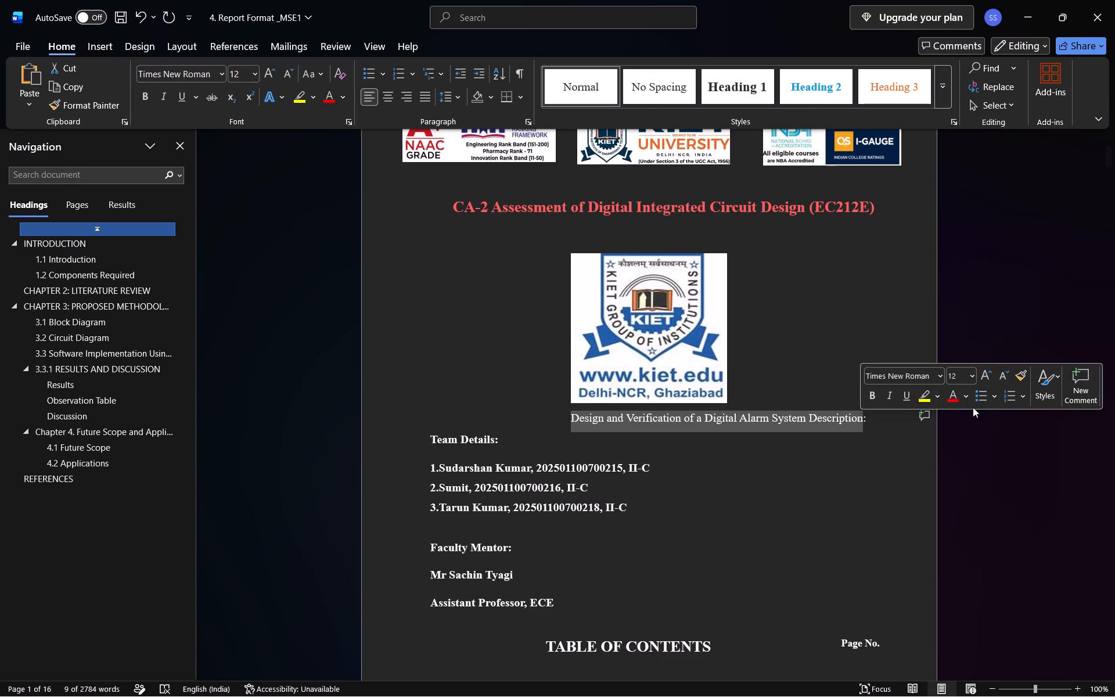
click(971, 380)
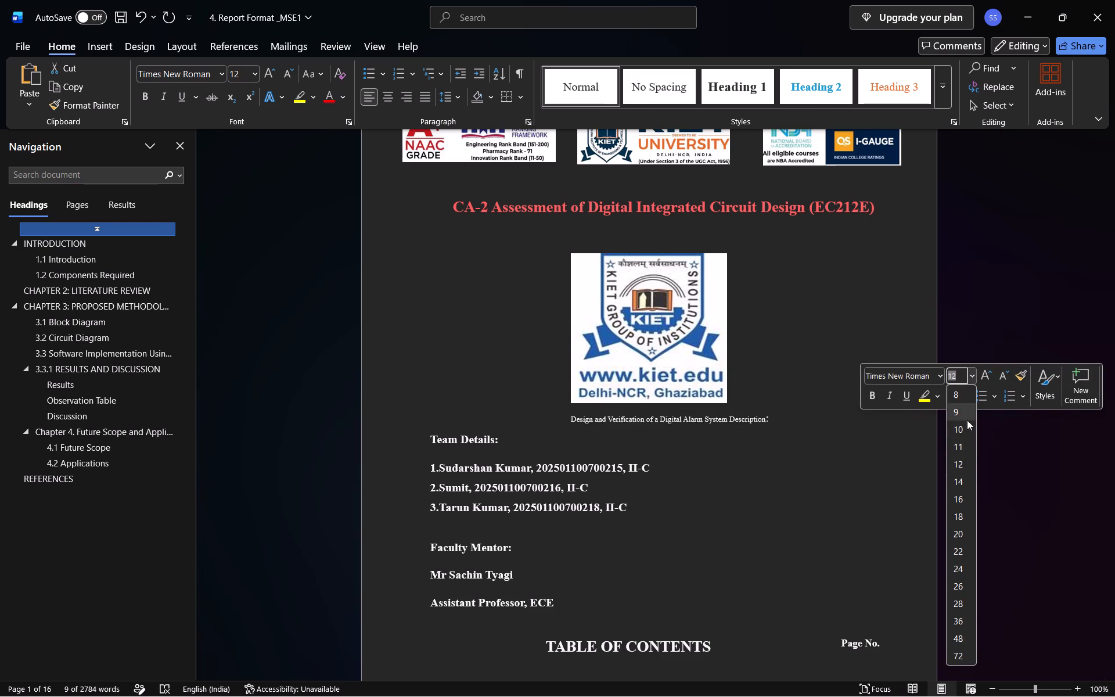
click(967, 496)
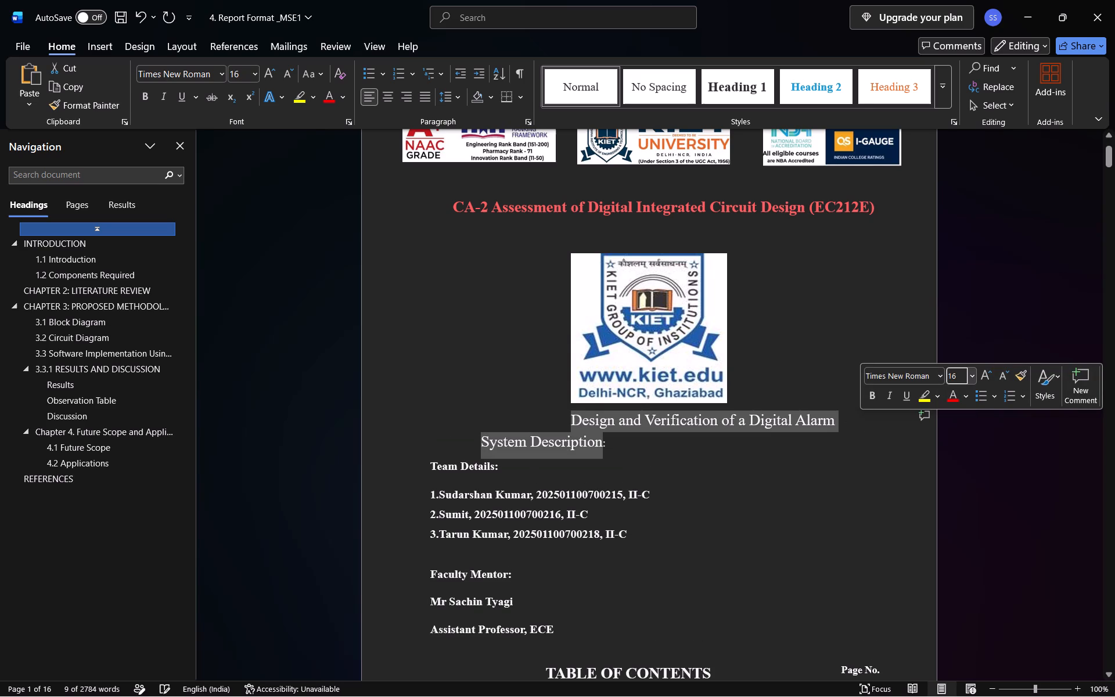
click(972, 370)
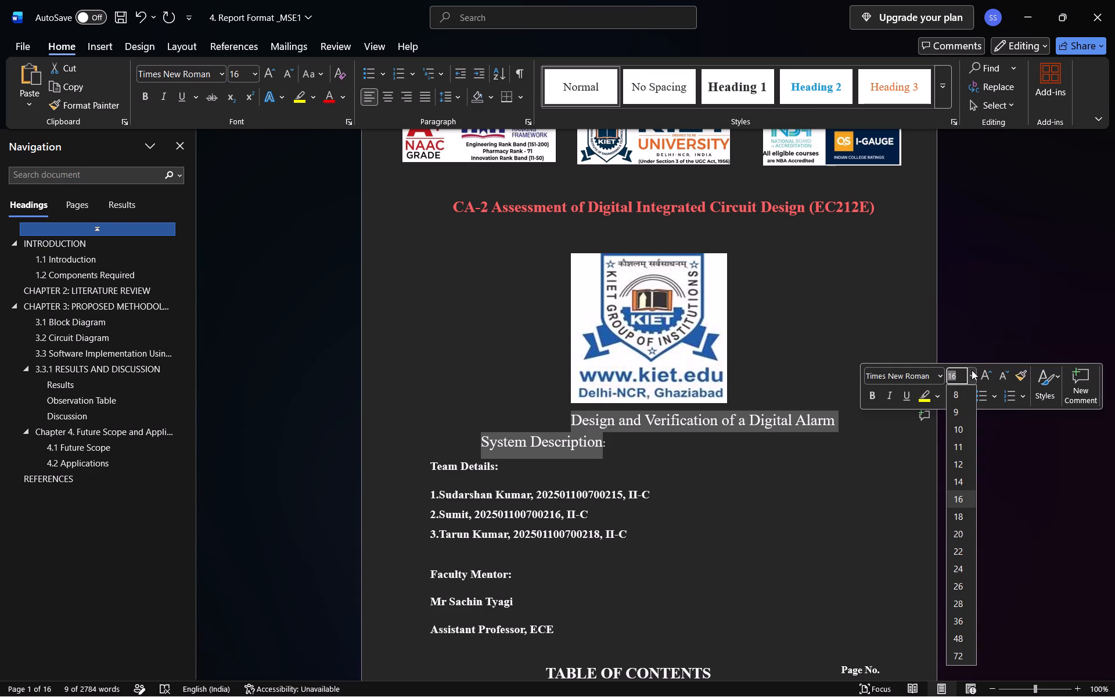
click(972, 375)
Set the font colour of the selected Digital Alarm System title text to standard red.
click(966, 394)
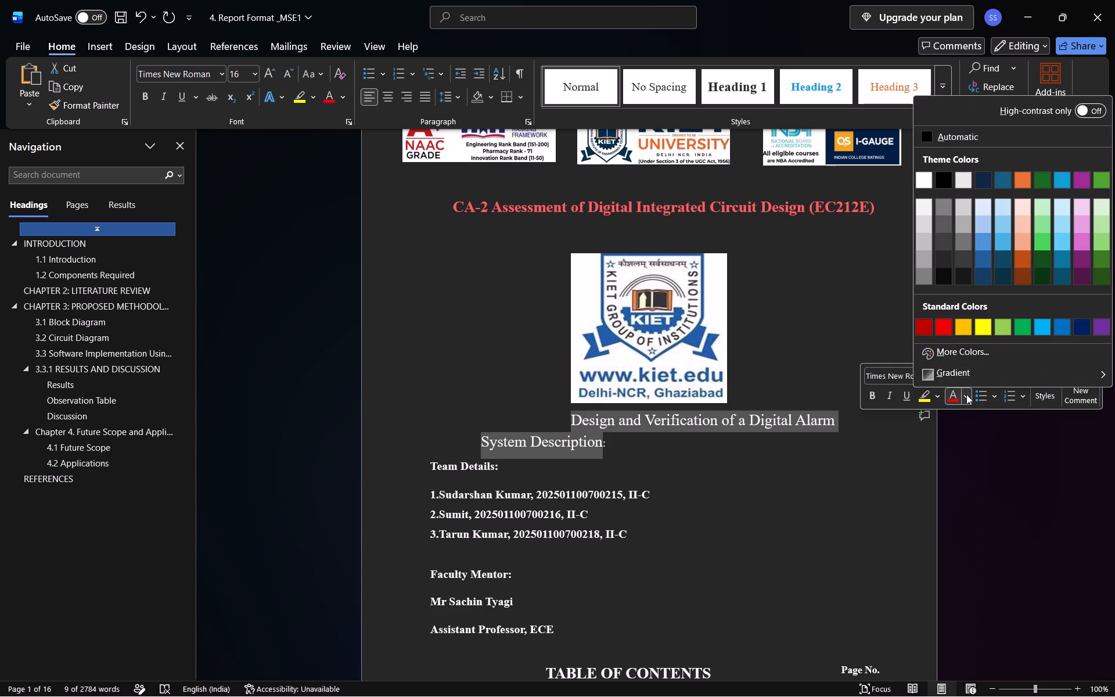
click(944, 326)
click(866, 331)
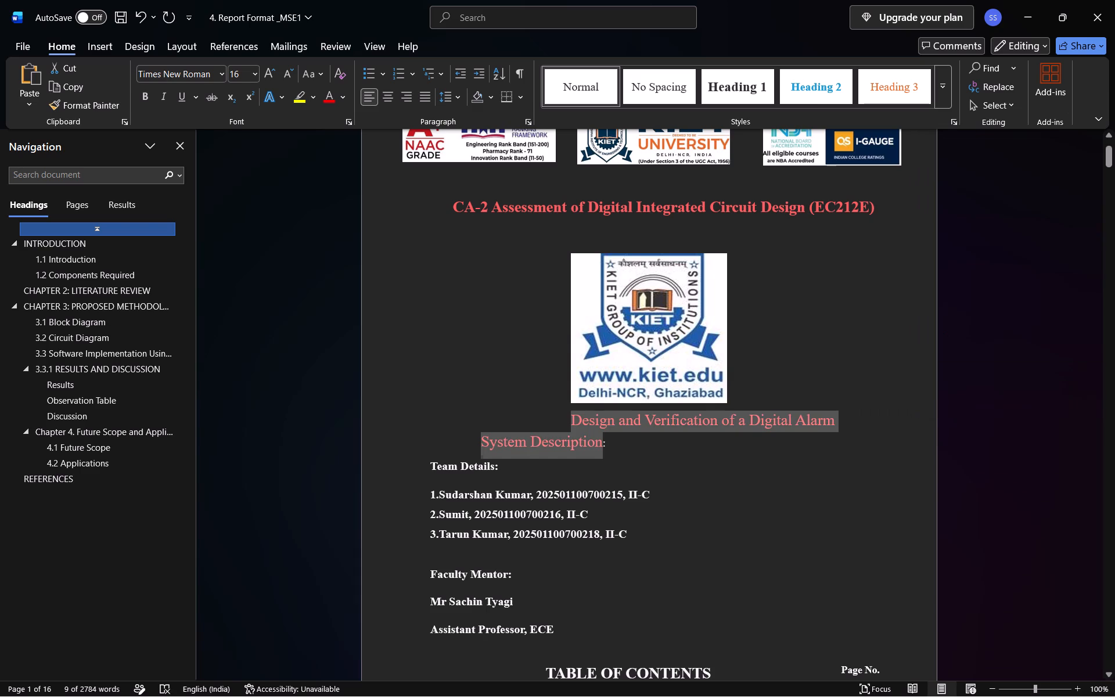
Replace the single space between "Alarm" and "System" in the cover title with two spaces.
click(480, 445)
key(BackSpace)
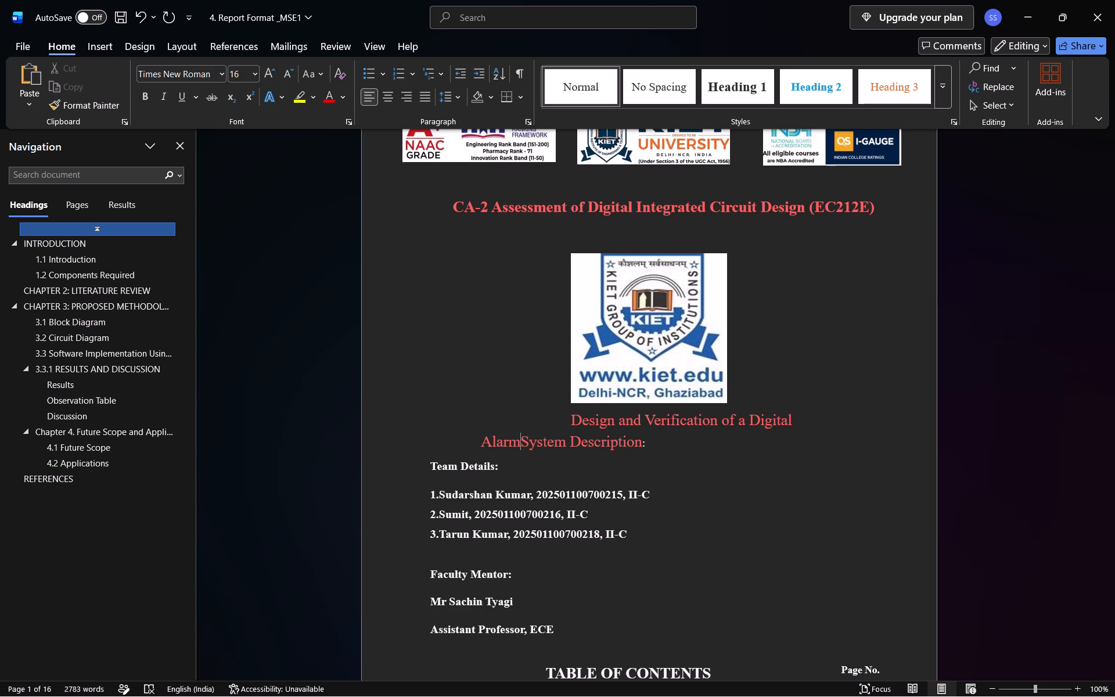
key(space)
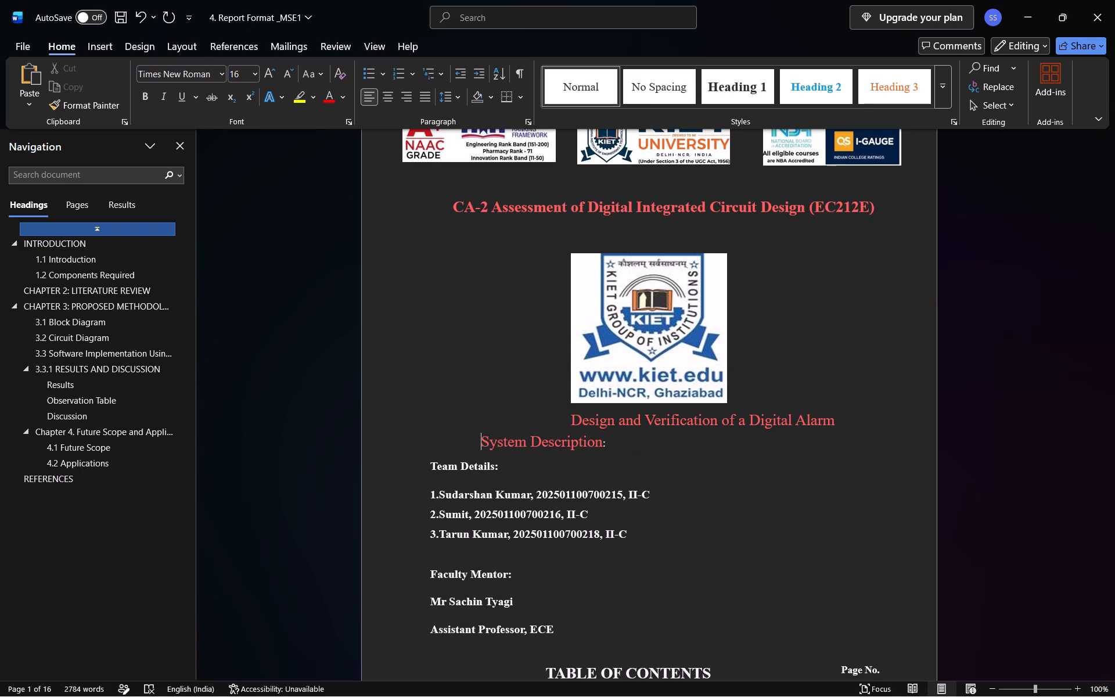
key(space)
Remove the first-line indent before "Design" in the Digital Alarm System title beneath the logo.
click(574, 422)
key(BackSpace)
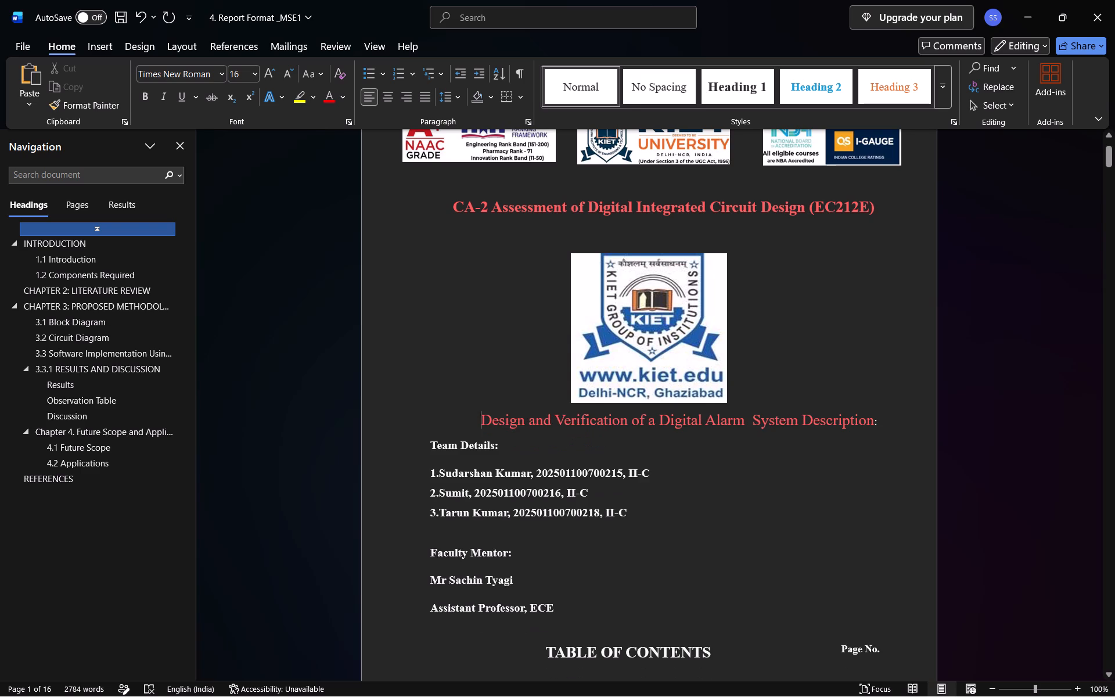
Delete the colon at the end of the Digital Alarm System Description title.
click(884, 423)
key(BackSpace)
Select the whole "Design and Verification of a Digital Alarm System Description" title line on the cover page.
drag(480, 423, 840, 426)
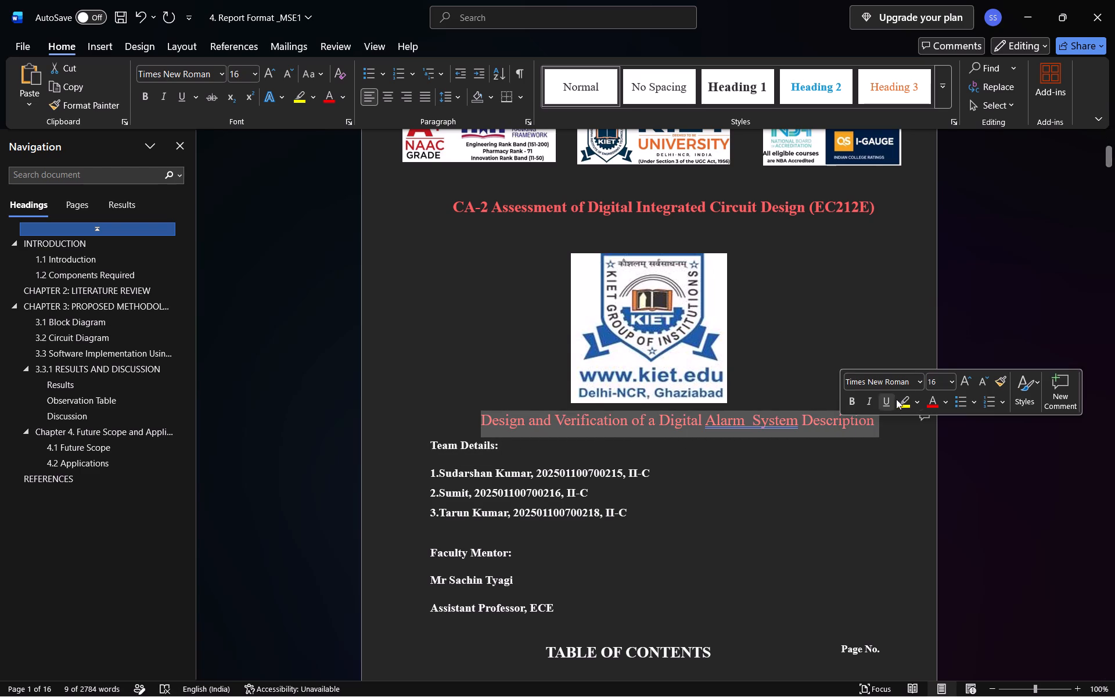
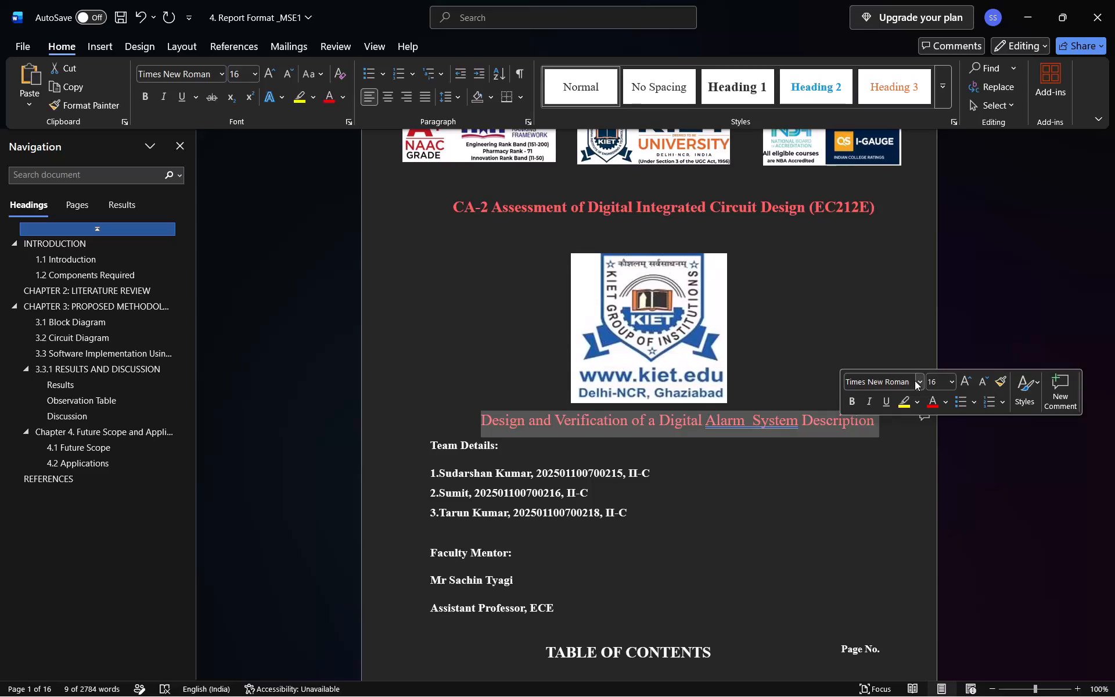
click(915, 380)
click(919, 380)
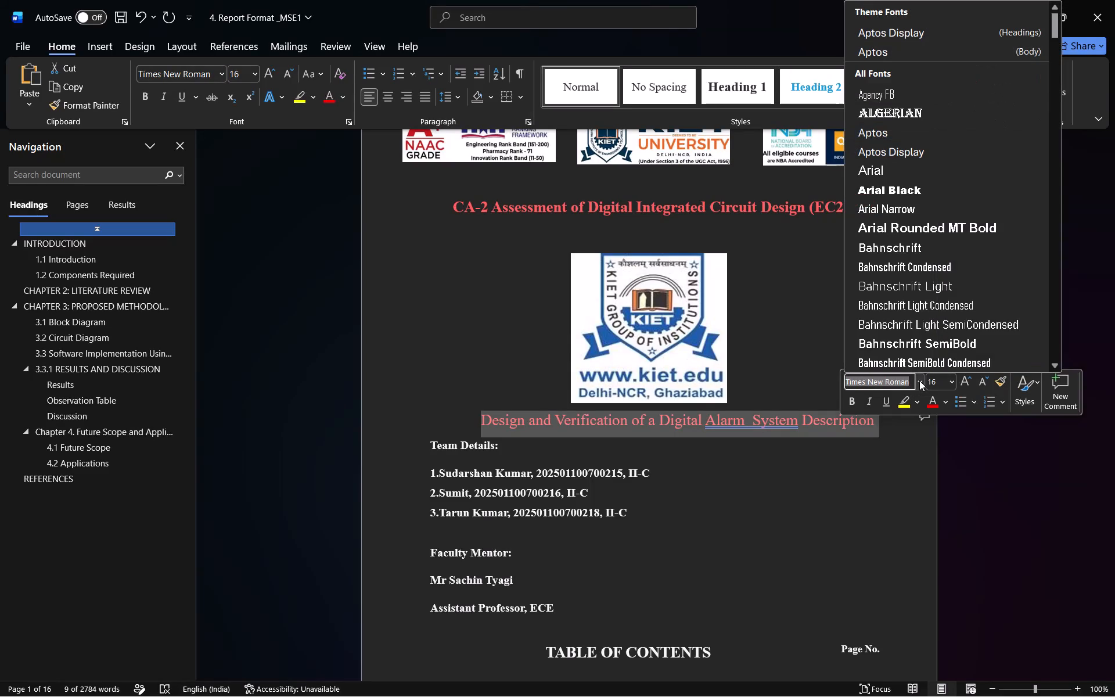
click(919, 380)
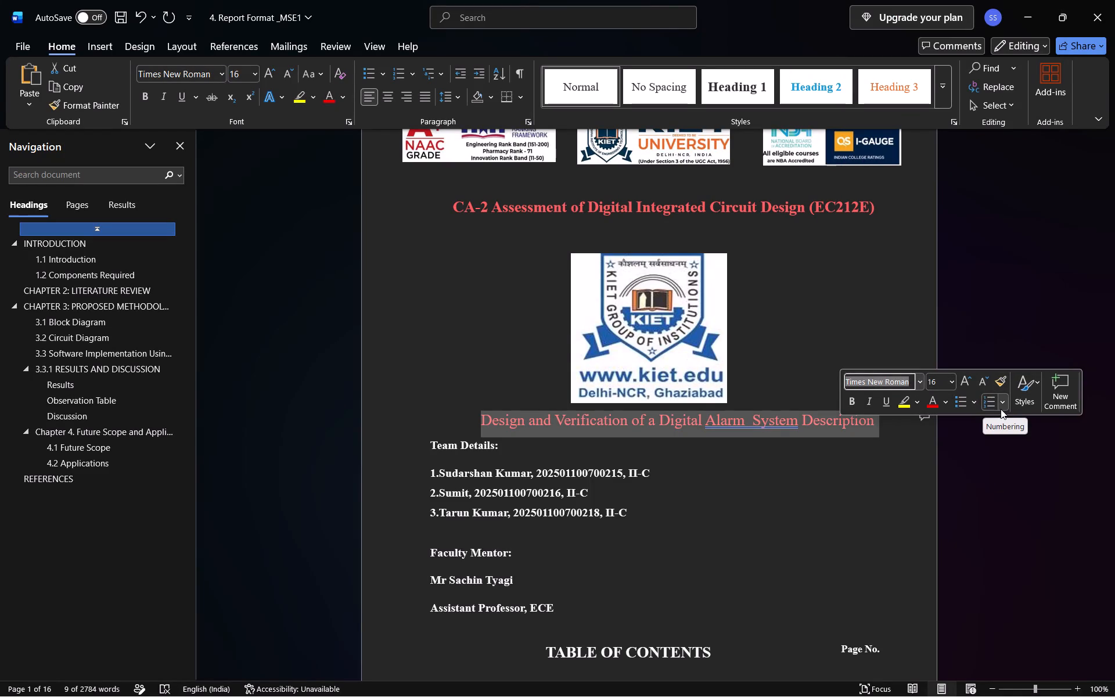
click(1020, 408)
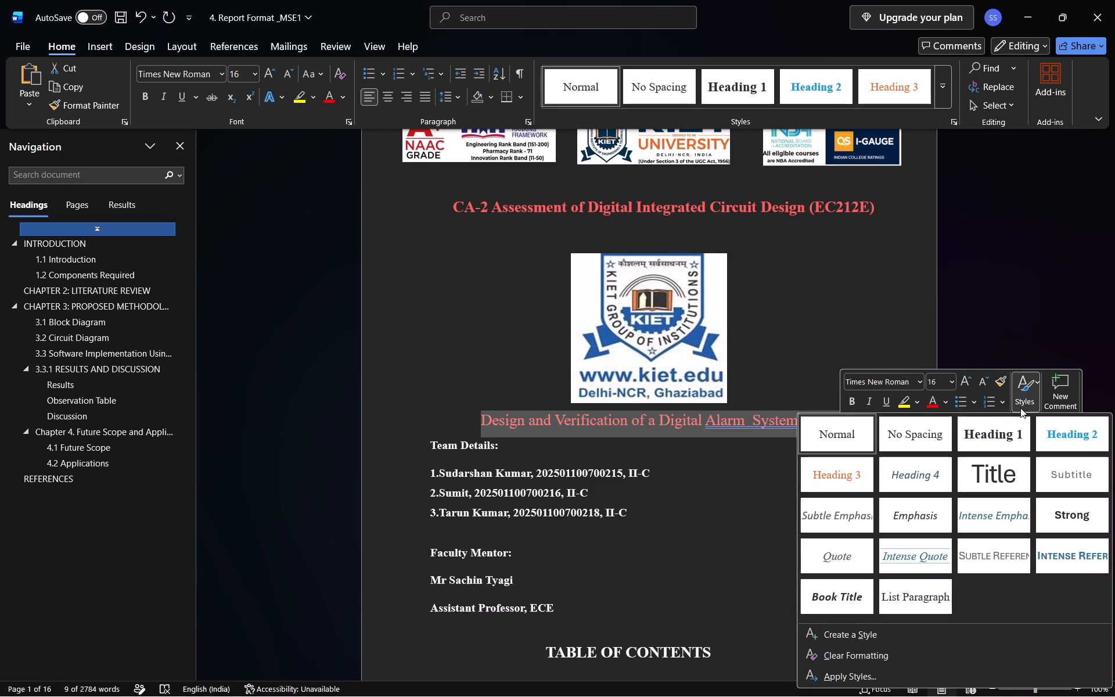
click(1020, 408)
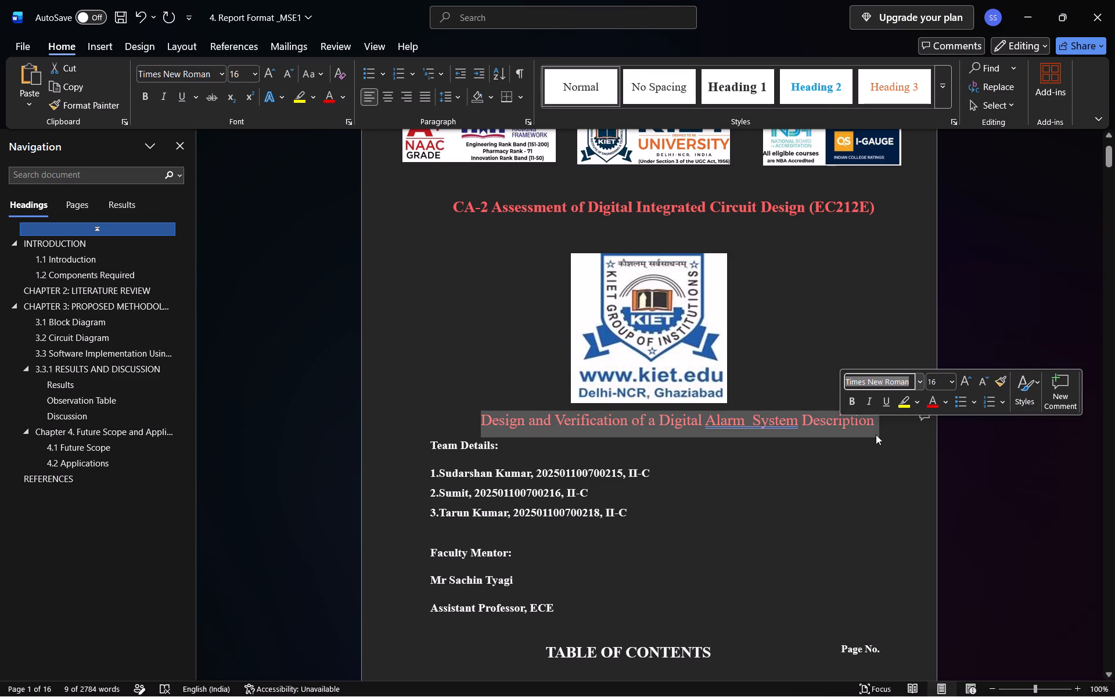
Set the paragraph alignment of the selected Digital Alarm System title line to Justified.
right_click(876, 434)
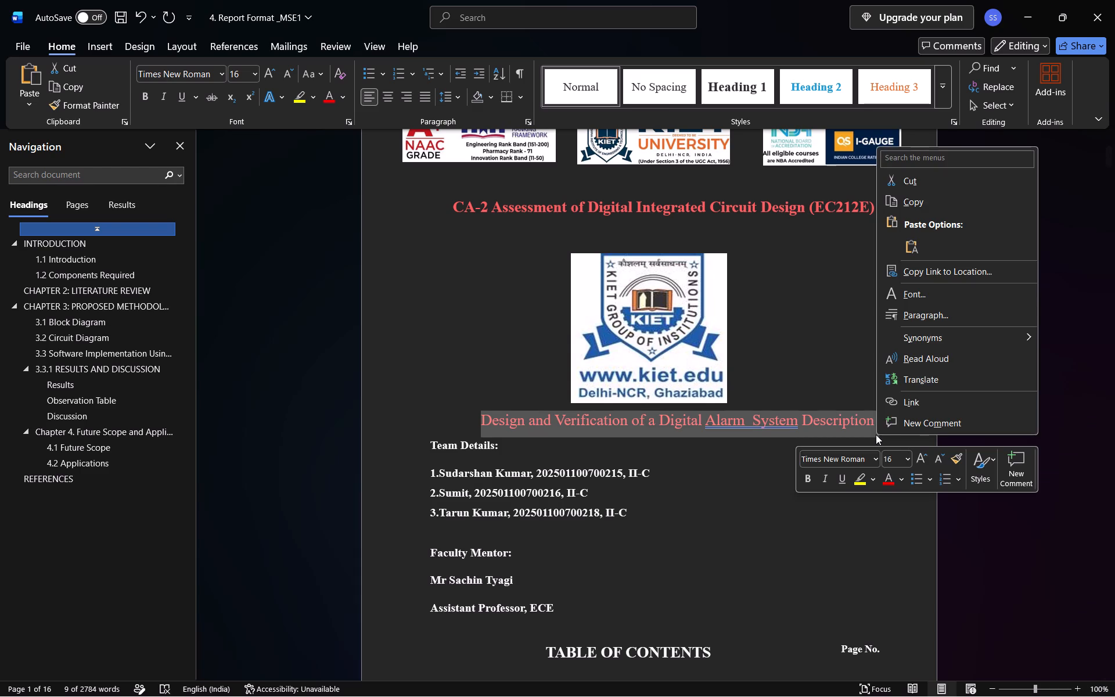
click(934, 306)
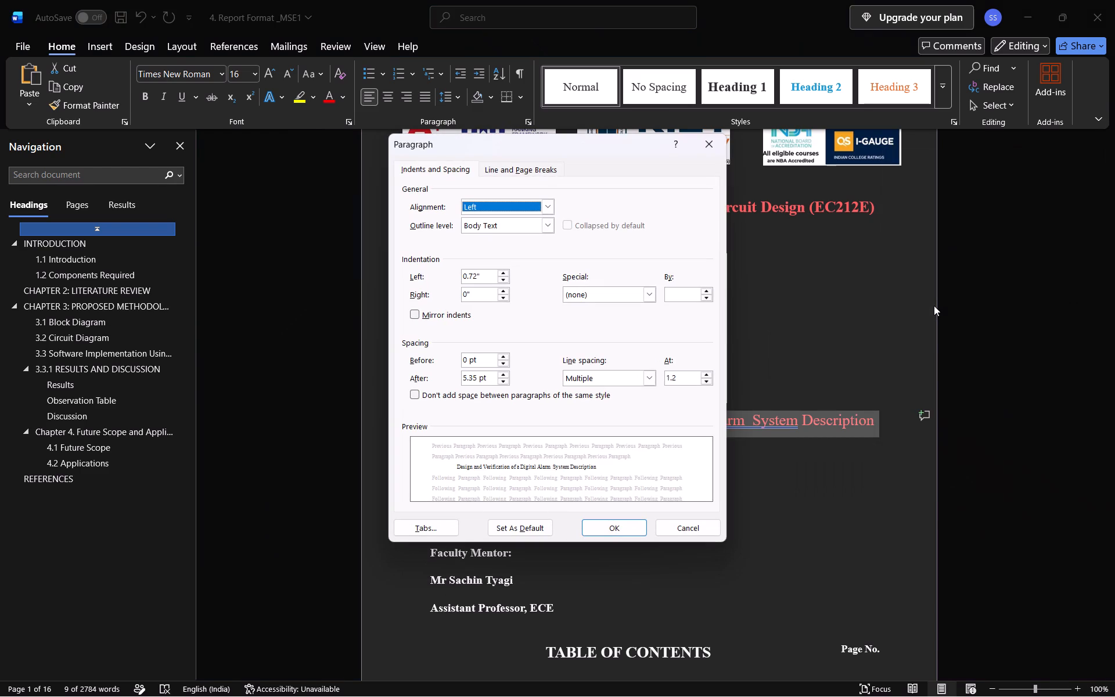
click(551, 225)
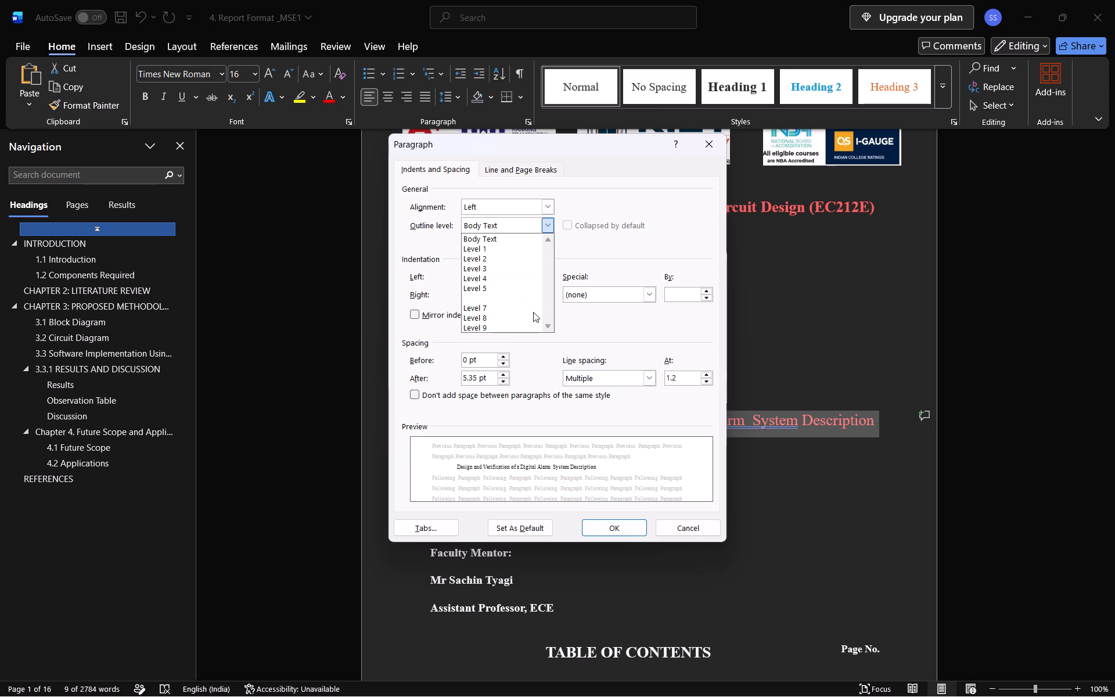
scroll(533, 312, down, 3)
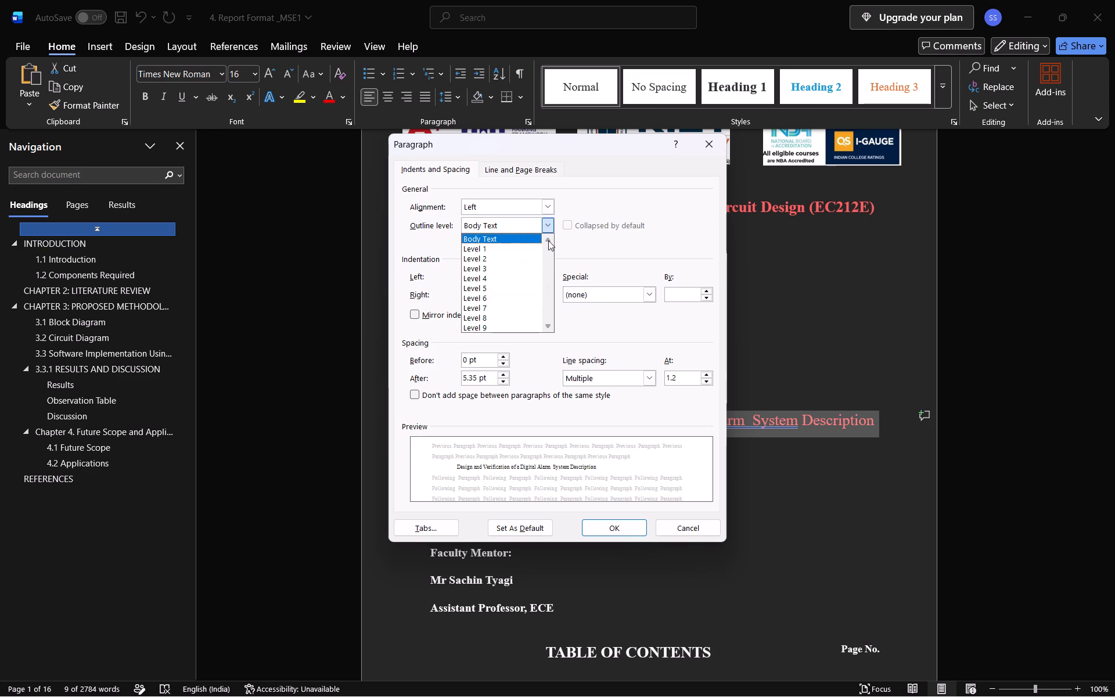
click(549, 230)
click(548, 200)
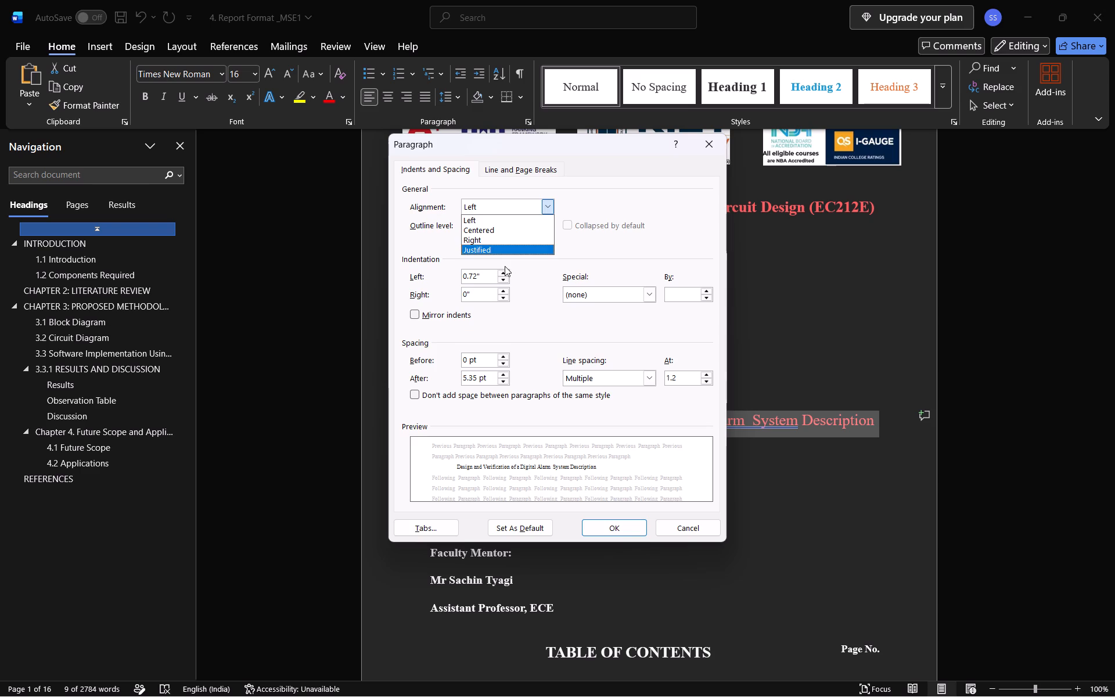
click(521, 247)
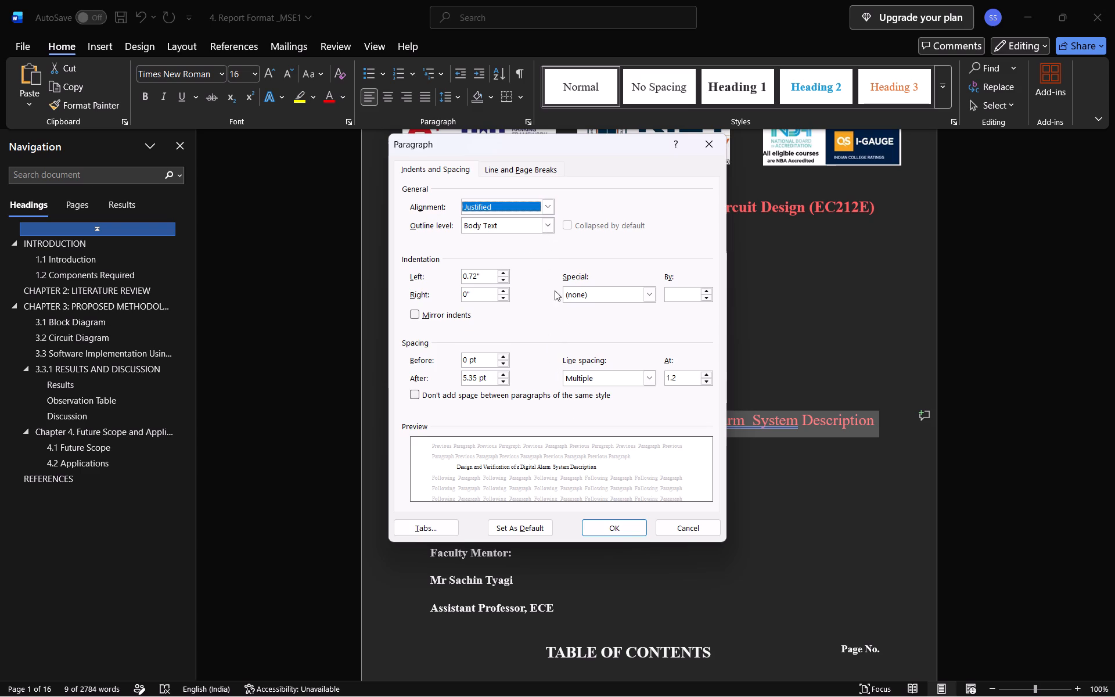
click(603, 522)
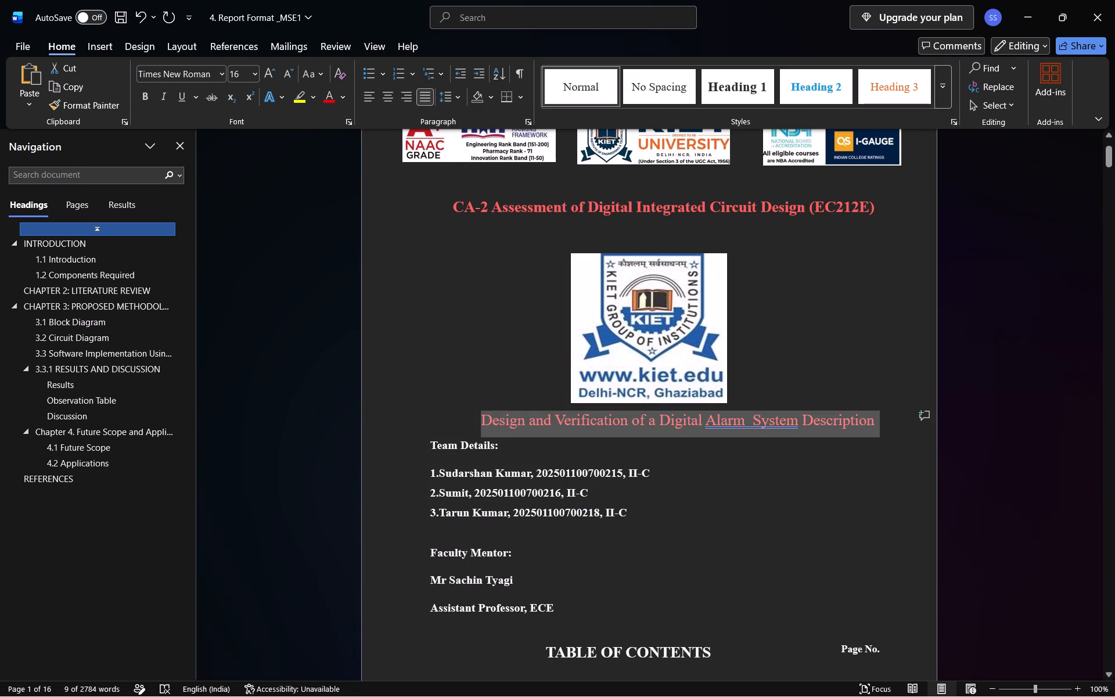
Remove the extra space between "Alarm" and "System" in the cover title.
click(708, 494)
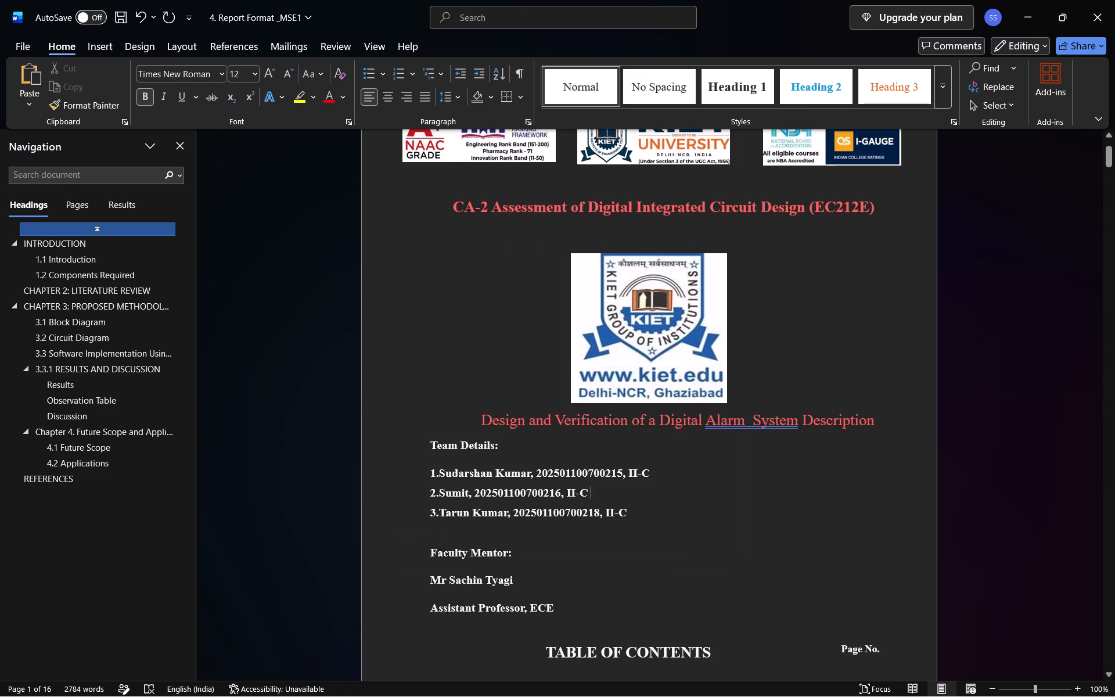
click(752, 429)
key(BackSpace)
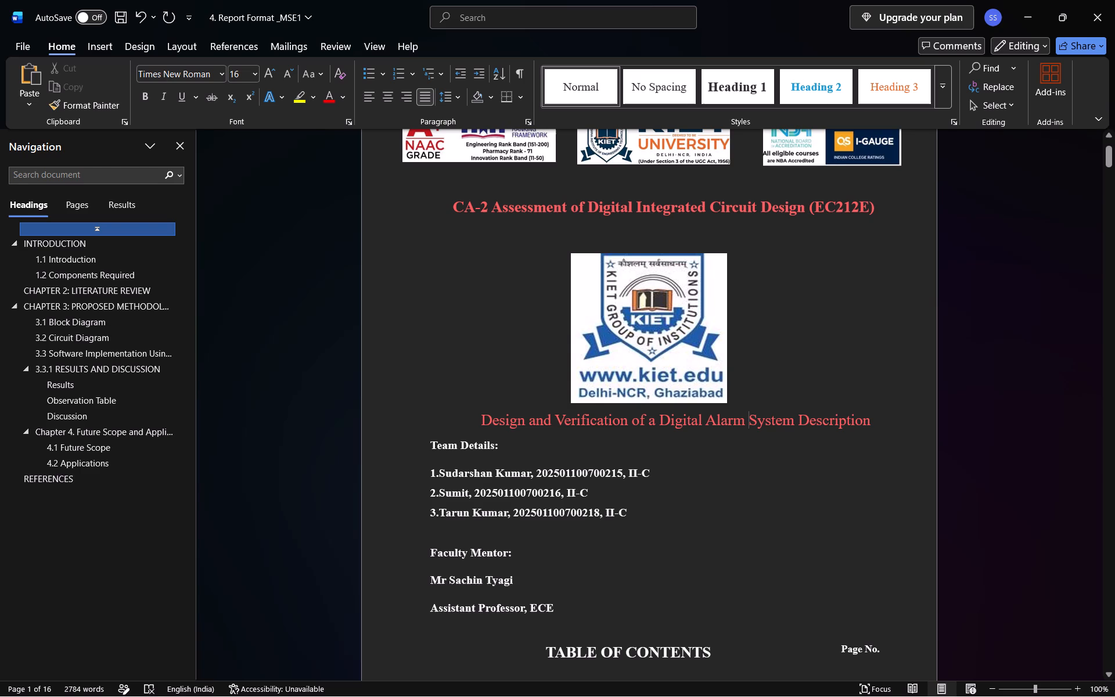
Change the first team member's semester and section to III-C.
click(638, 475)
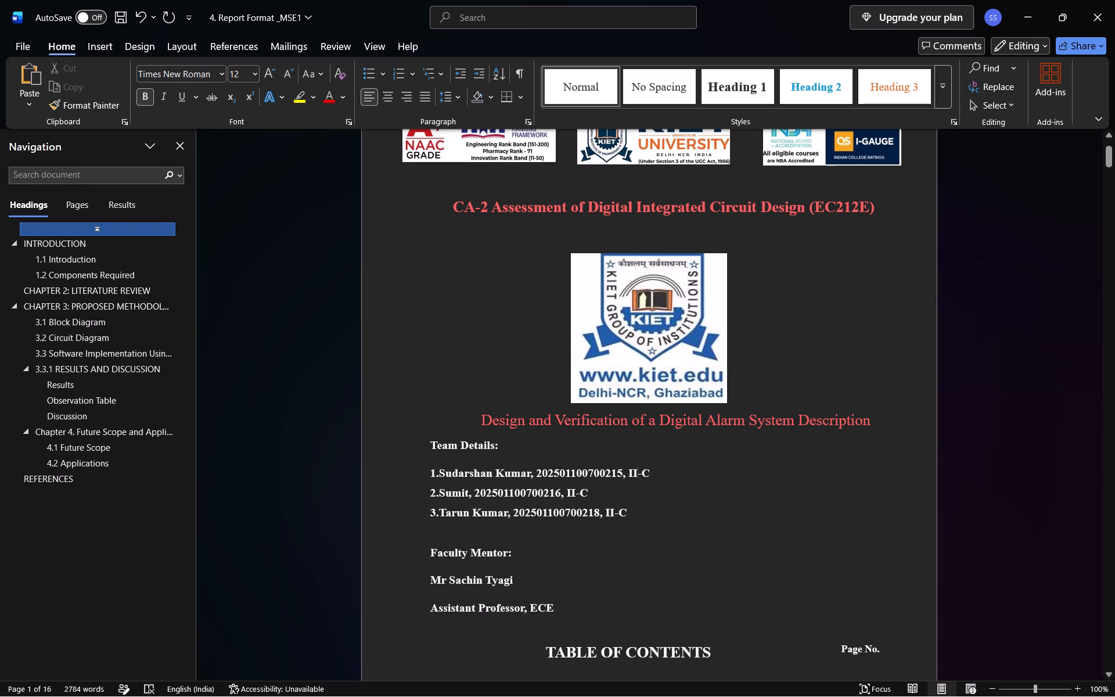
Change the semester in the first team member's line on the cover page to III, keeping section C.
key(BackSpace)
key(BackSpace)
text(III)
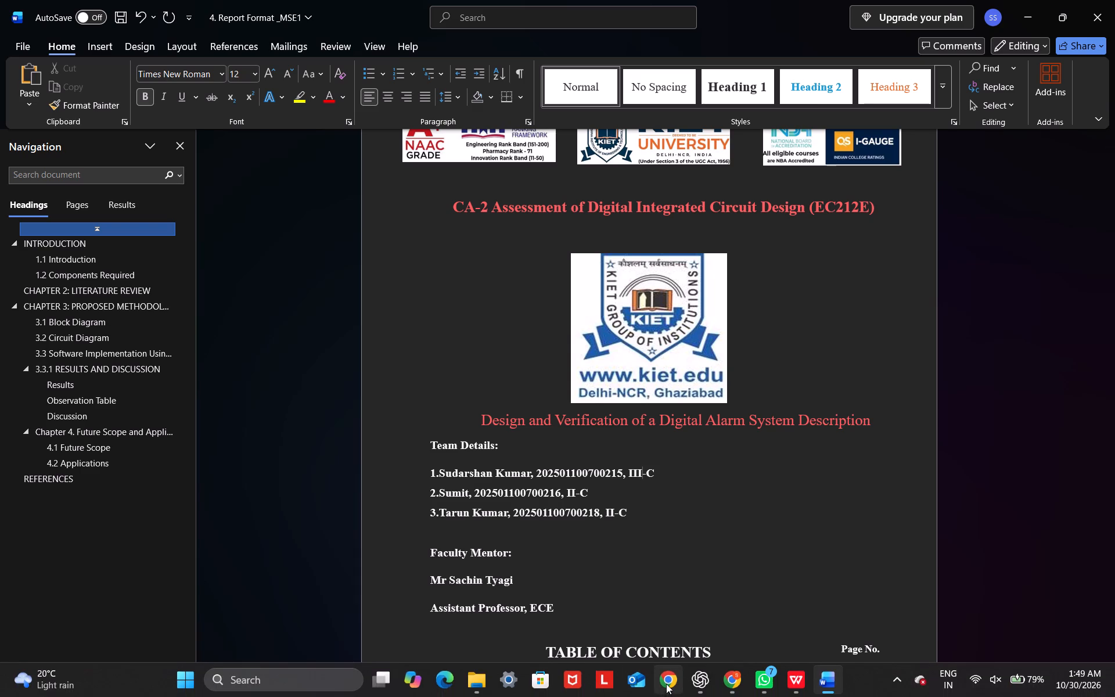
Switch to Chrome and copy the registration number of the student in row 136 of the PBL assignment list.
click(729, 677)
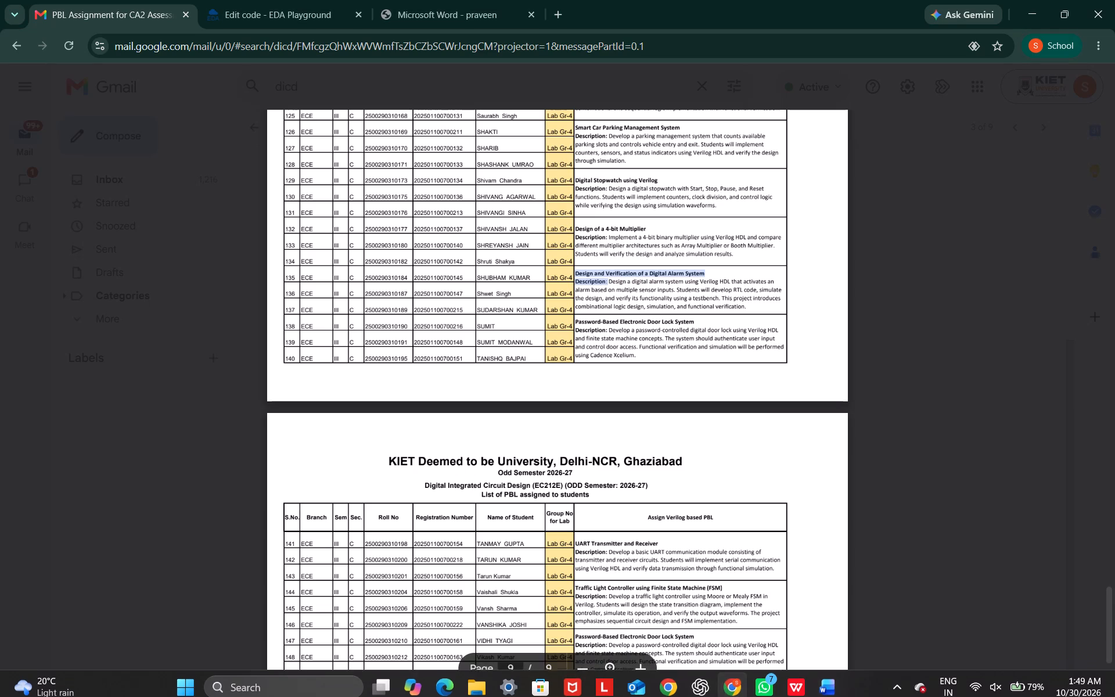
click(595, 434)
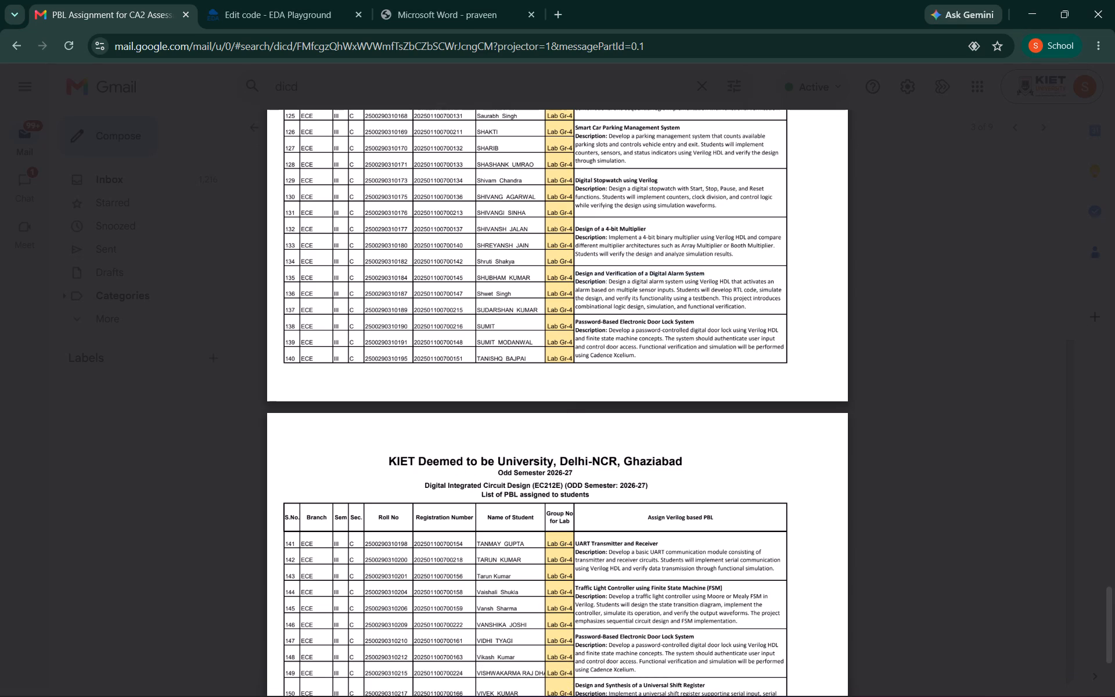
drag(463, 292, 440, 293)
key(ctrl+c)
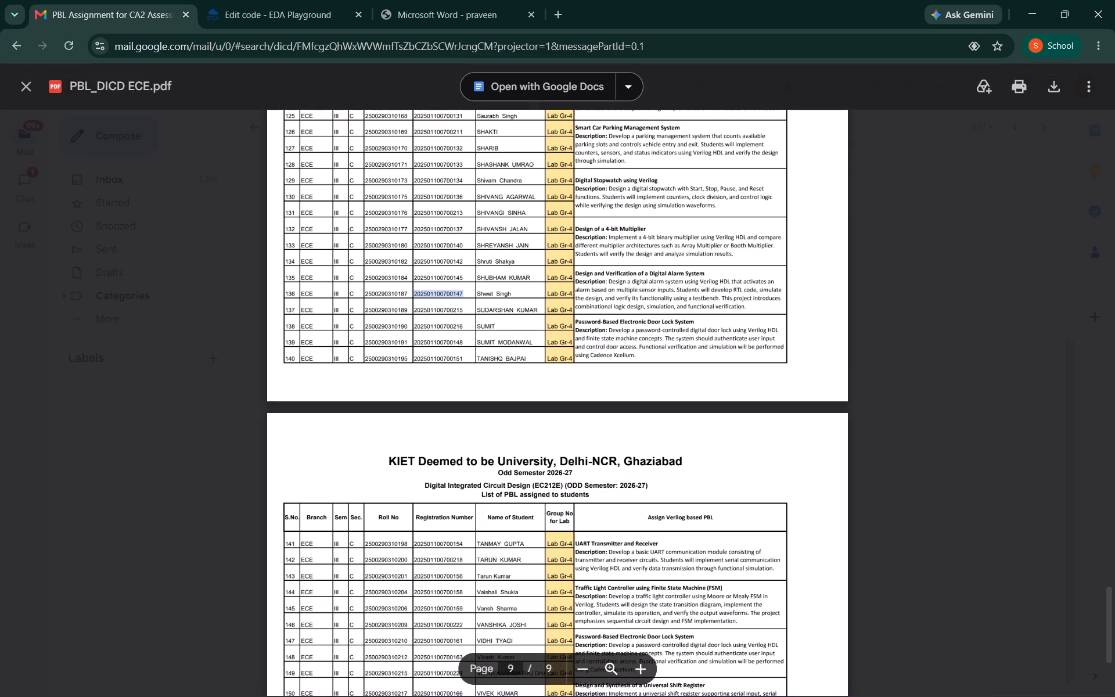
Return to Word and replace the second team member's entry under Team Details with the student from row 136.
click(831, 678)
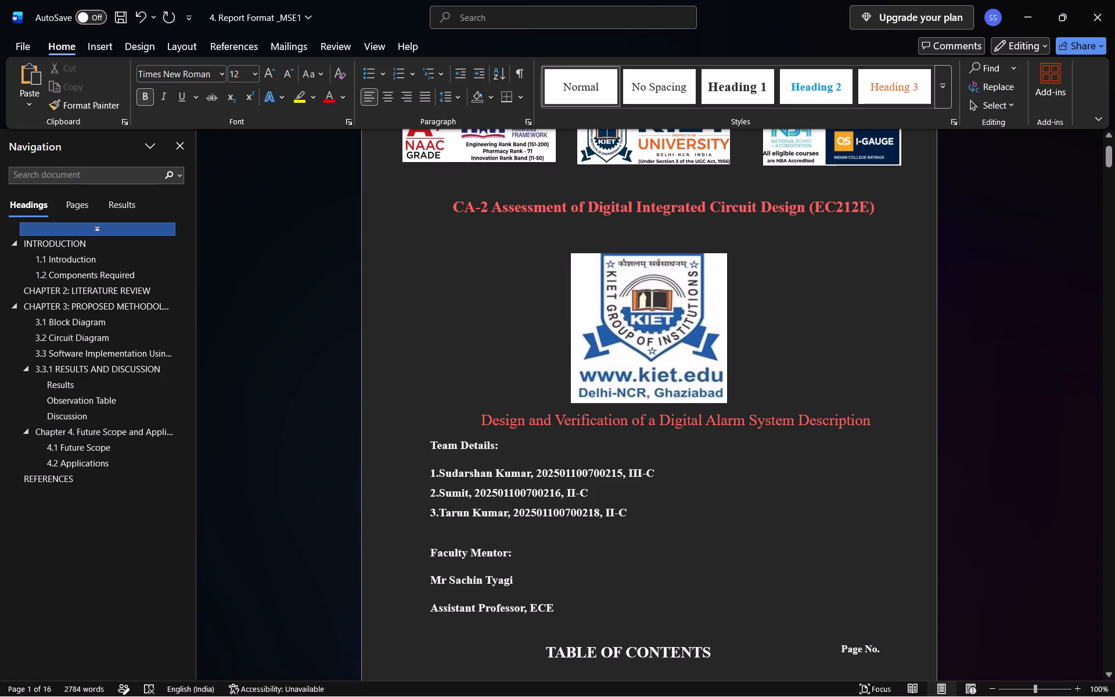
click(599, 498)
click(599, 498)
key(BackSpace)
key(BackSpace)
key(BackSpace)
key(BackSpace)
key(BackSpace)
key(BackSpace)
key(BackSpace)
key(BackSpace)
key(BackSpace)
key(BackSpace)
key(BackSpace)
key(BackSpace)
key(BackSpace)
key(BackSpace)
key(BackSpace)
key(BackSpace)
key(BackSpace)
key(BackSpace)
key(BackSpace)
key(BackSpace)
key(BackSpace)
key(BackSpace)
key(BackSpace)
key(BackSpace)
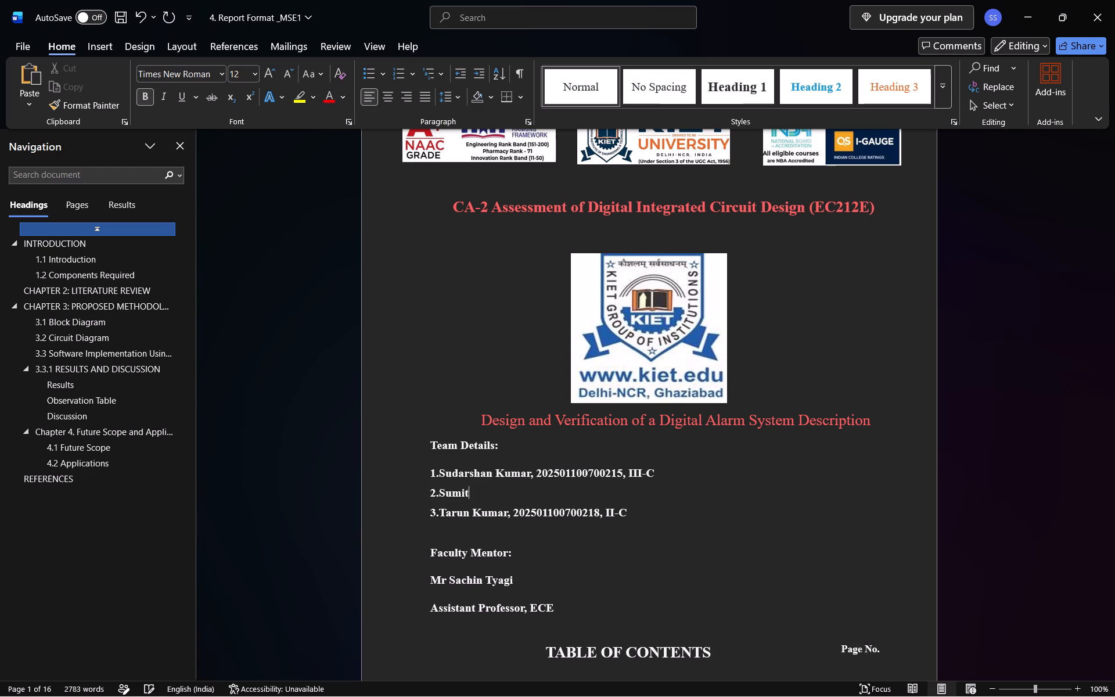
key(BackSpace)
key(BackSpace)
key(BackSpace)
key(BackSpace)
Complete the second Team Details entry with the new student's name, the copied registration number and III-C.
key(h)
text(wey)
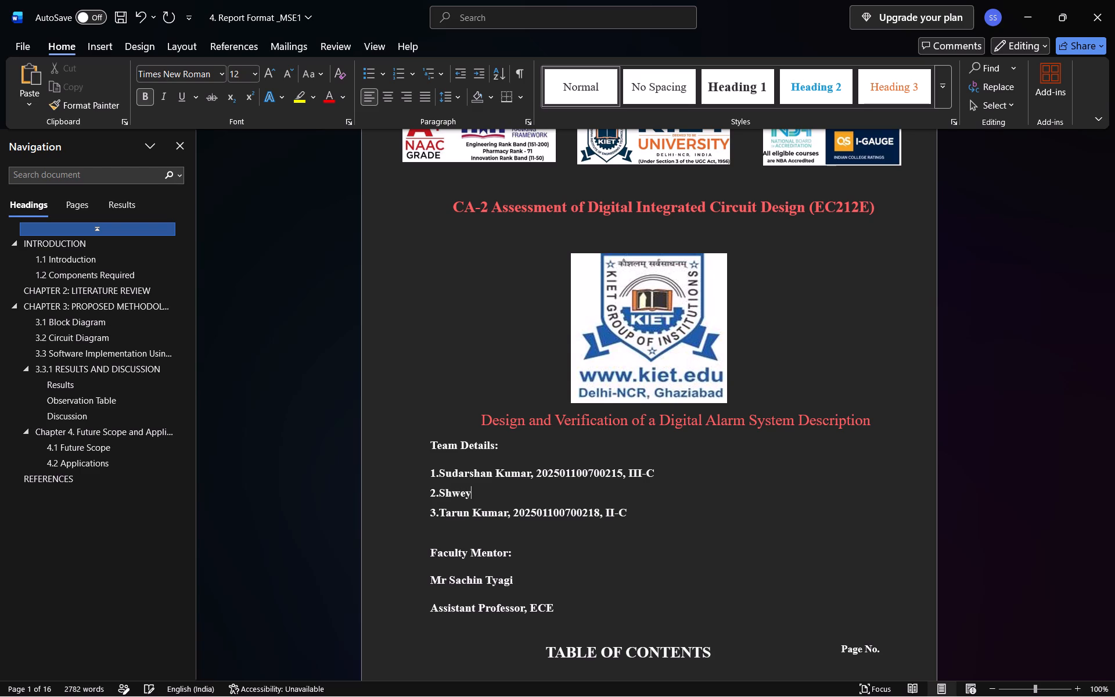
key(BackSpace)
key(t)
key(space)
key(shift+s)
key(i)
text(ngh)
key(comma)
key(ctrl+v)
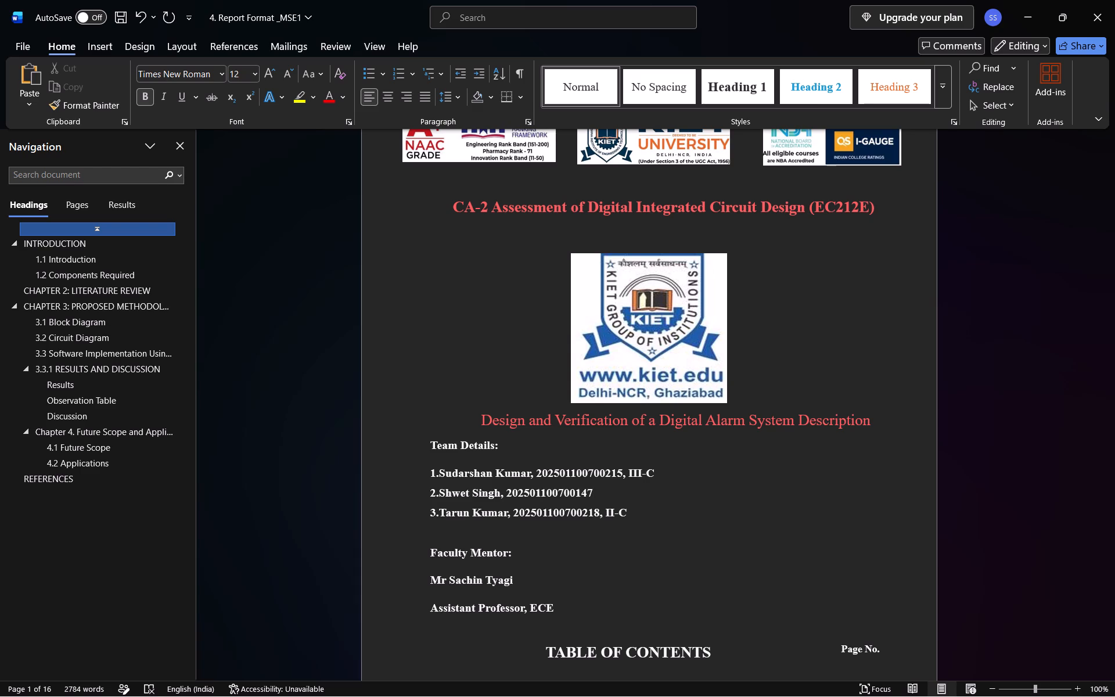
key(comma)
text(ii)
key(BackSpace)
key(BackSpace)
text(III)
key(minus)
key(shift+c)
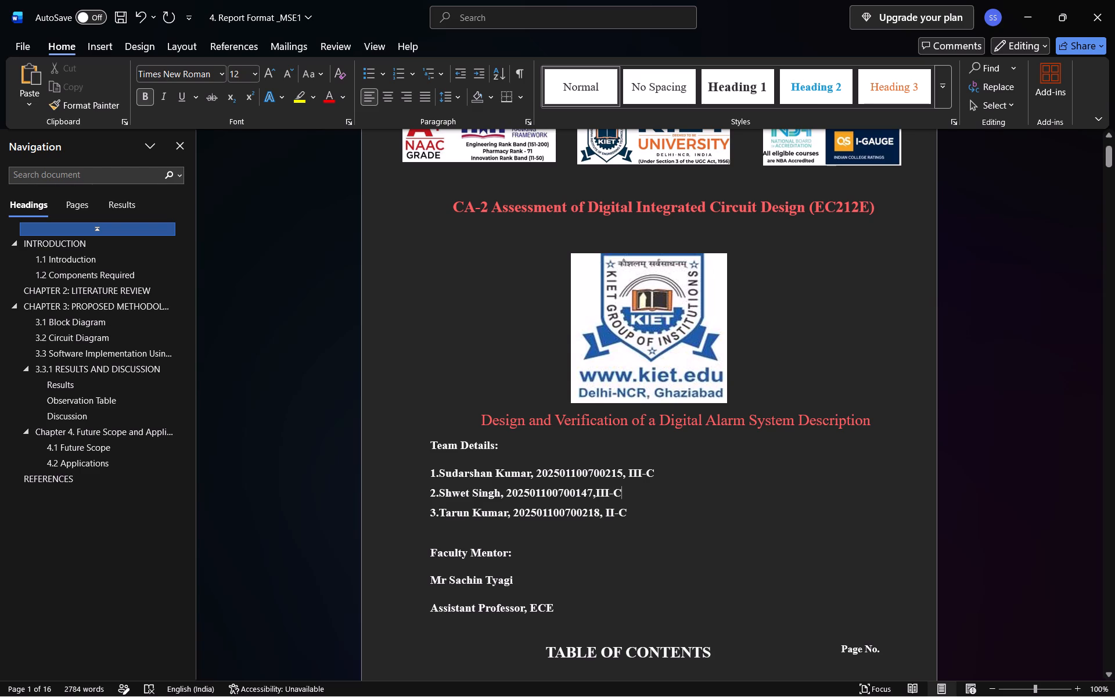
Change the third team member's semester to III, keeping section C.
click(614, 513)
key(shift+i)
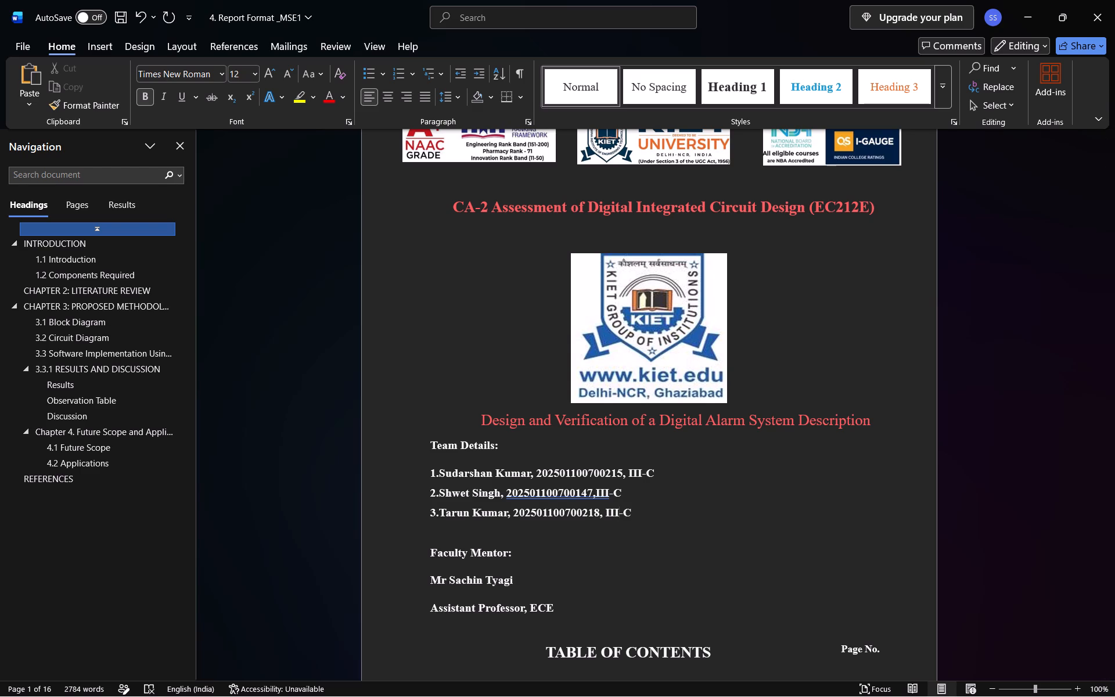
Insert a space between the comma and III-C in the second team member's entry.
click(596, 495)
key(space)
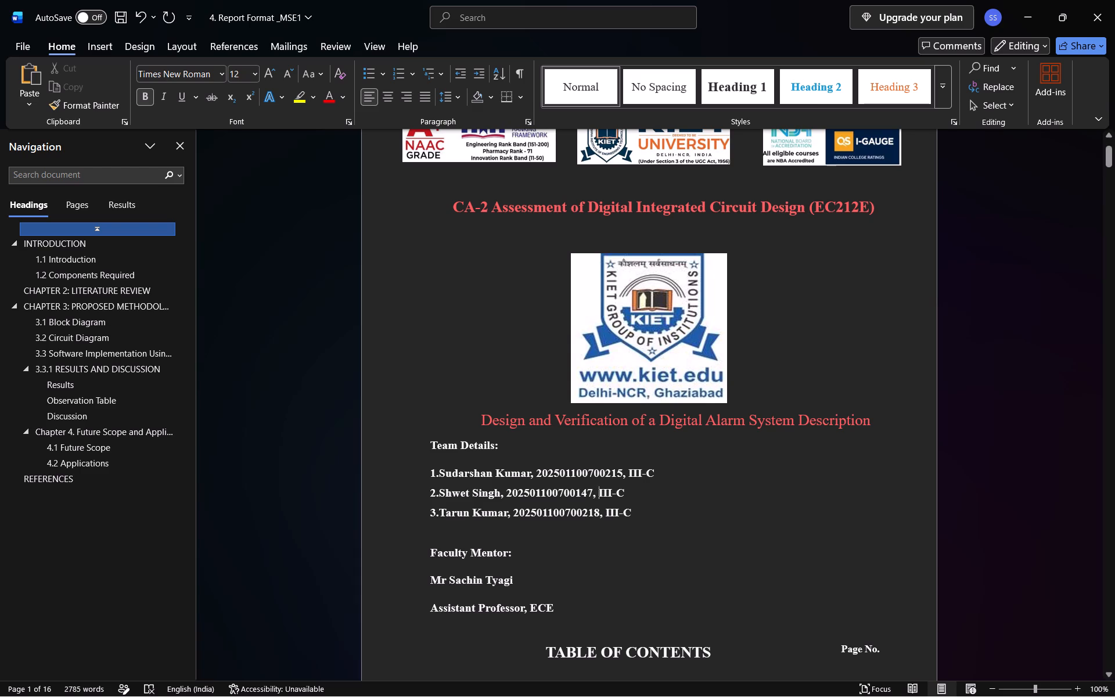
Delete the third team member's registration number, keeping the name and III-C.
click(598, 512)
key(BackSpace)
key(BackSpace)
key(BackSpace)
key(BackSpace)
key(BackSpace)
key(BackSpace)
key(BackSpace)
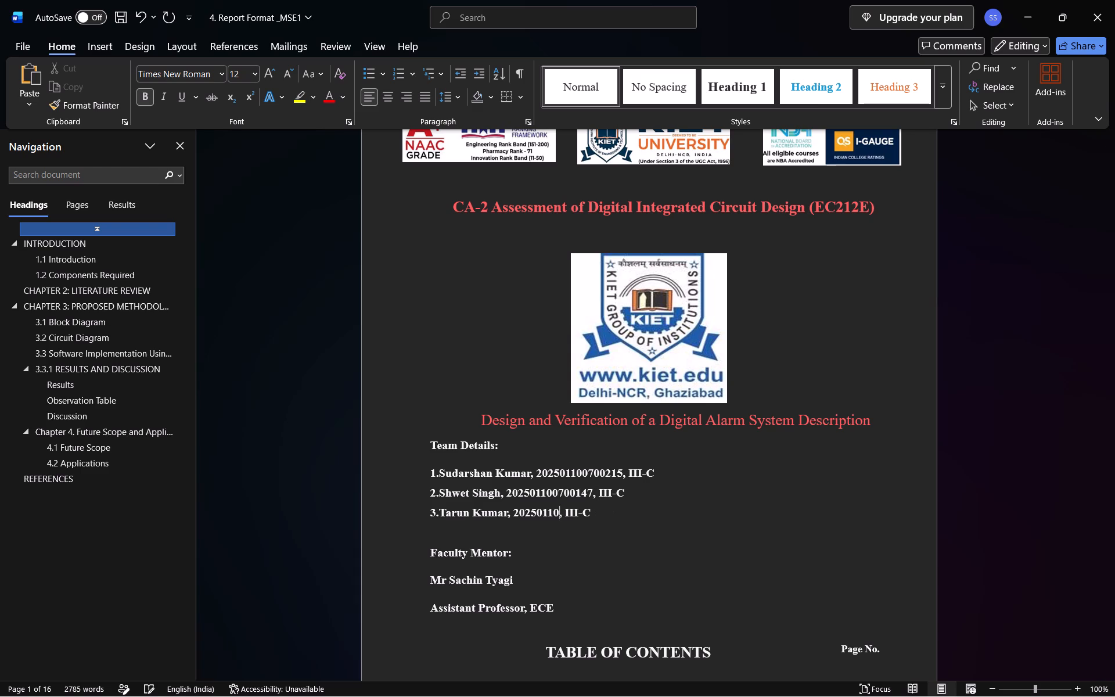
key(BackSpace)
key(BackSpace)
key(BackSpace)
key(BackSpace)
key(BackSpace)
key(BackSpace)
key(BackSpace)
key(BackSpace)
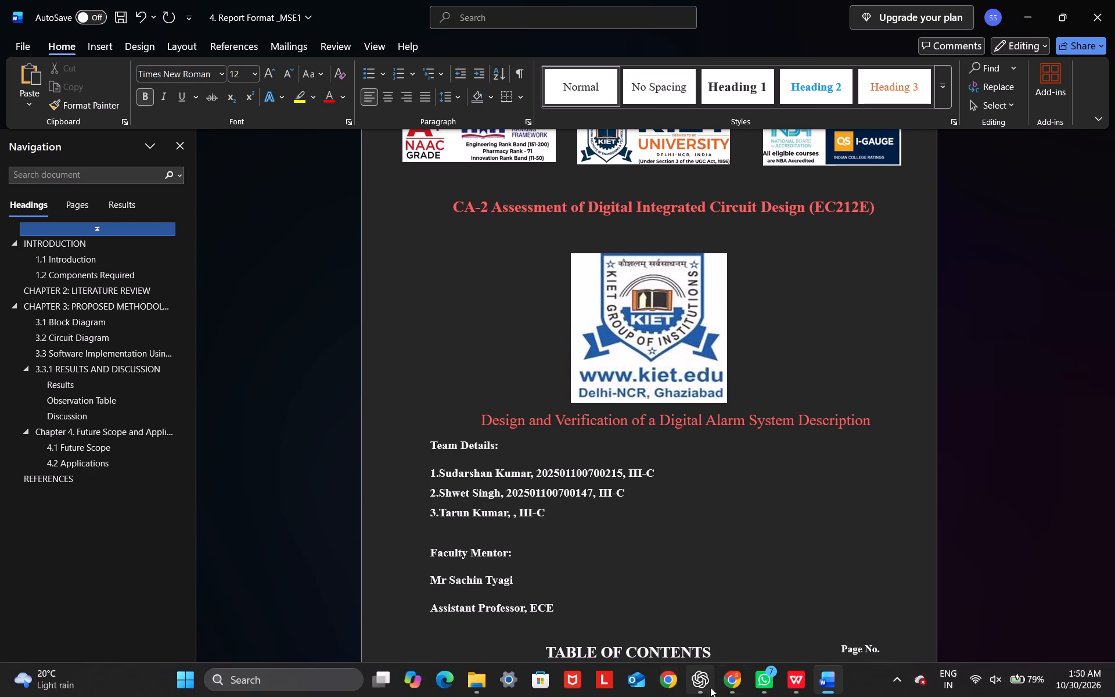
Copy the registration number of the student at S.No. 135 from the PBL list in Chrome into the third team member's entry in Word.
click(739, 681)
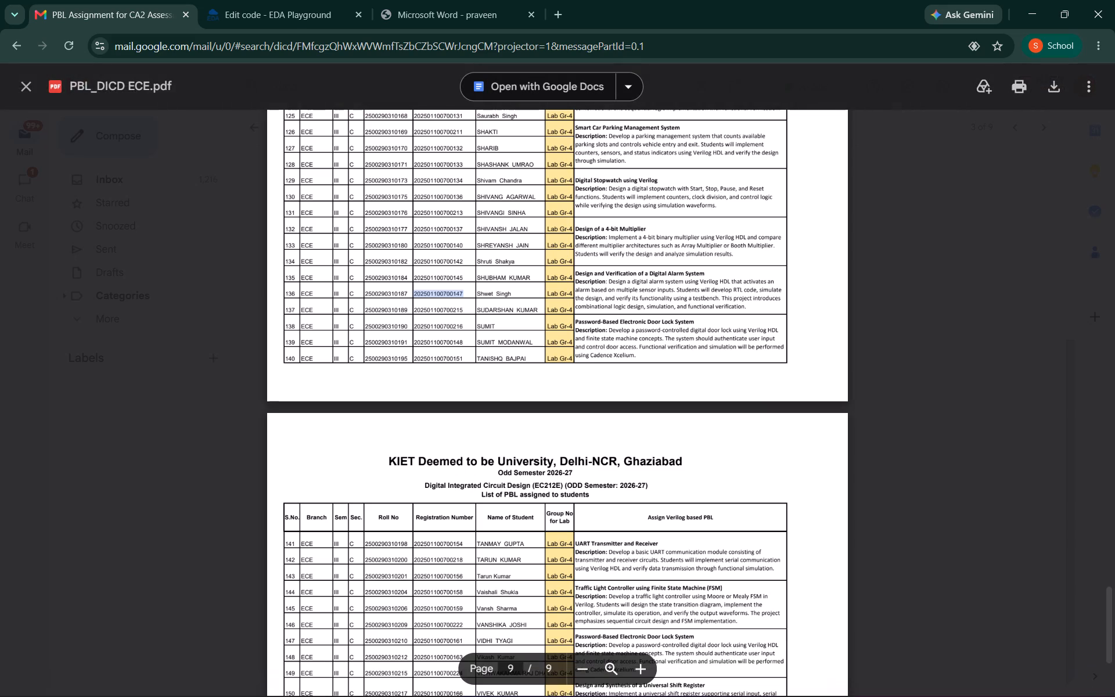
drag(463, 276, 443, 275)
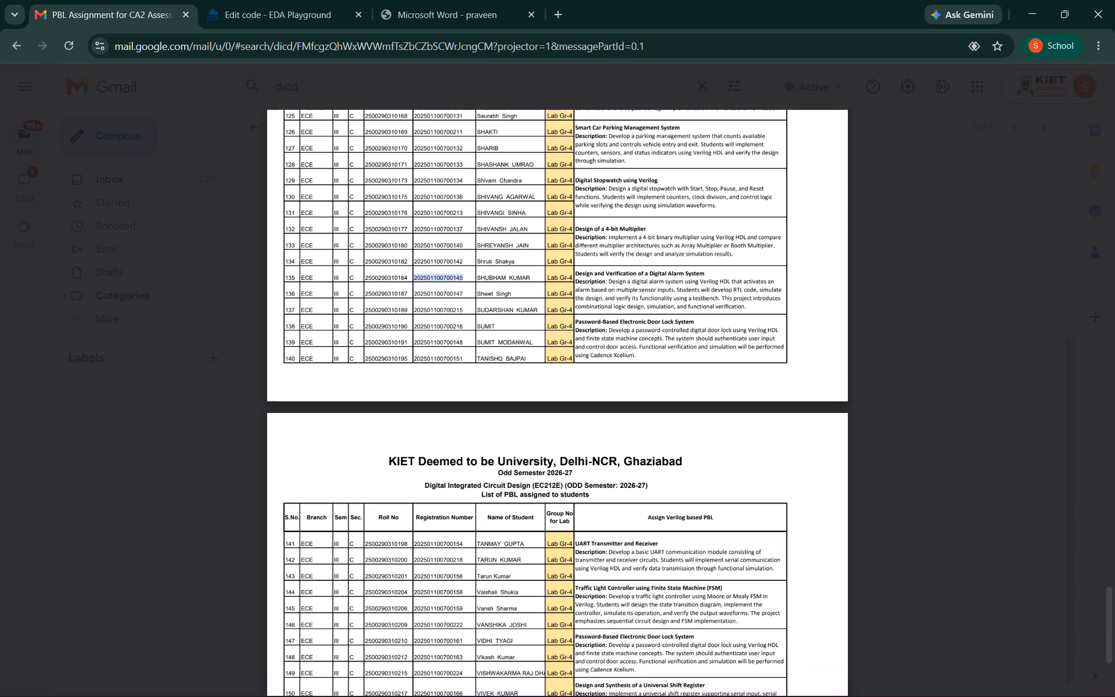
key(ctrl+c)
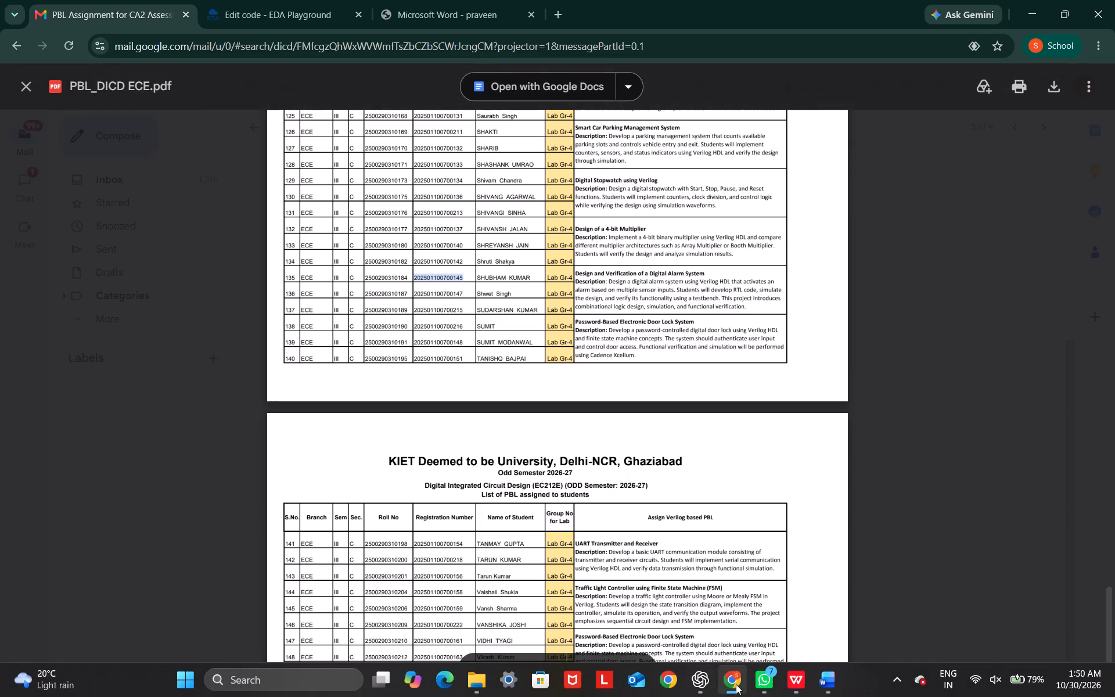
click(736, 684)
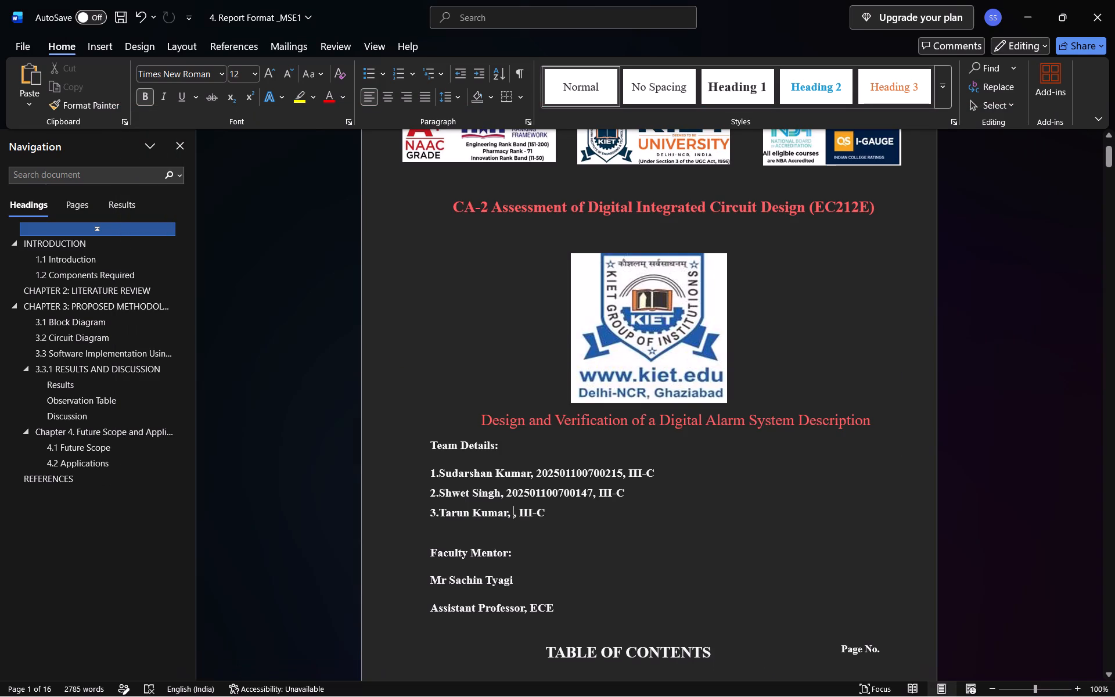
Paste the copied registration number into the third team member's entry, between the name and III-C.
key(ctrl+v)
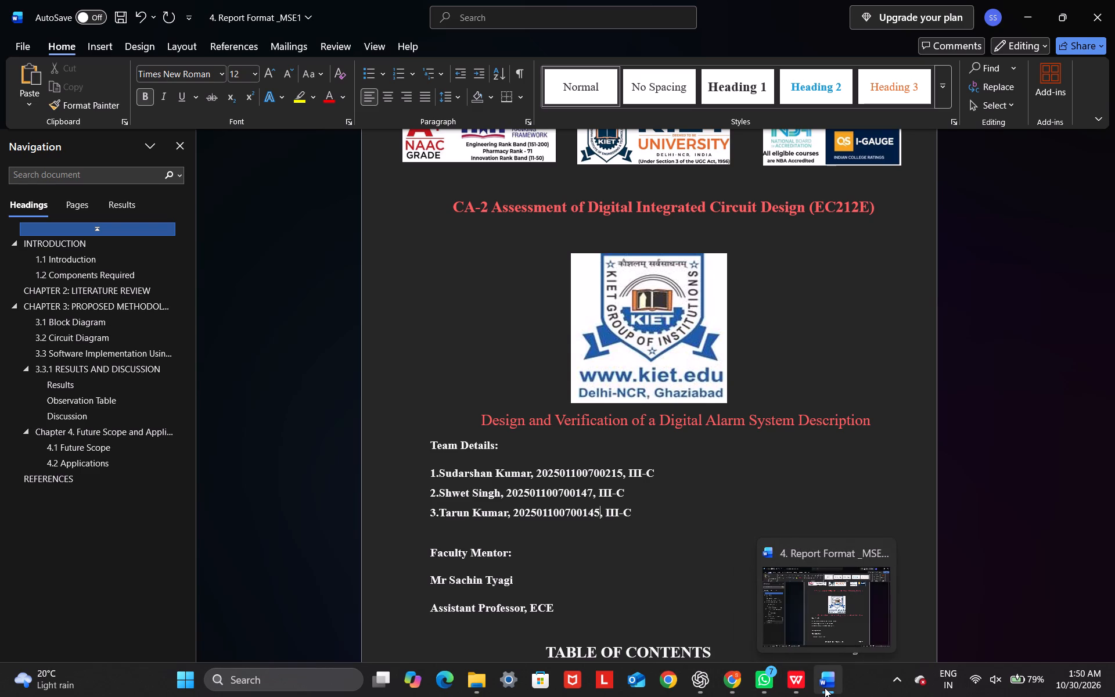
Check the student's name at S.No. 135 of the PBL list in Chrome and return to the third team member's name in Word.
click(727, 686)
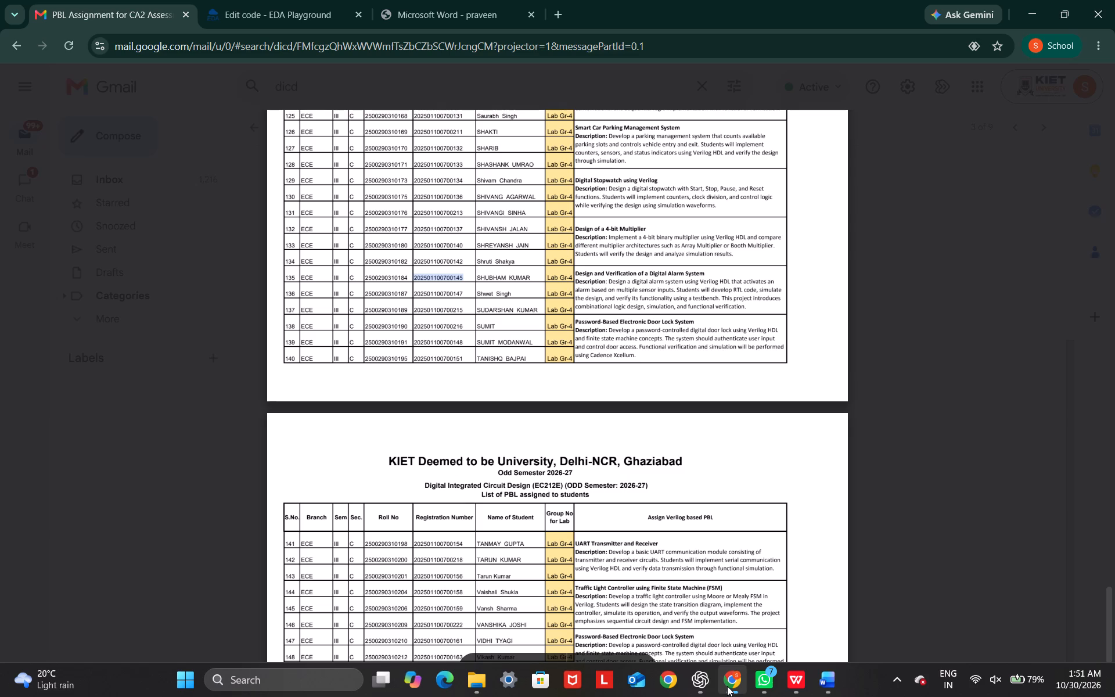
click(825, 677)
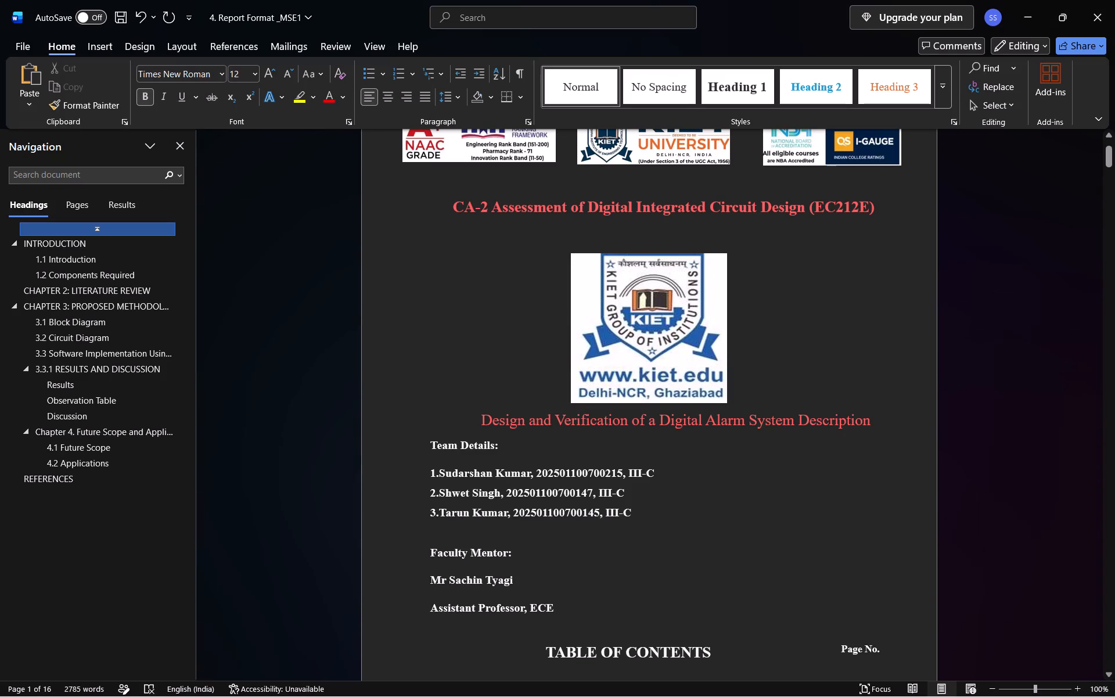
click(509, 516)
Replace the third team member's first name with Shubham, keeping the surname and the rest of the entry.
key(Left)
key(Left)
key(Left)
key(Left)
key(Left)
key(Left)
key(Left)
key(Left)
key(Left)
key(Left)
key(Left)
key(Left)
key(Left)
key(Right)
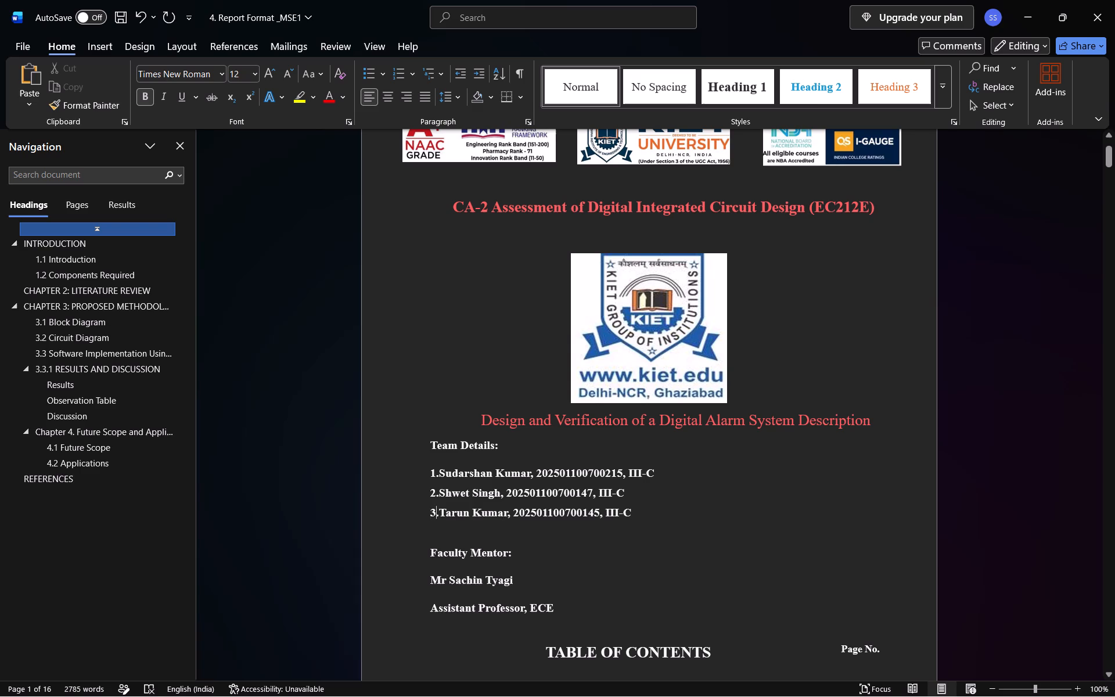
key(Right)
key(Right)
key(Right)
key(Right)
key(Right)
key(Right)
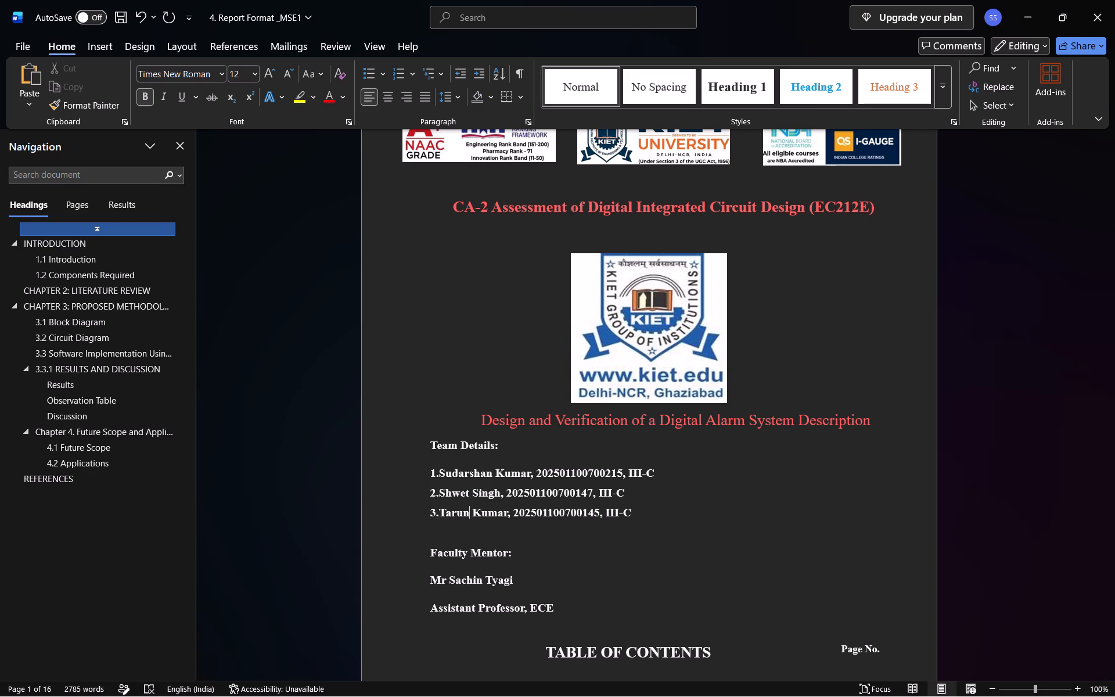
key(BackSpace)
key(BackSpace)
key(BackSpace)
key(BackSpace)
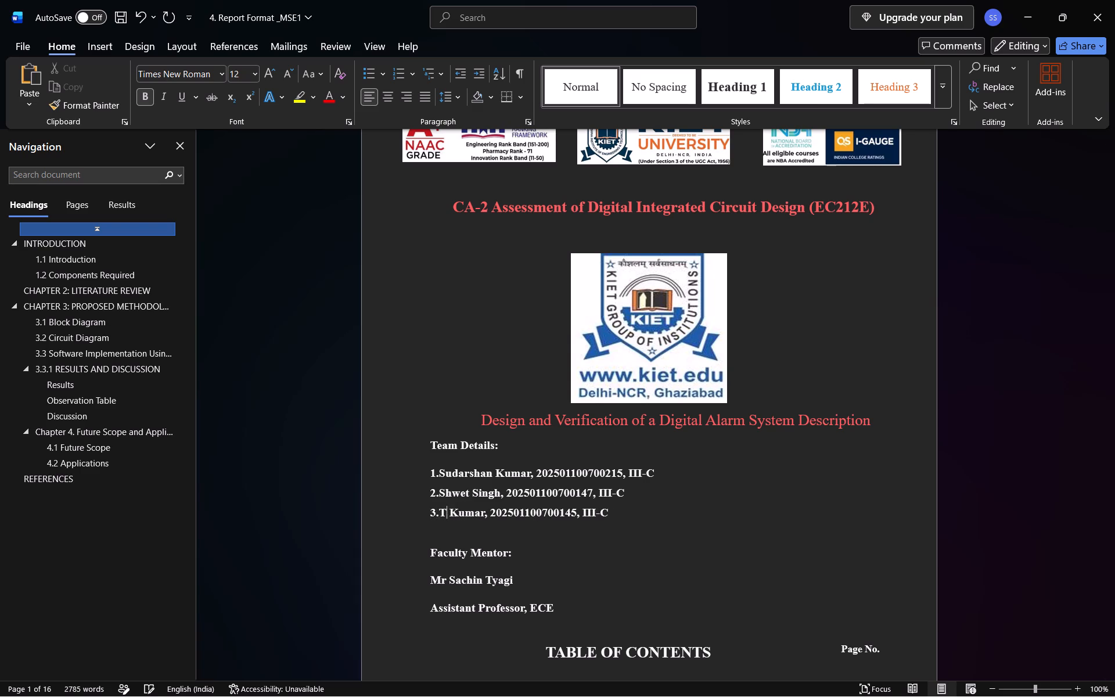
key(BackSpace)
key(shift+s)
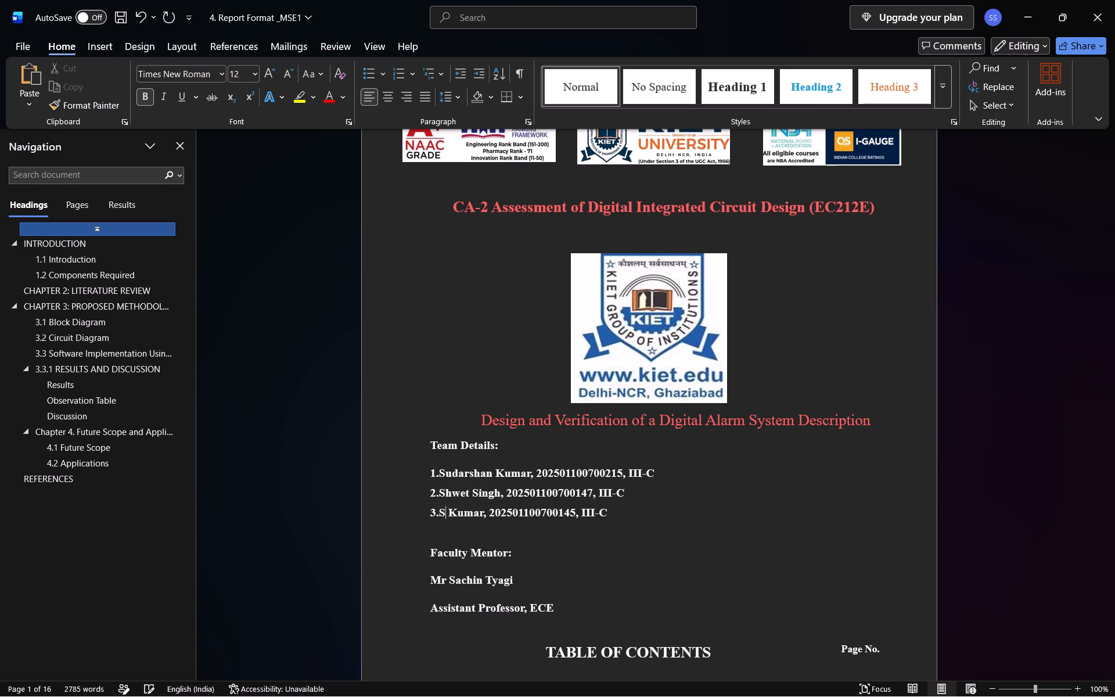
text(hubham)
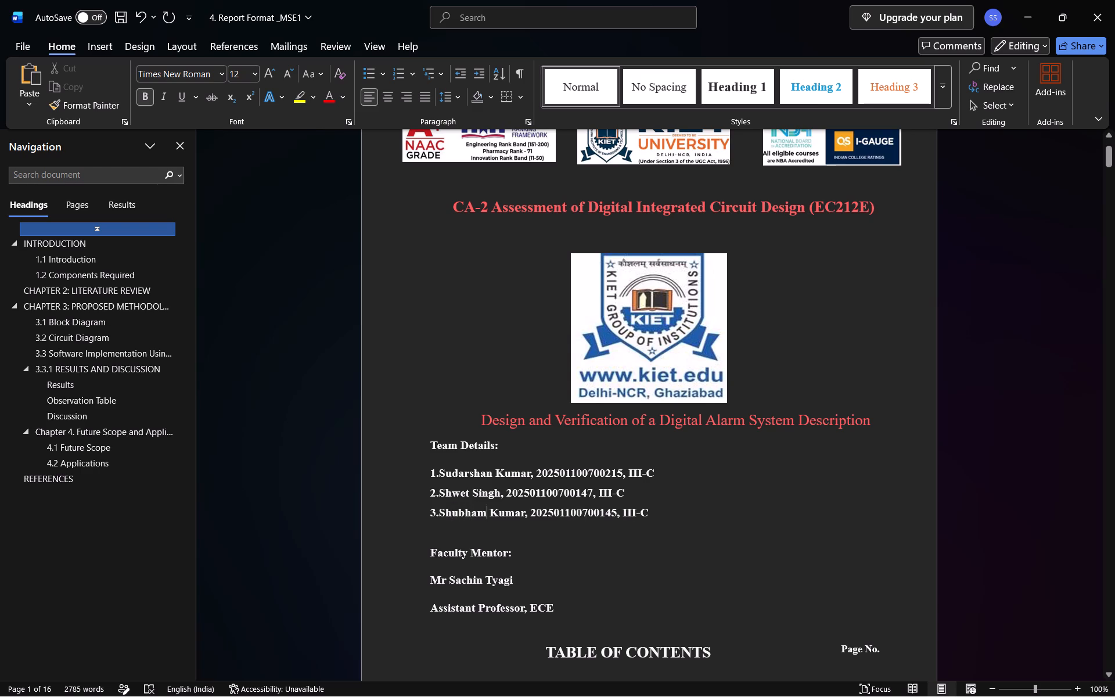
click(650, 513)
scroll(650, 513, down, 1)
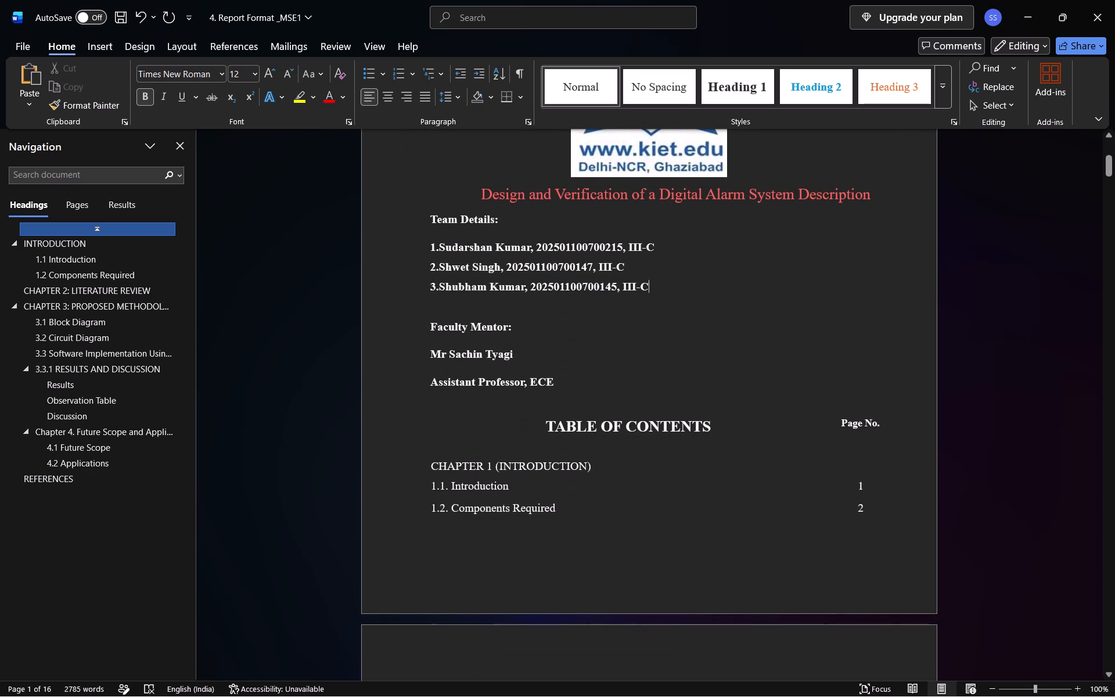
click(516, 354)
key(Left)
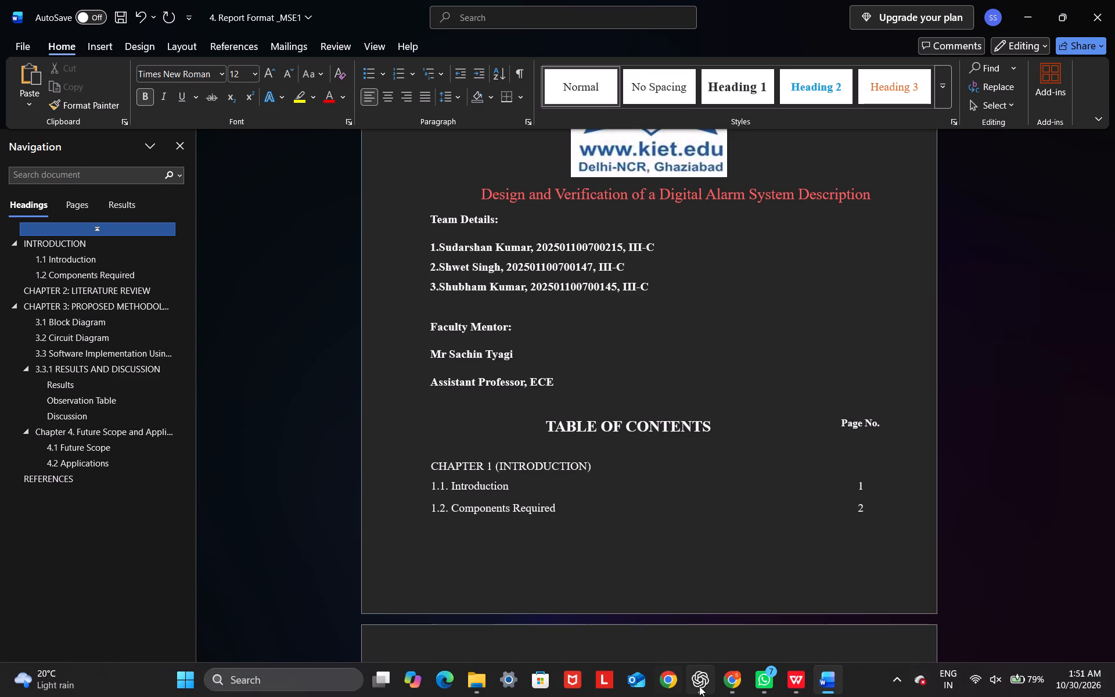
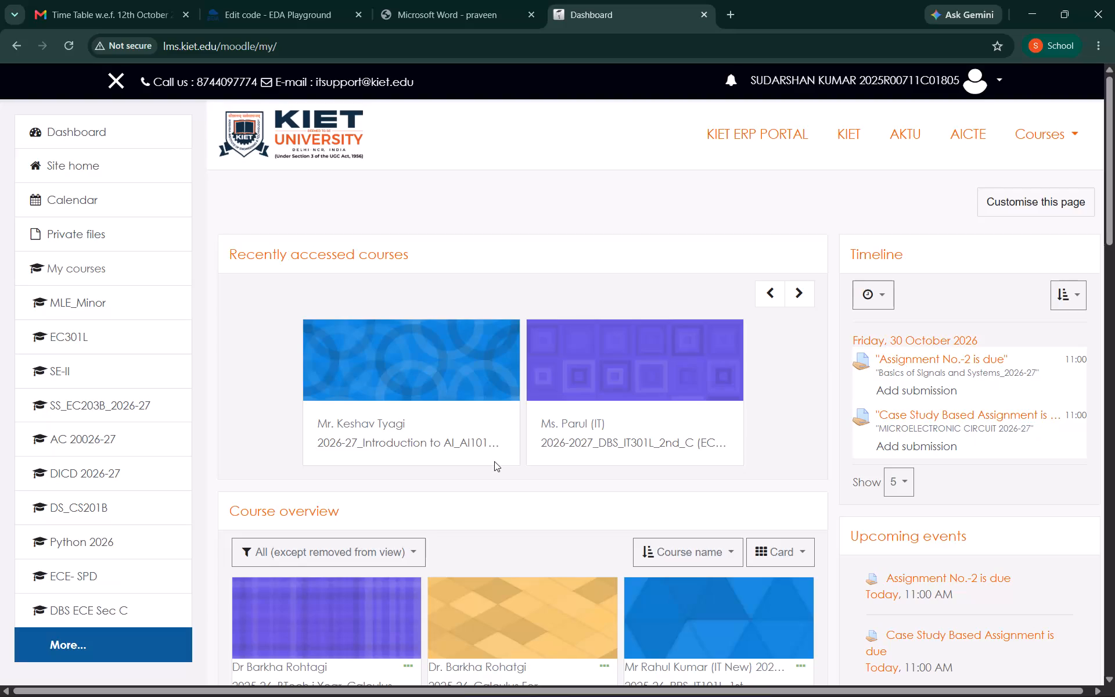
Open the 2026-27 Digital Integrated Circuit Design (DICD) course from the LMS dashboard's course overview.
scroll(594, 491, right, 1)
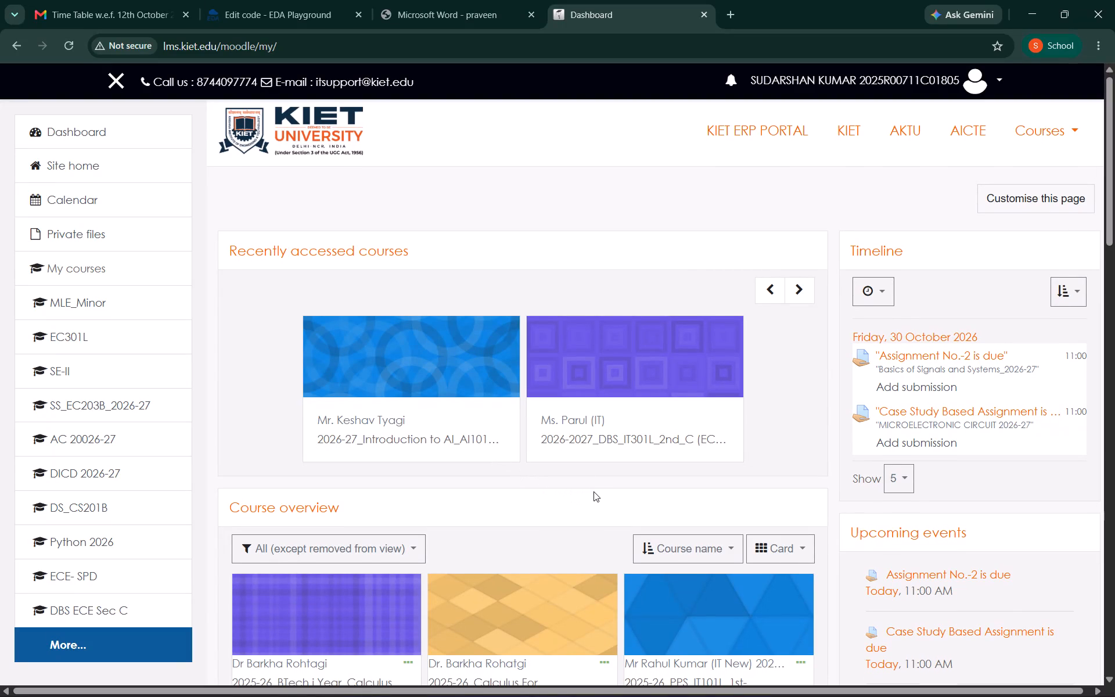
scroll(594, 491, right, 2)
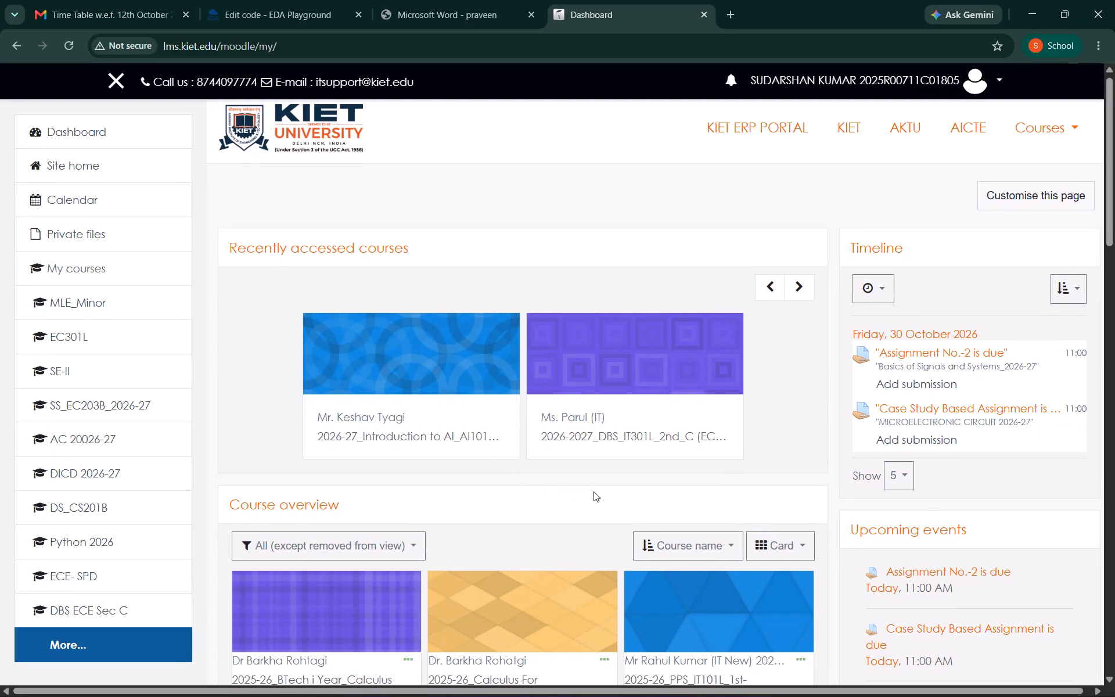
scroll(594, 491, right, 1)
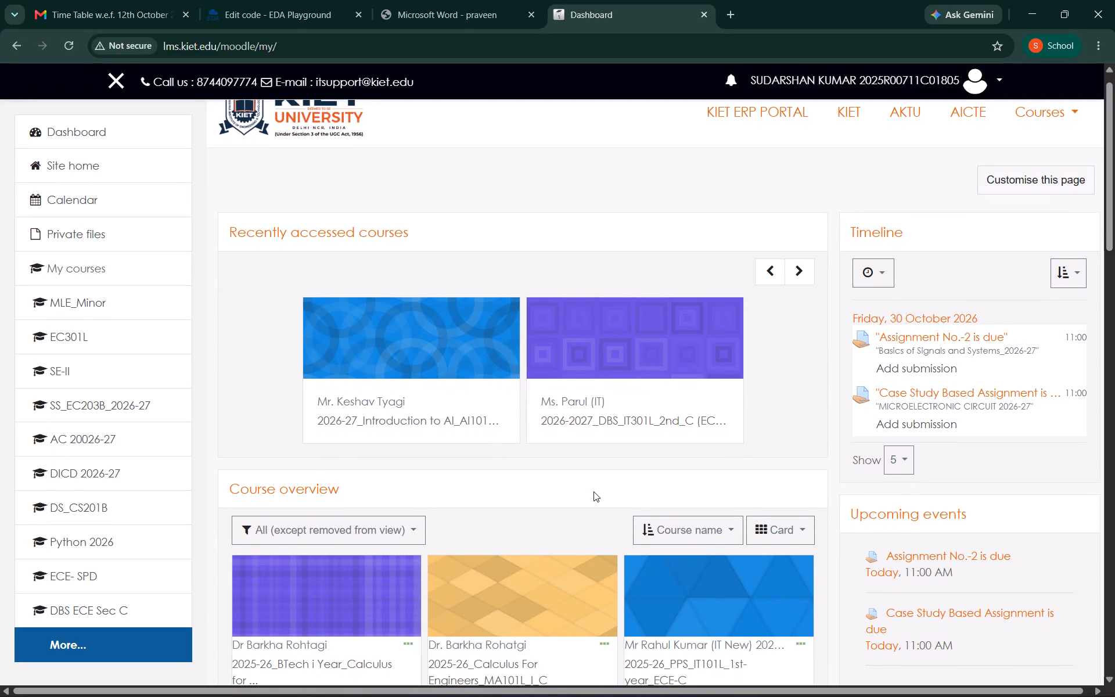
scroll(594, 491, right, 2)
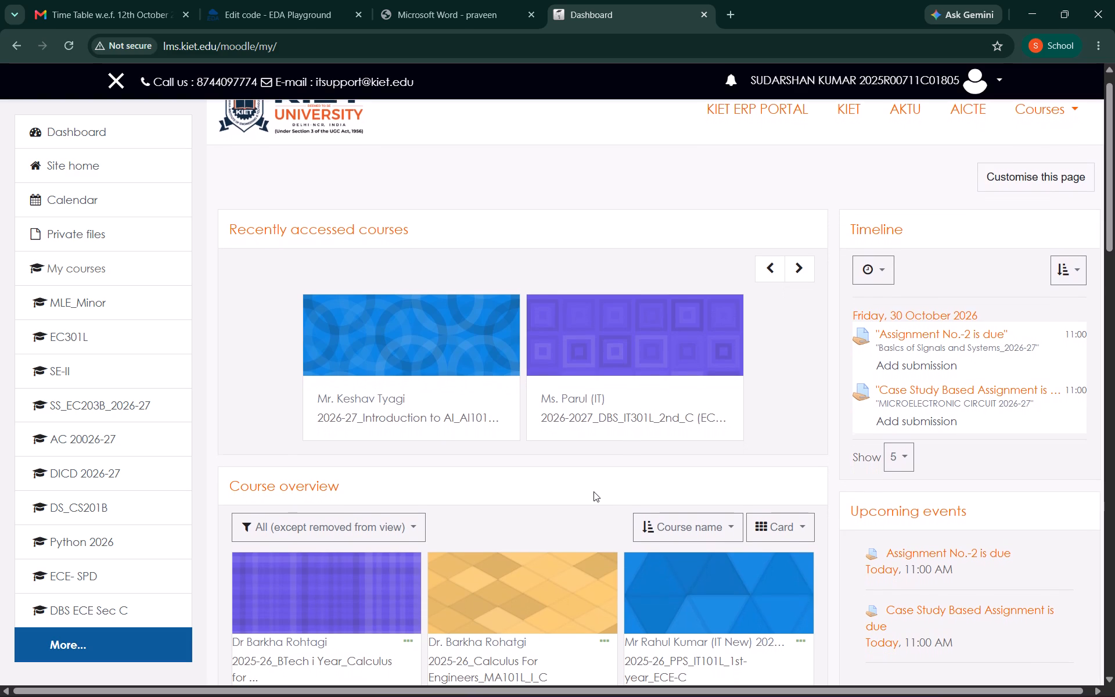
scroll(594, 491, right, 2)
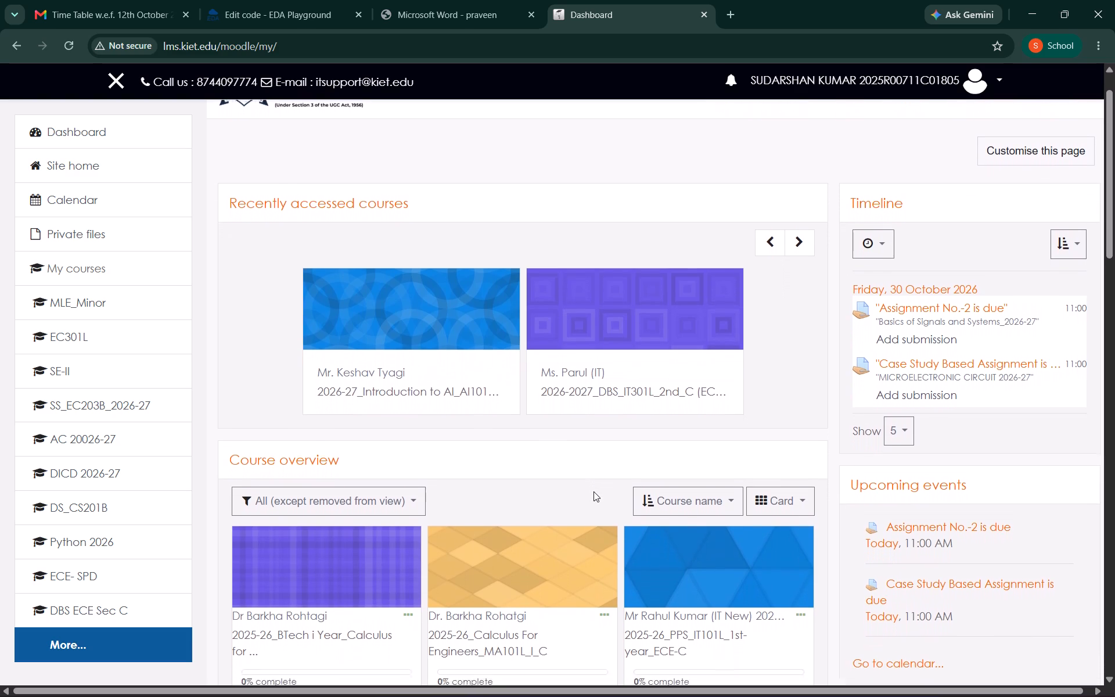
scroll(594, 491, right, 2)
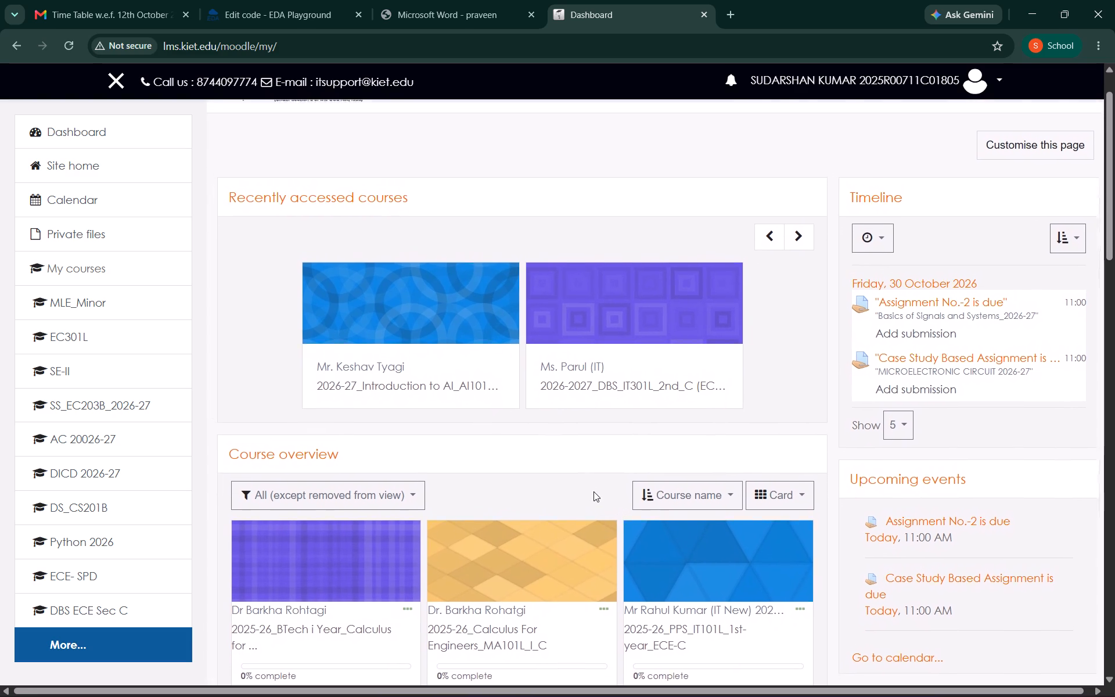
scroll(594, 491, right, 1)
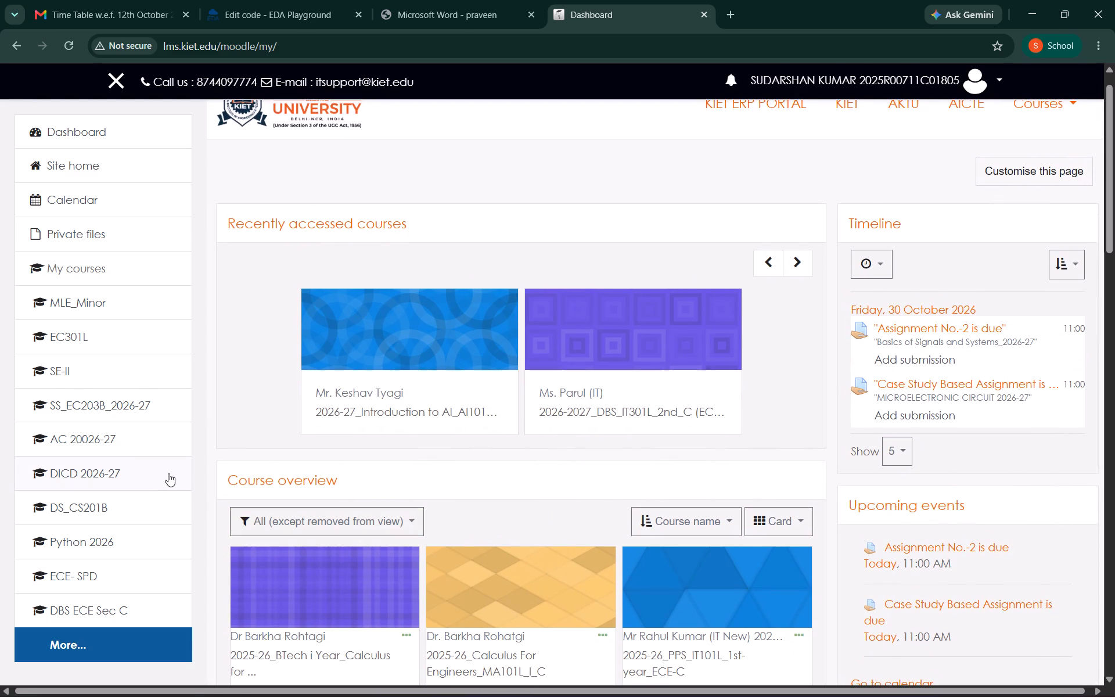
scroll(165, 470, right, 2)
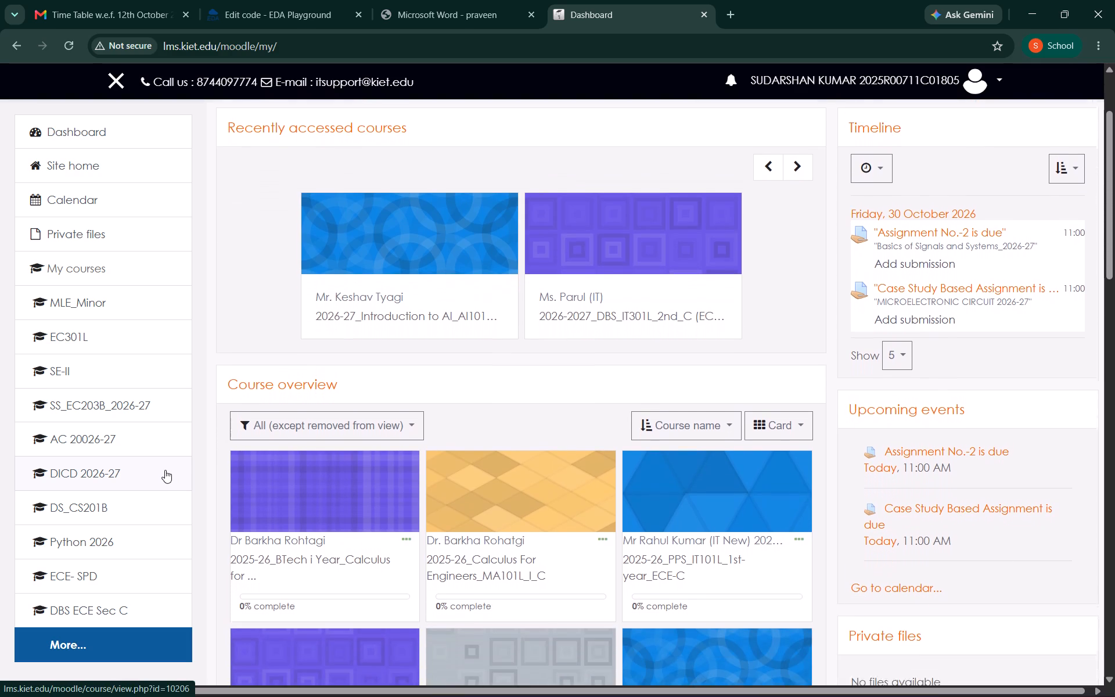
scroll(165, 470, right, 1)
scroll(165, 470, down, 3)
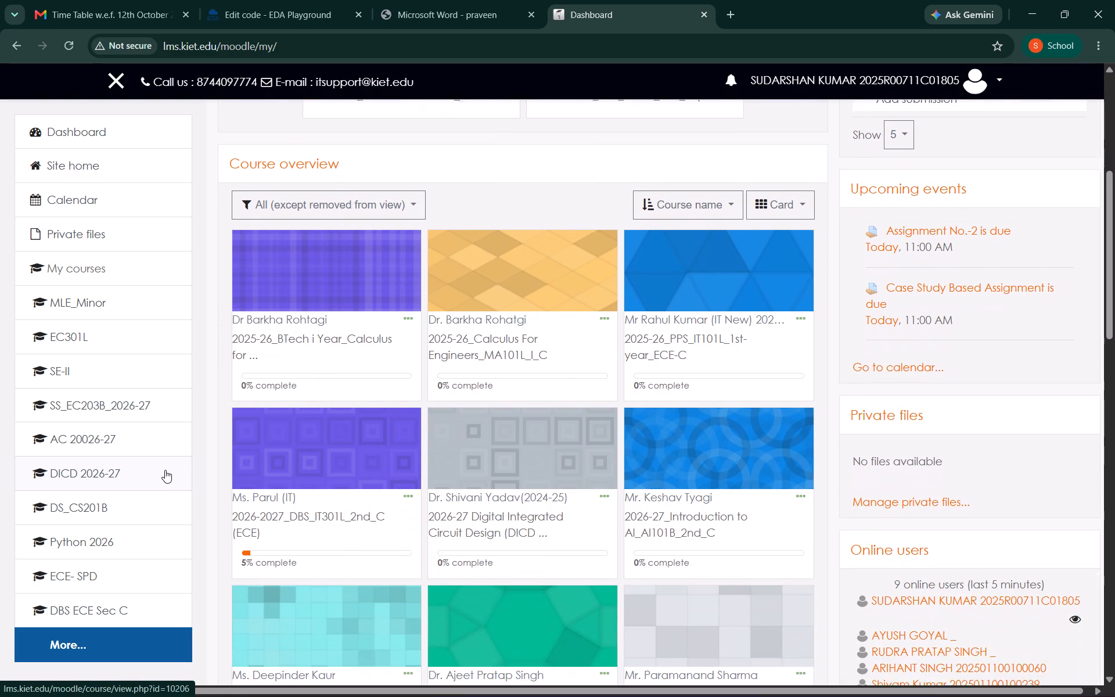
scroll(165, 470, down, 1)
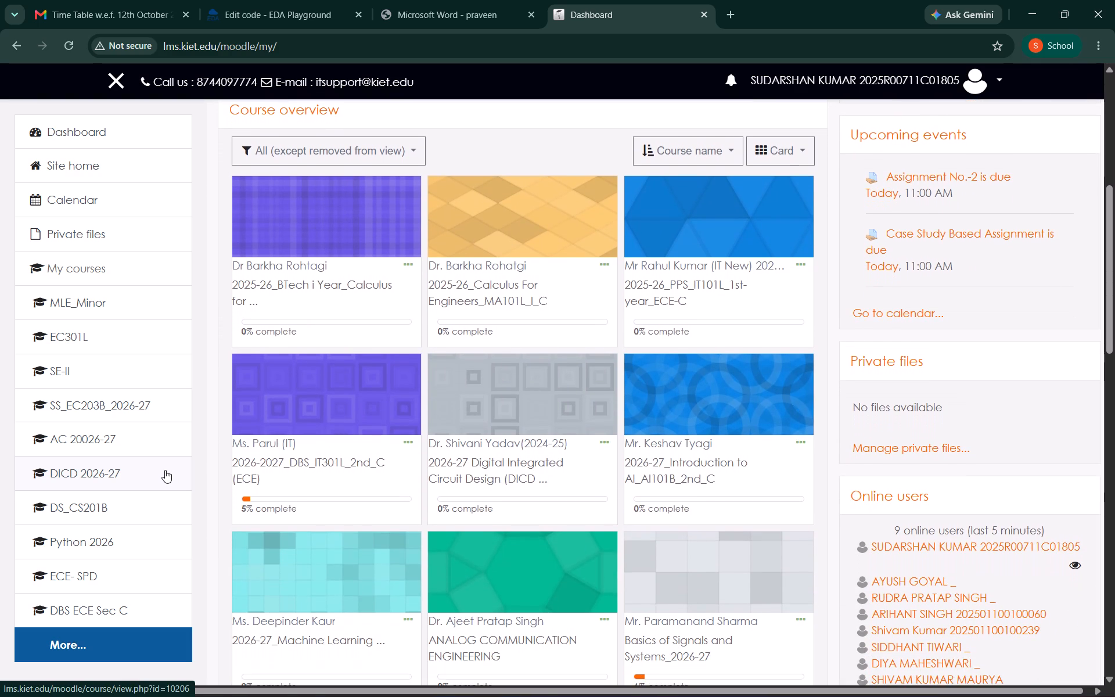
scroll(165, 470, down, 1)
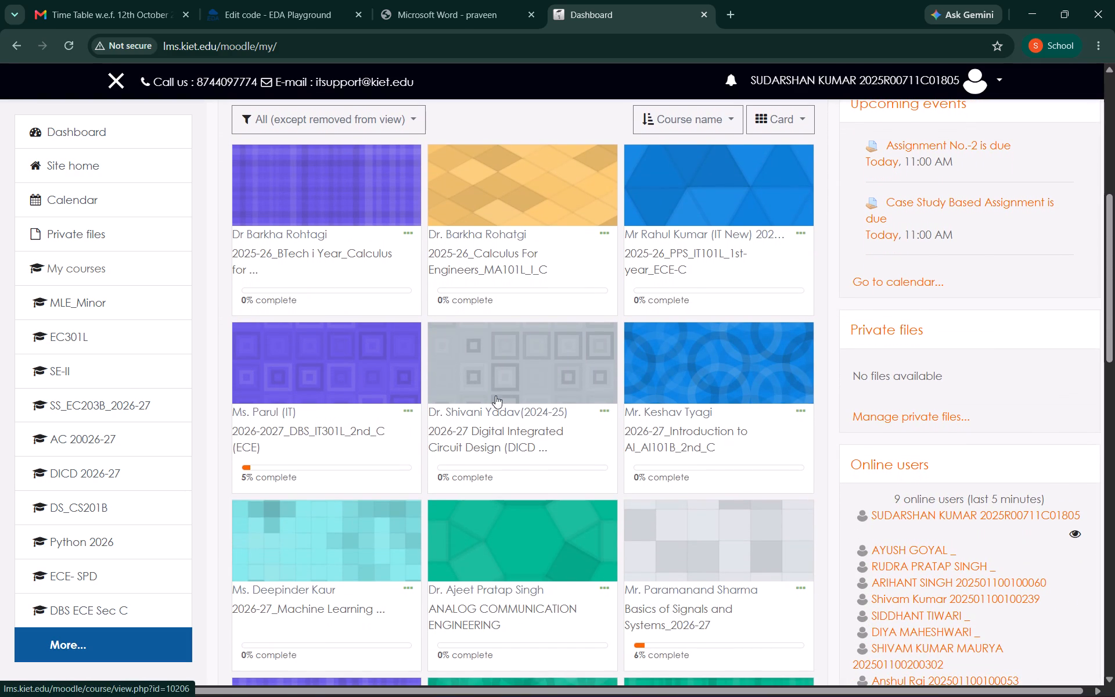
click(517, 383)
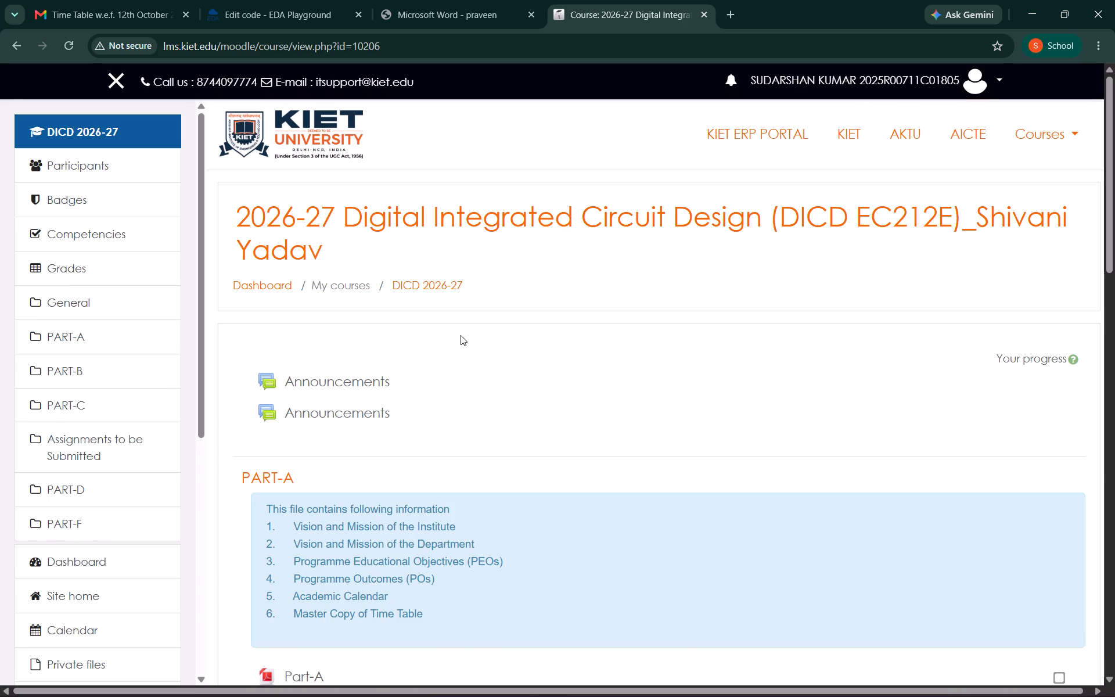
Open the Continuous Marks monitoring and Gradual Learner folder under PART-F of the DICD course.
scroll(526, 385, down, 1)
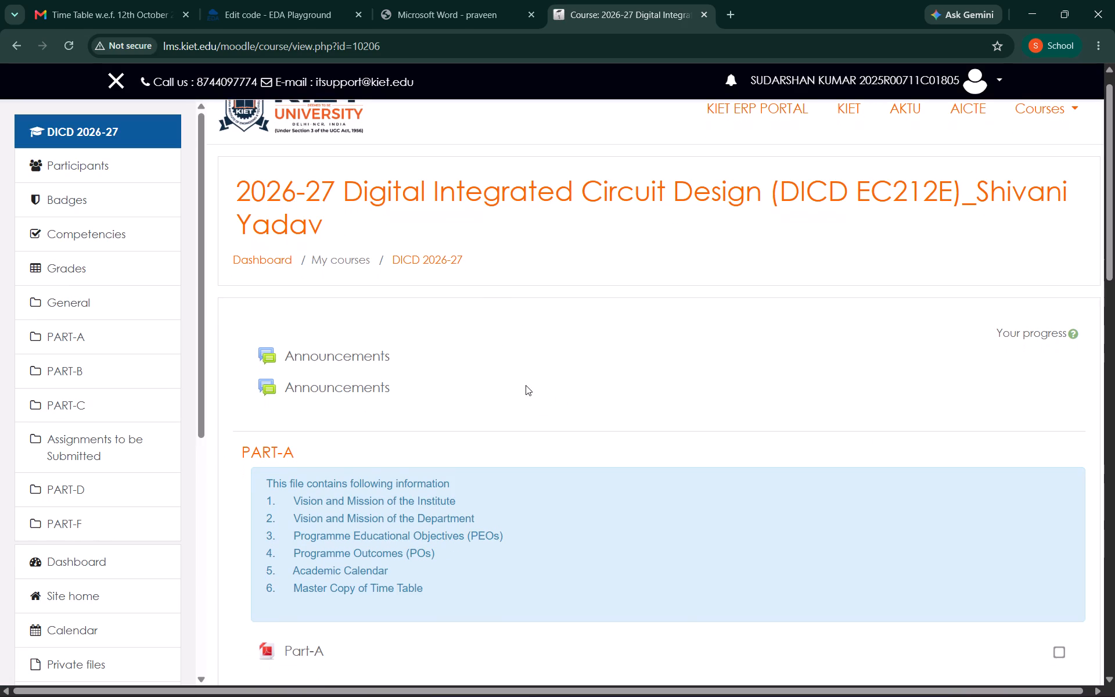
scroll(526, 385, down, 6)
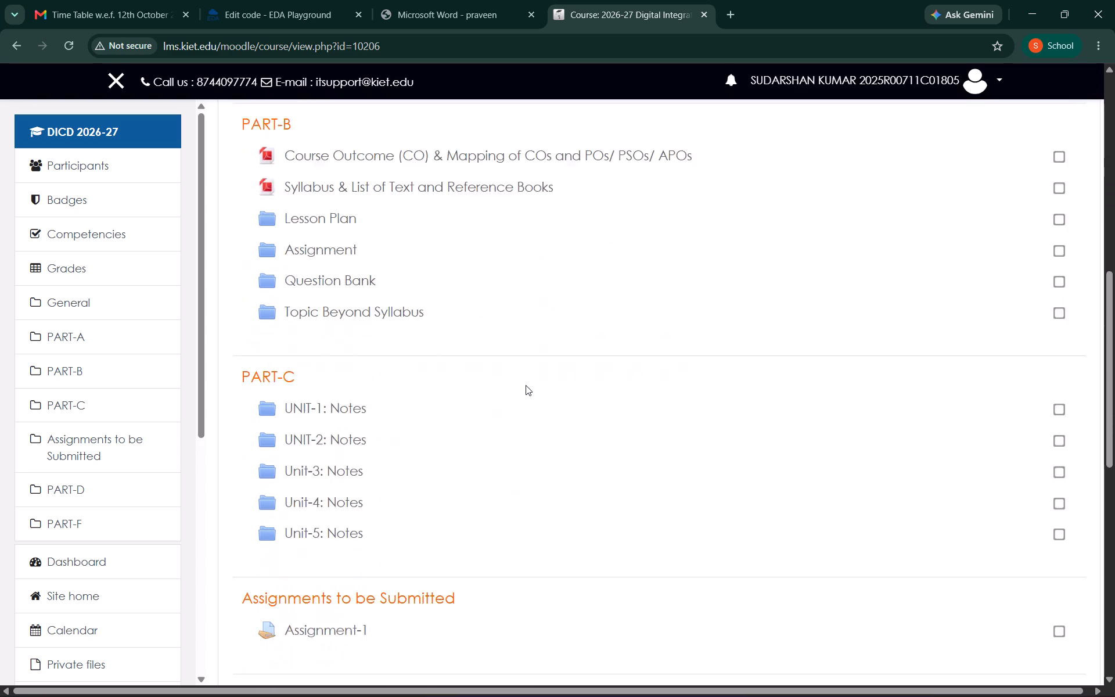
scroll(526, 385, down, 1)
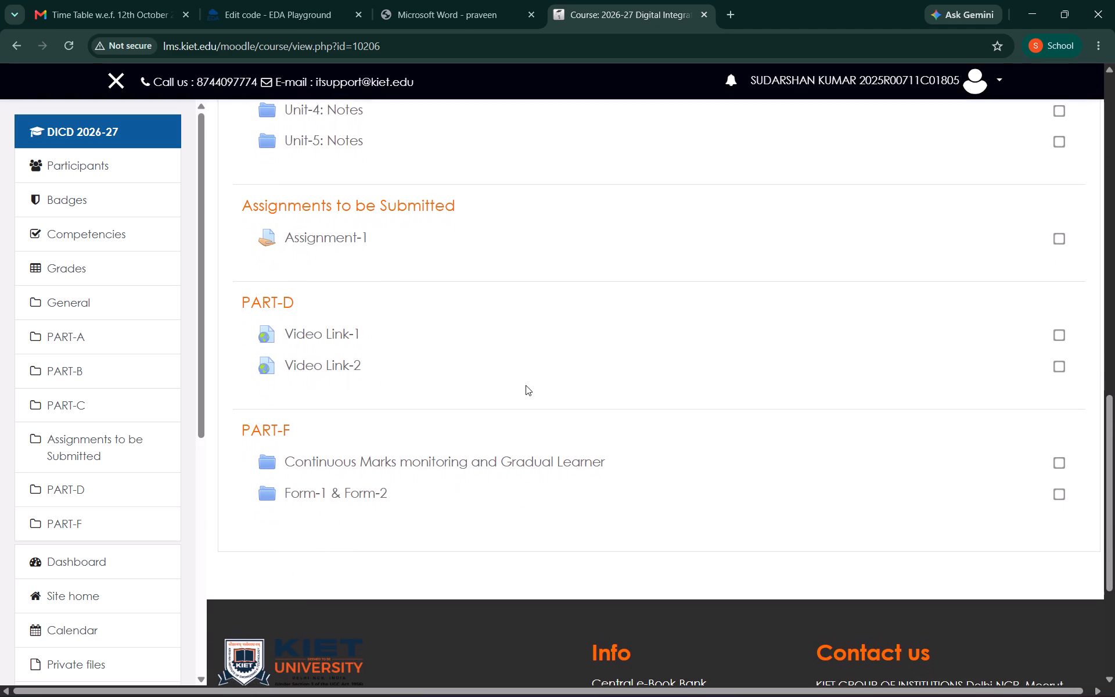
click(491, 457)
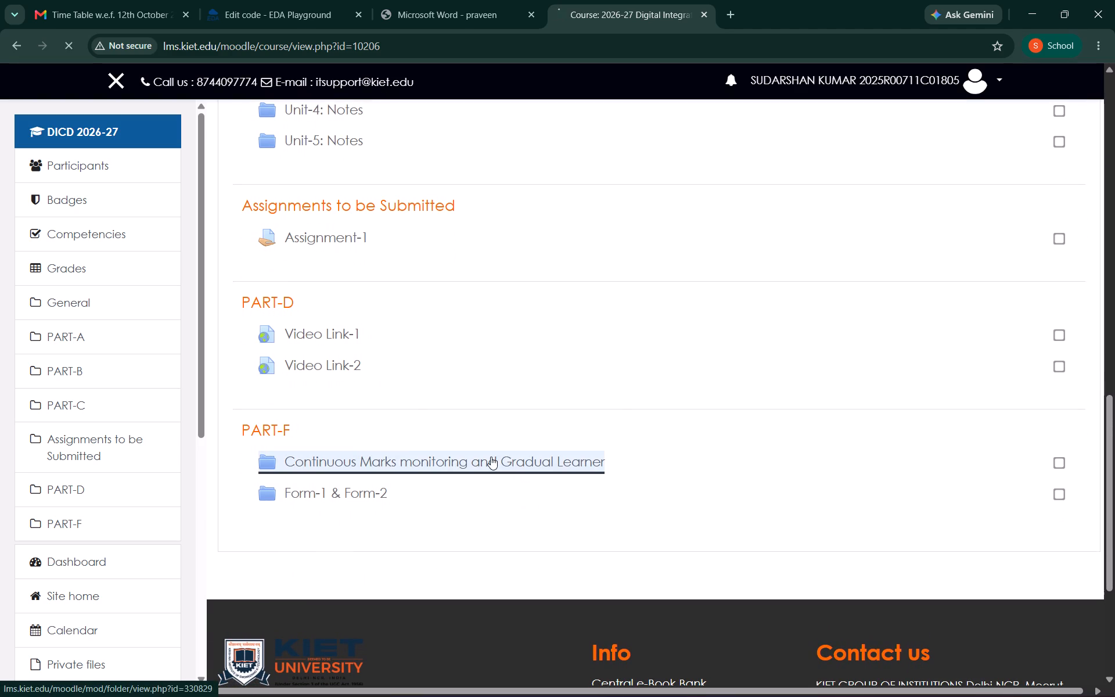
Download the spreadsheet 2nd year marks monitoring _B.xlsx and keep the file.
scroll(491, 457, down, 1)
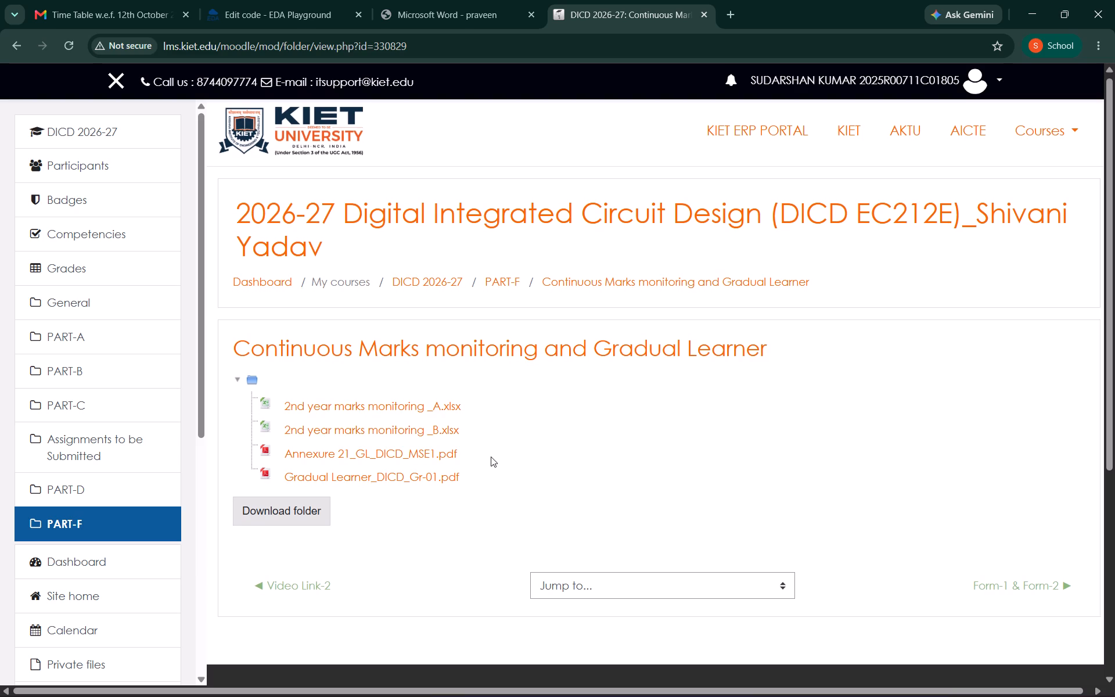
scroll(491, 457, down, 1)
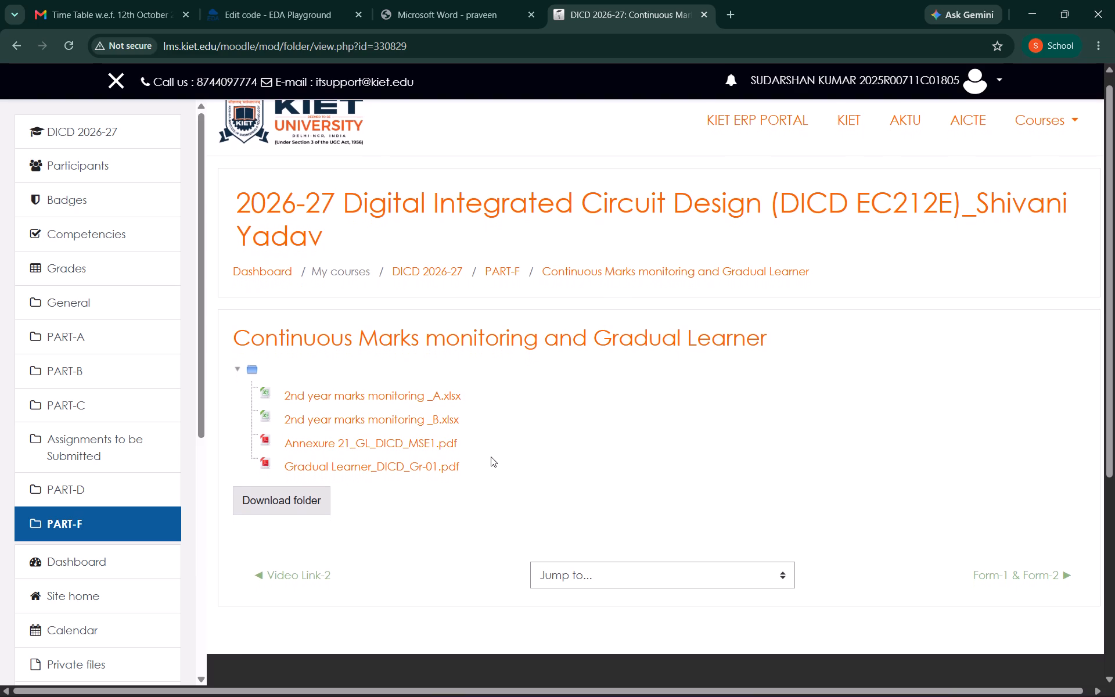
scroll(491, 457, down, 4)
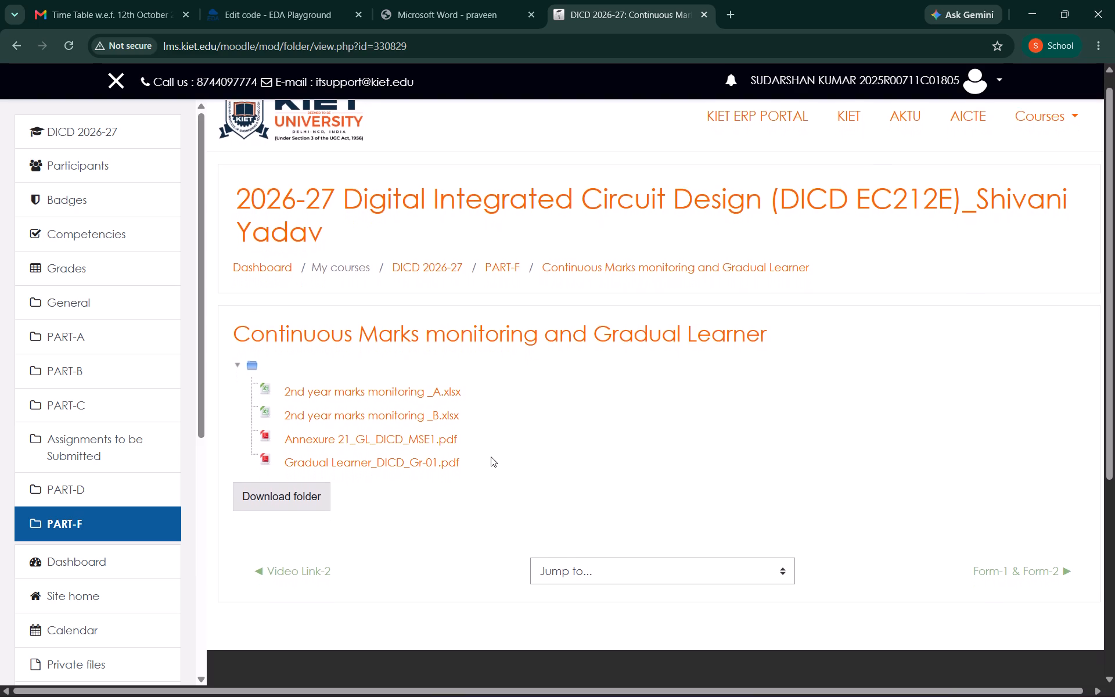
scroll(491, 457, down, 1)
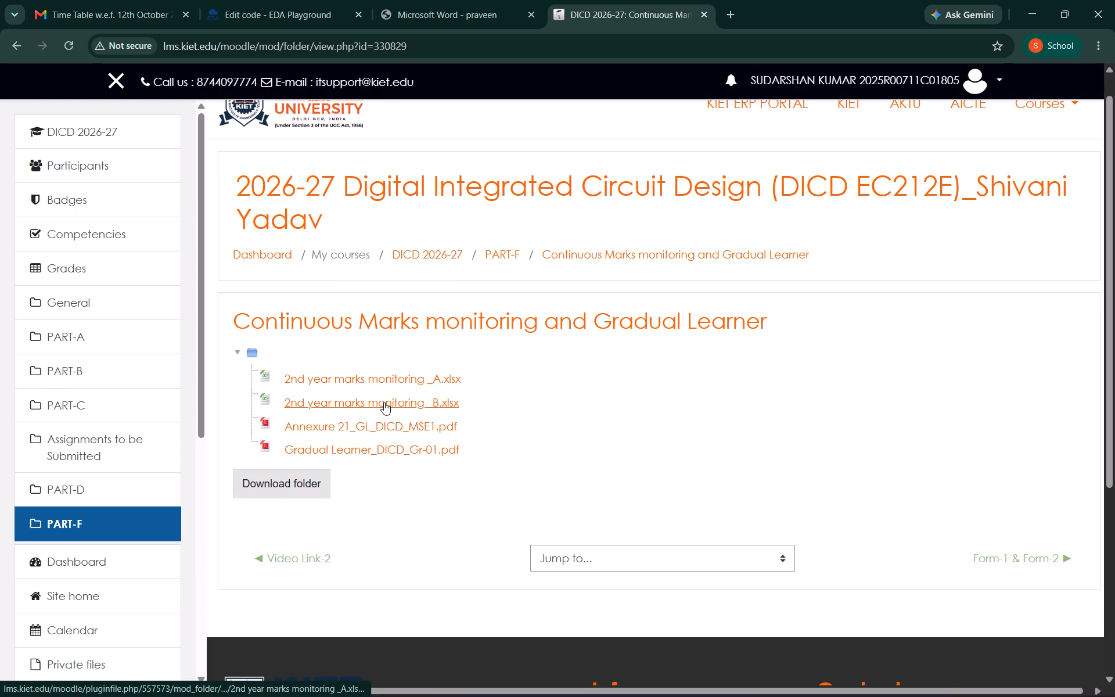
click(384, 402)
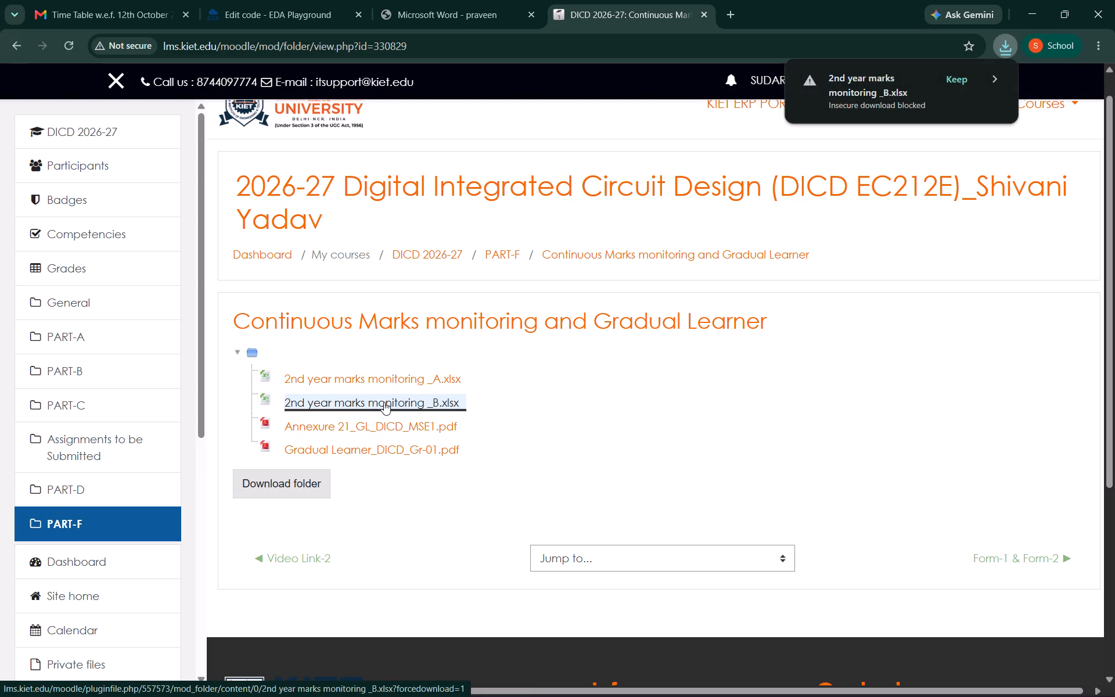
click(948, 82)
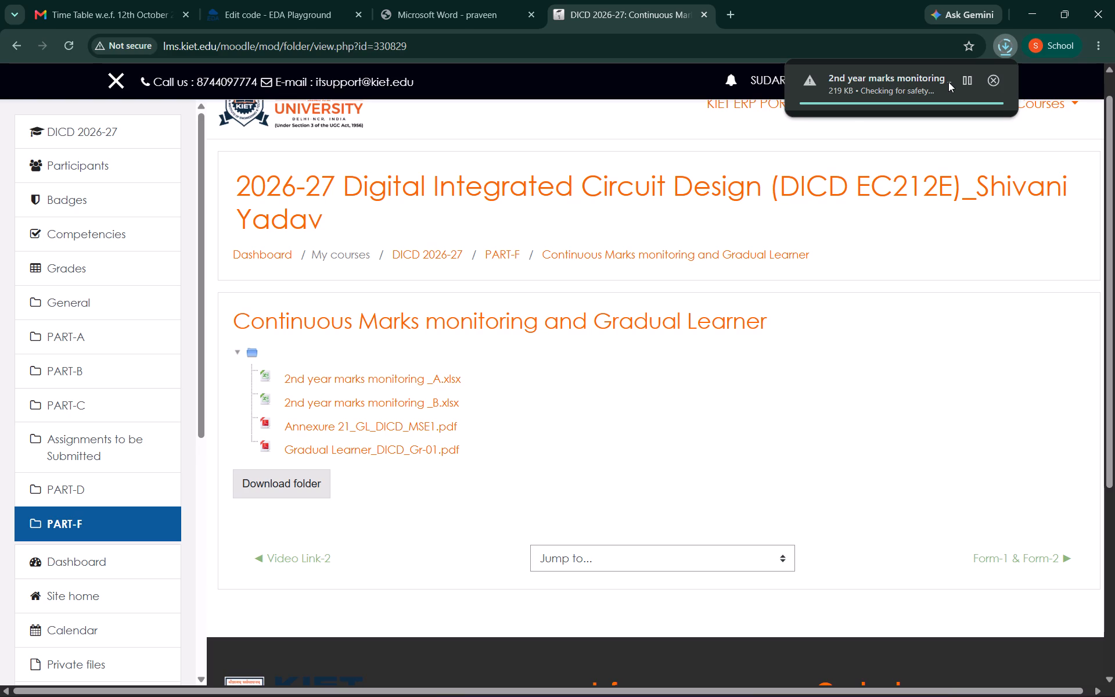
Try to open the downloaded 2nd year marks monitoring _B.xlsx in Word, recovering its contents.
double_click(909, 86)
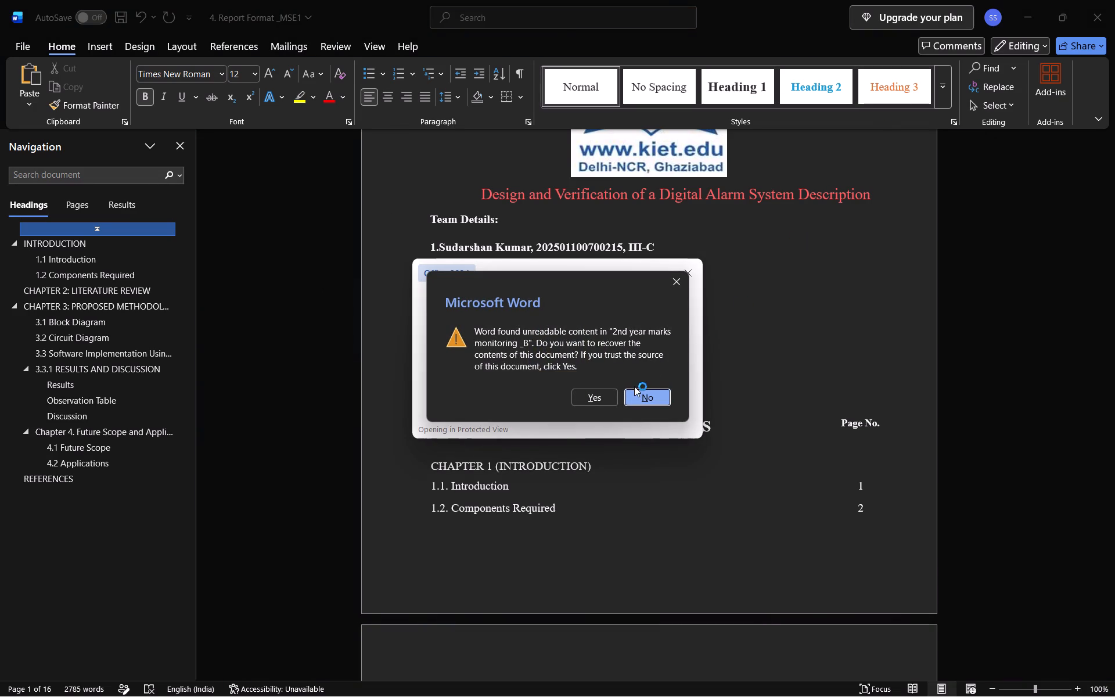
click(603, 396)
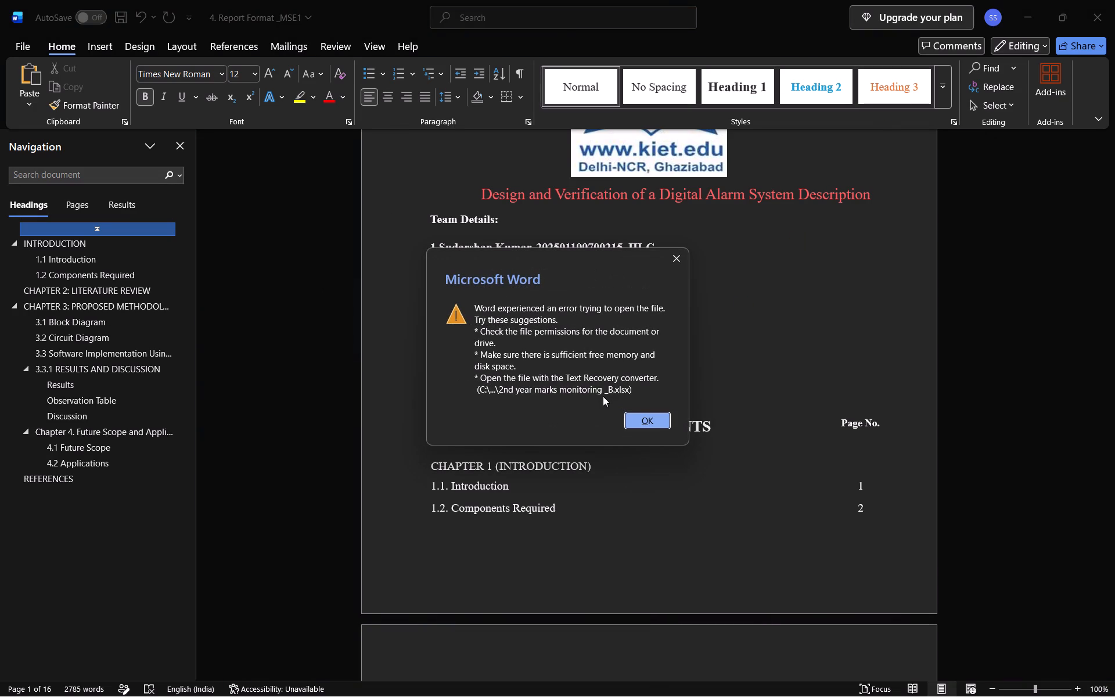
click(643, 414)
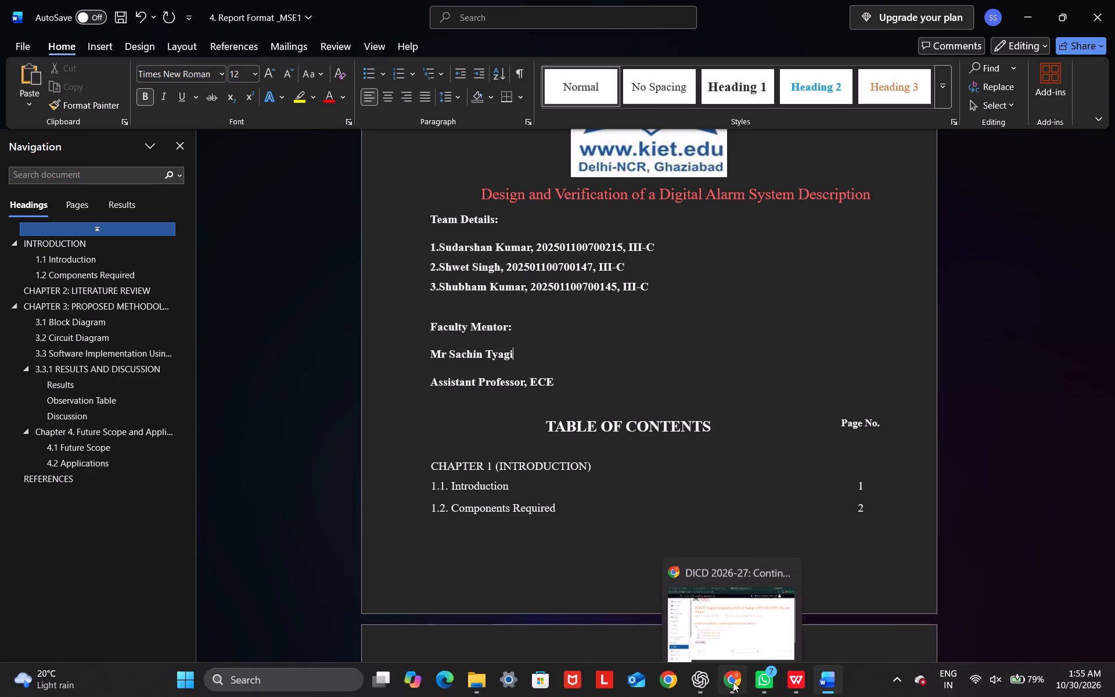
Switch back to Chrome and look over the files in the Continuous Marks monitoring and Gradual Learner folder.
click(733, 682)
click(582, 466)
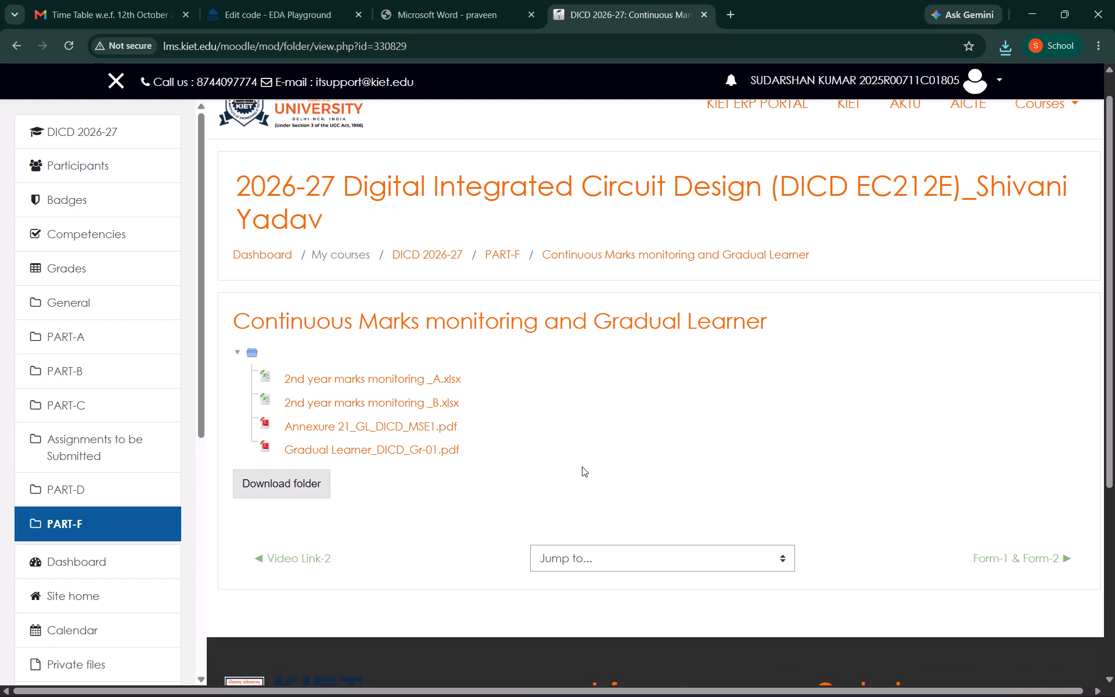
scroll(582, 466, up, 3)
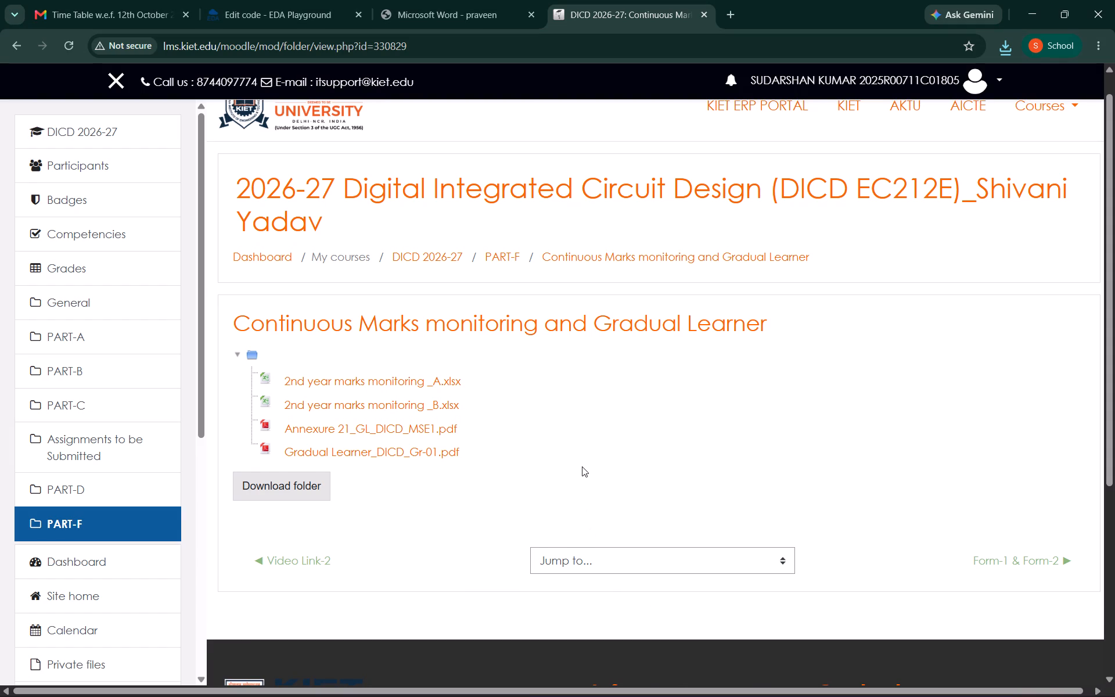
scroll(582, 466, down, 2)
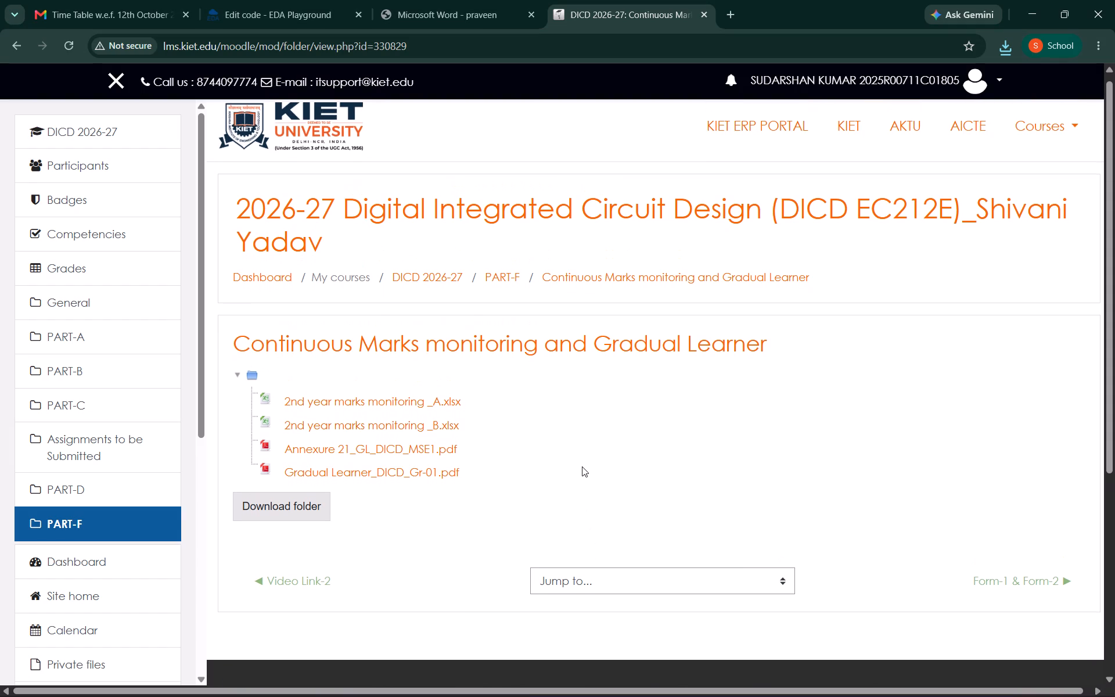
scroll(582, 466, down, 3)
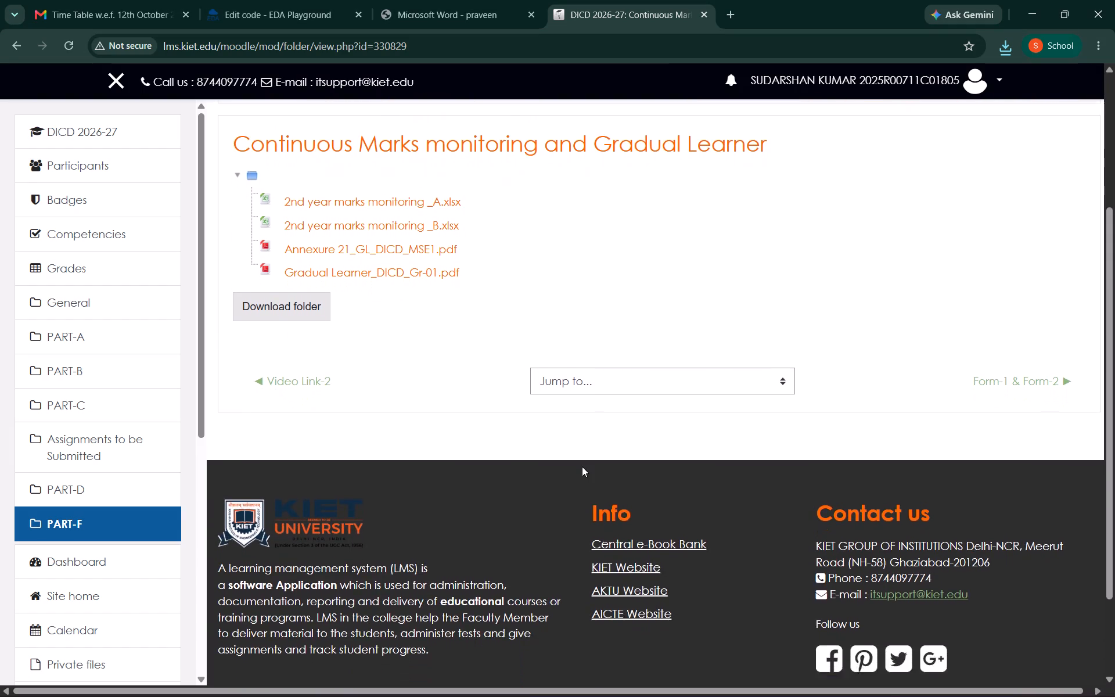
scroll(582, 466, down, 2)
scroll(582, 466, up, 1)
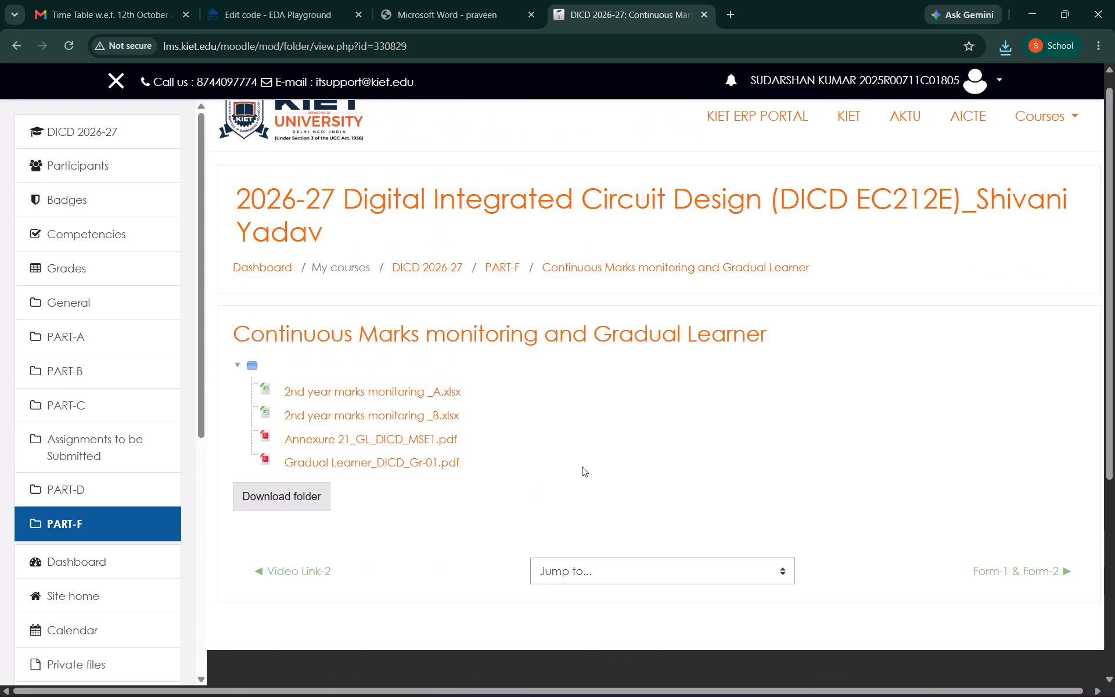
scroll(481, 267, right, 1)
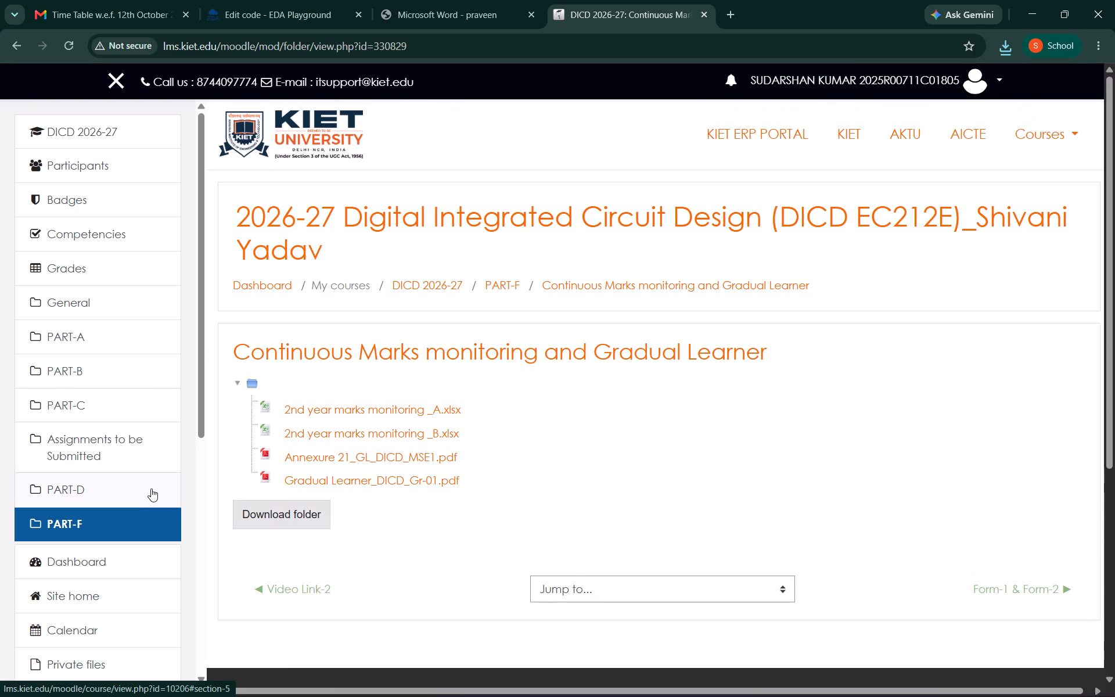
Return to the DICD course page and check the faculty member's name in the course title.
click(151, 488)
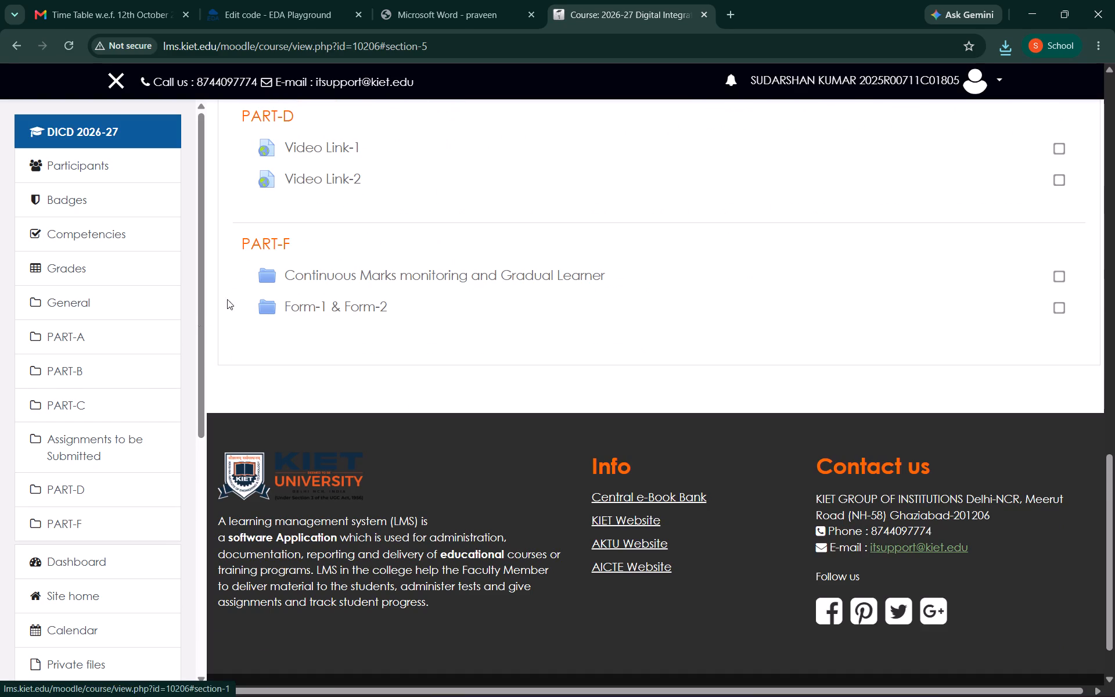
scroll(280, 197, up, 6)
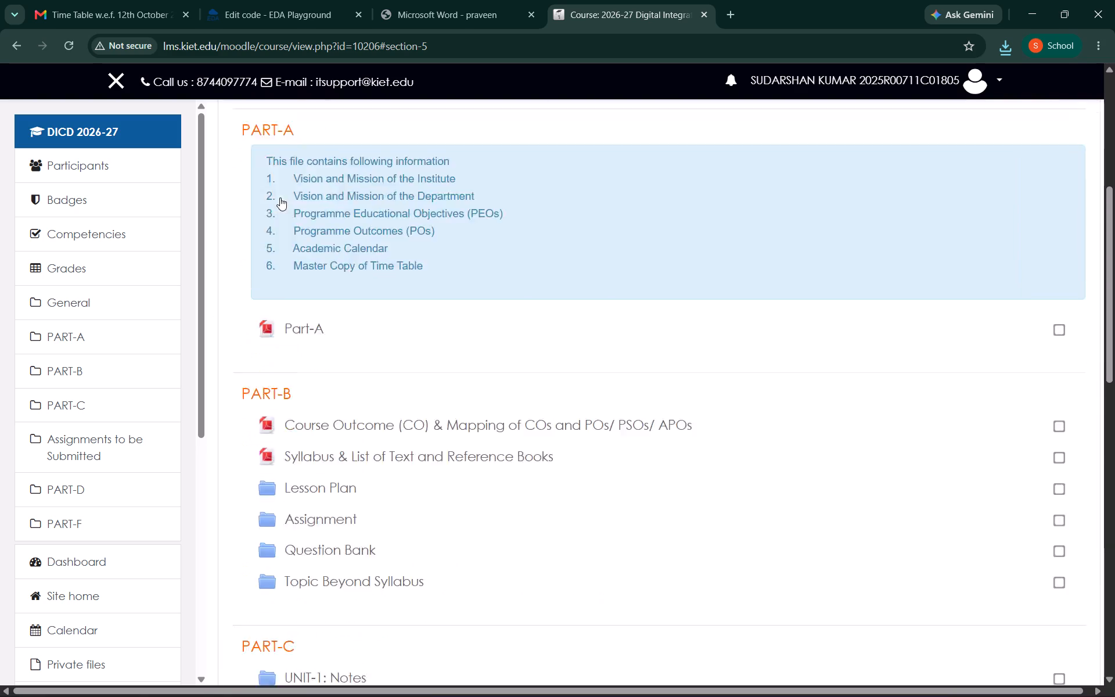
scroll(280, 197, up, 2)
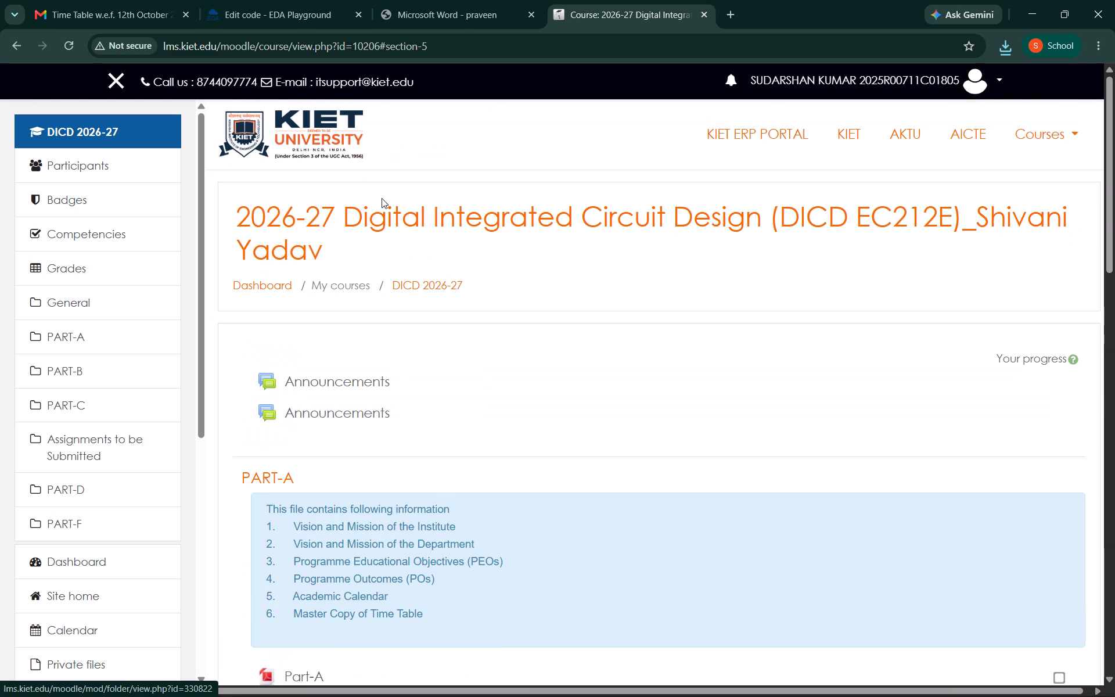
drag(975, 218, 991, 243)
click(888, 280)
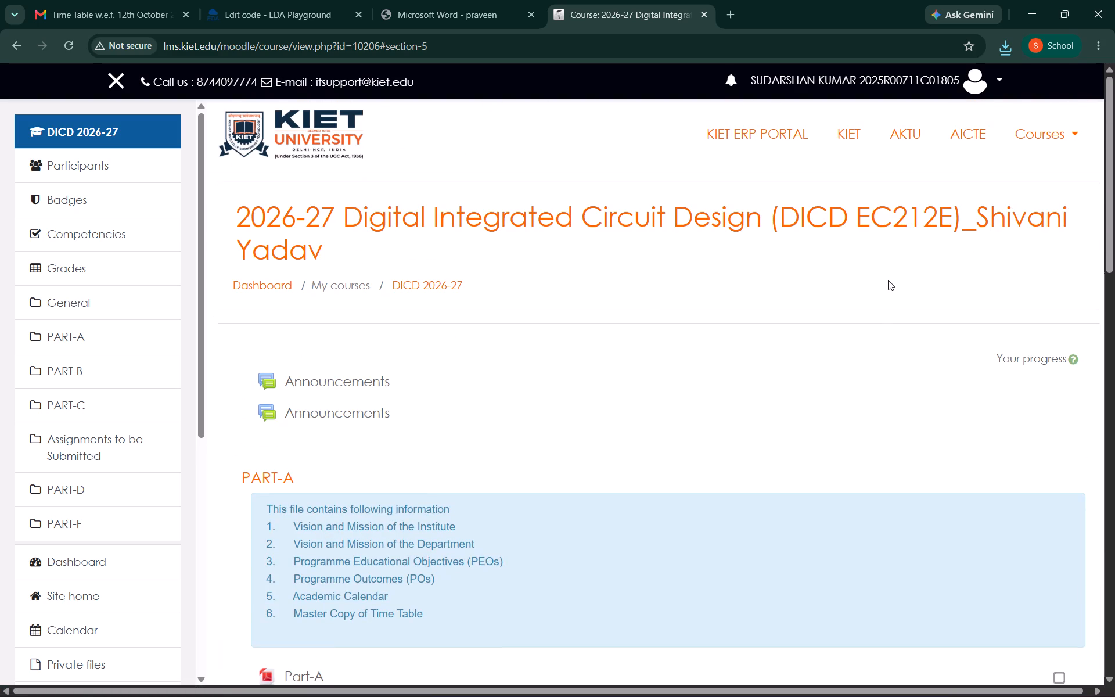
Look through the DICD 2026-27 course page sections and the course list on the LMS.
scroll(635, 303, up, 1)
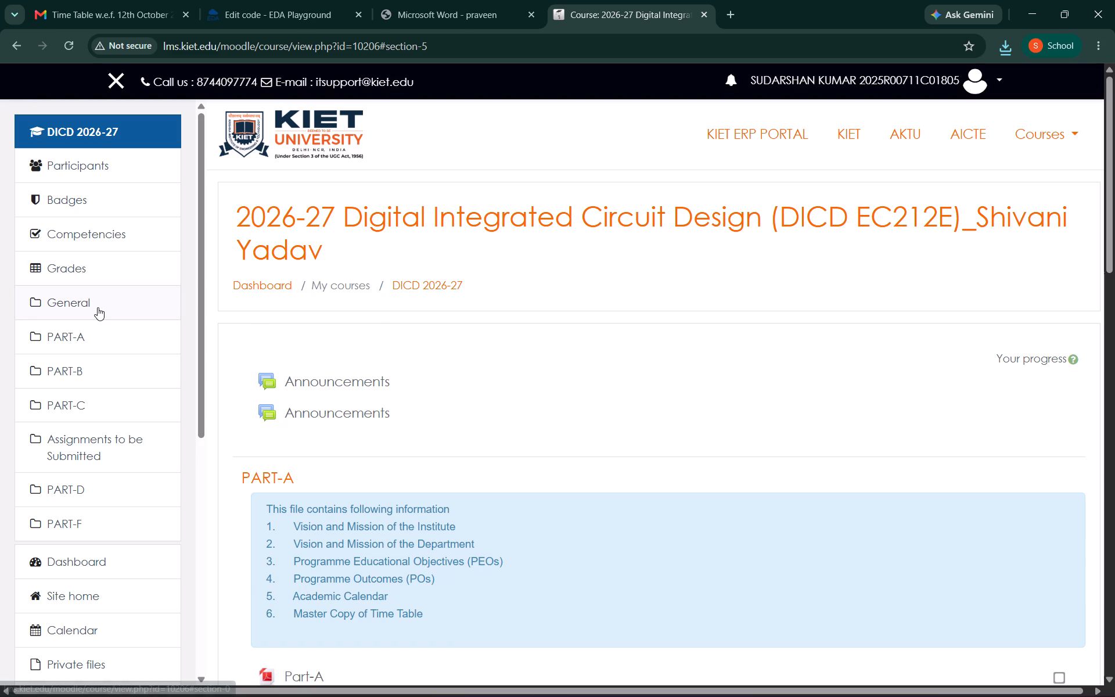
scroll(98, 307, up, 3)
scroll(98, 307, down, 6)
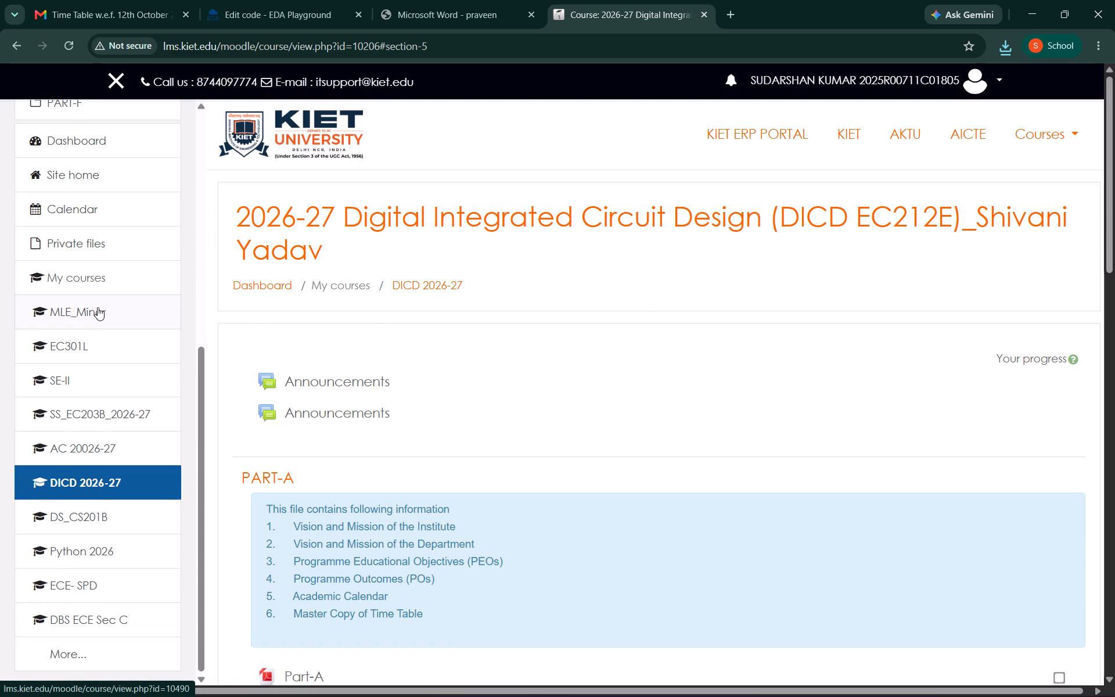
scroll(98, 307, down, 2)
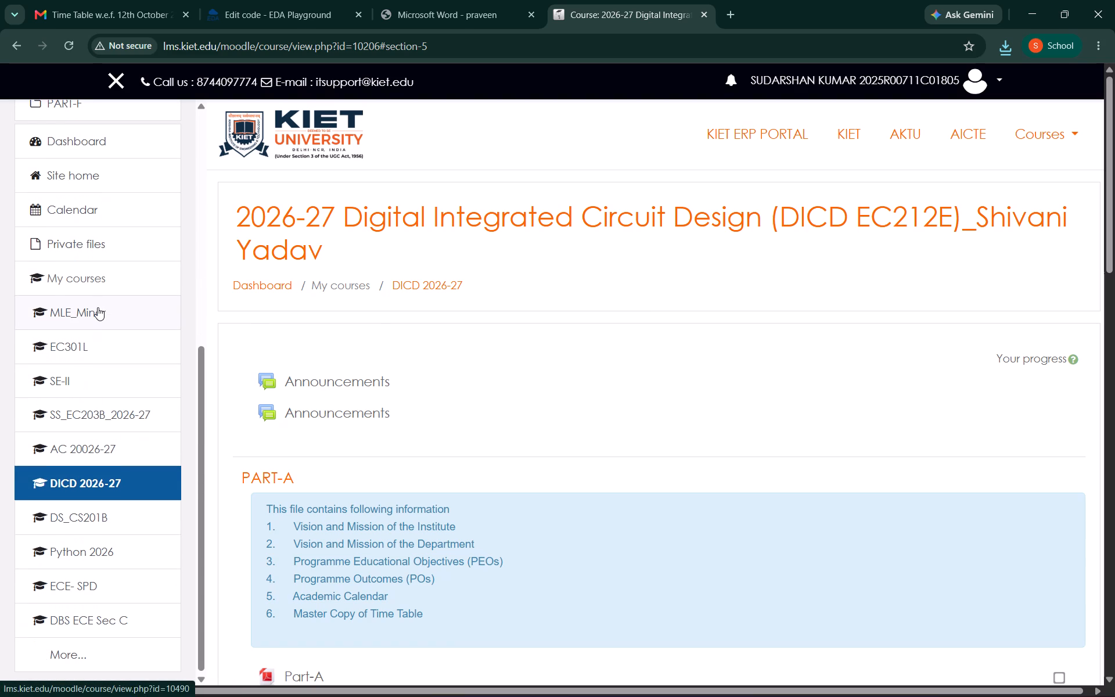
scroll(333, 447, down, 4)
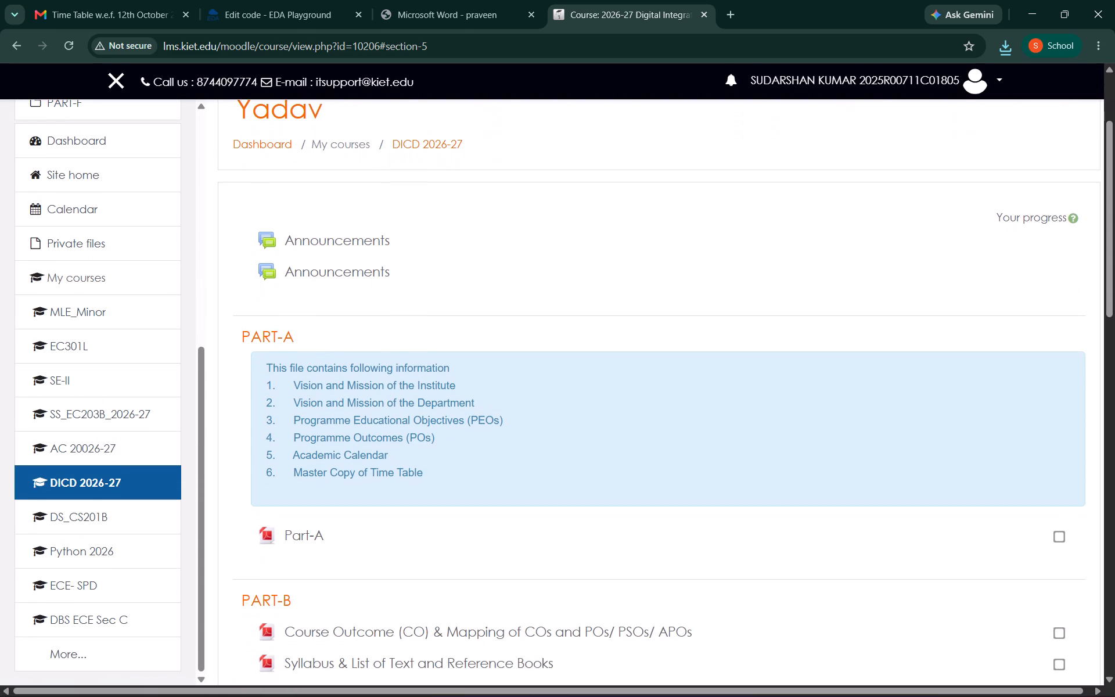
scroll(333, 447, down, 4)
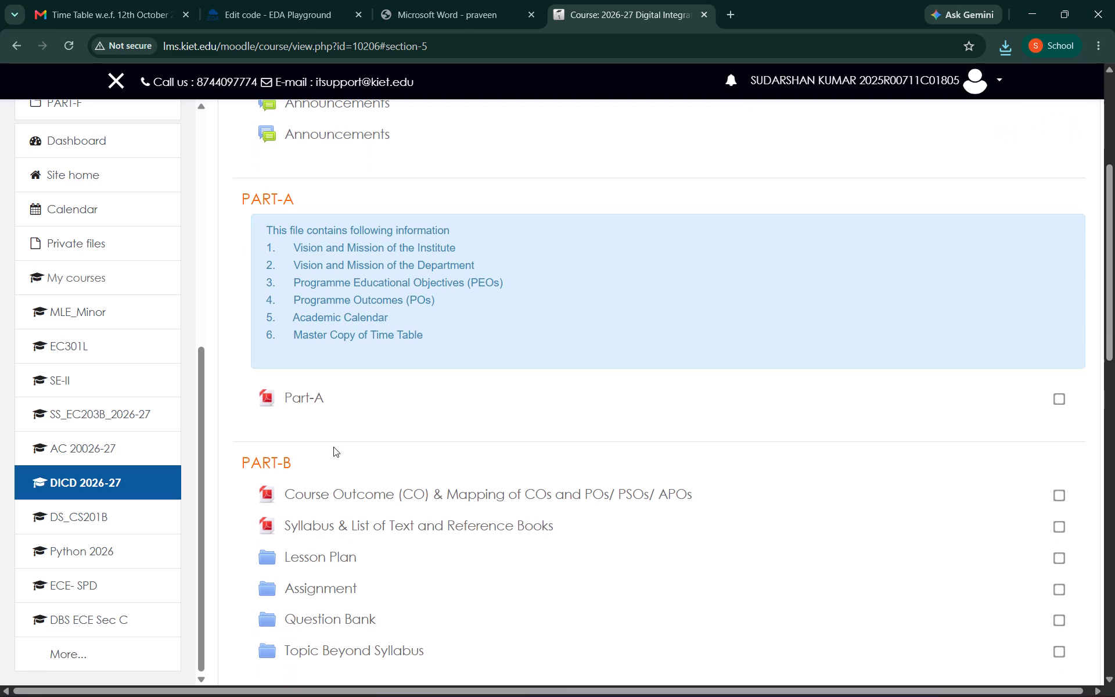
scroll(333, 447, down, 5)
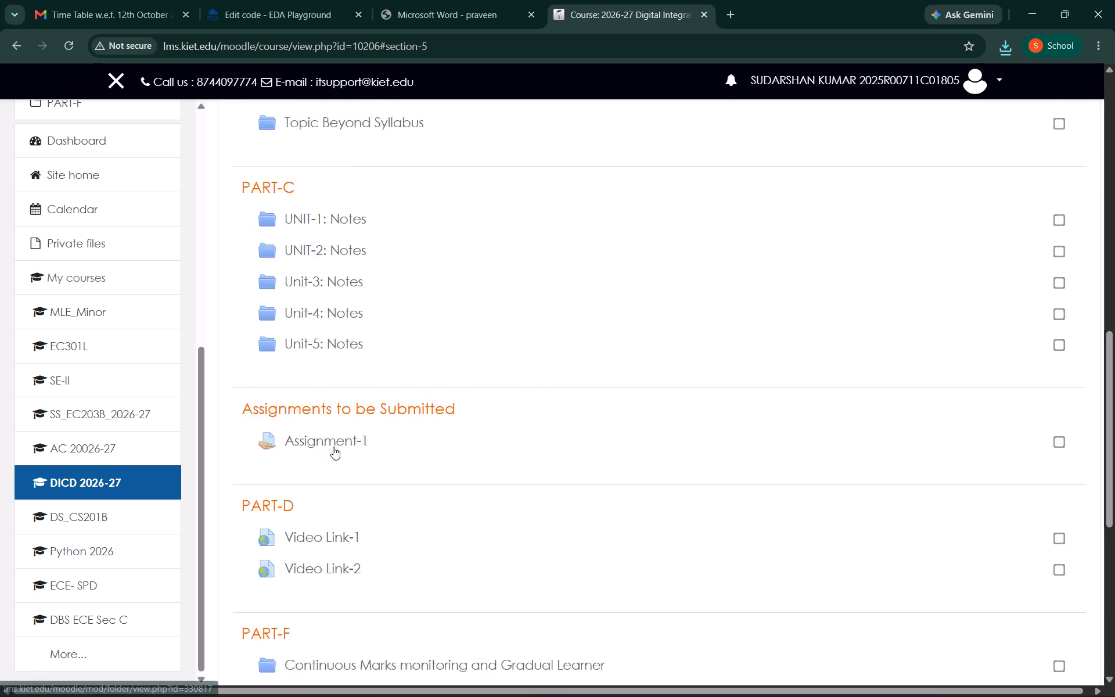
scroll(333, 447, down, 3)
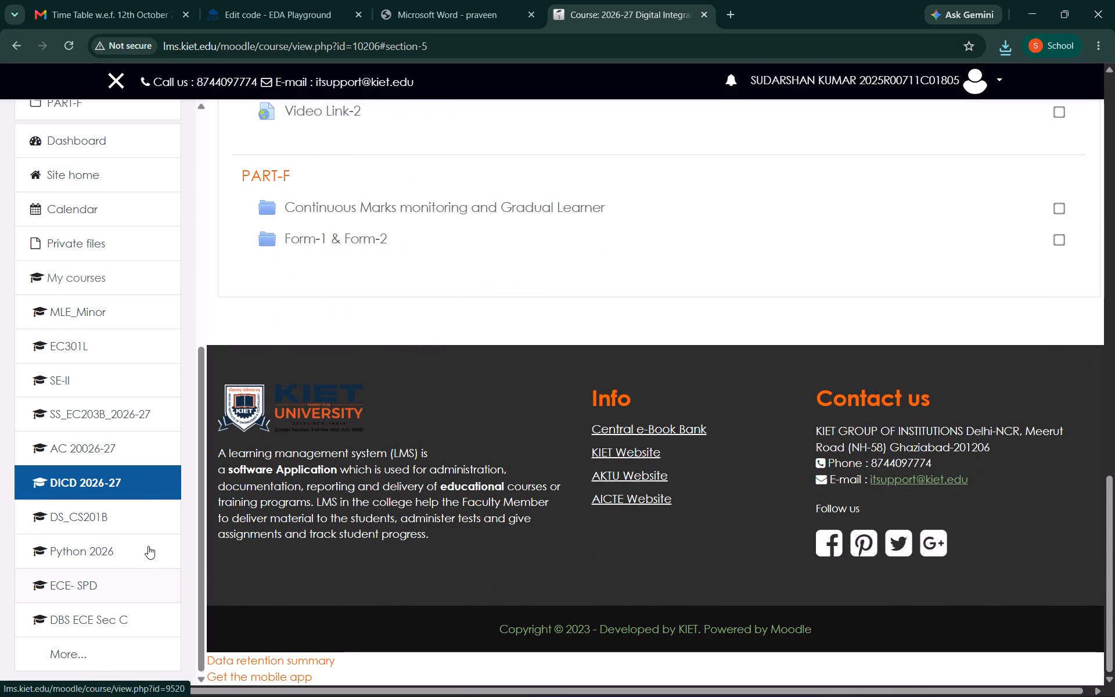
Return from the DICD 2026-27 course to the LMS dashboard and log out of the account.
click(136, 471)
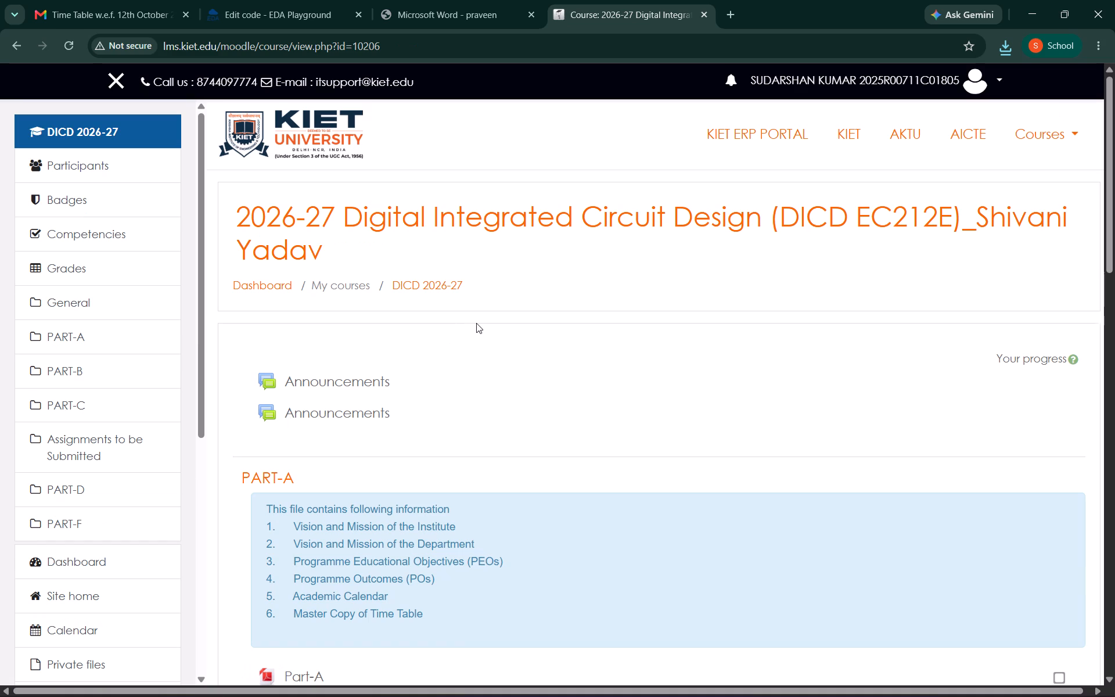
click(332, 284)
click(279, 291)
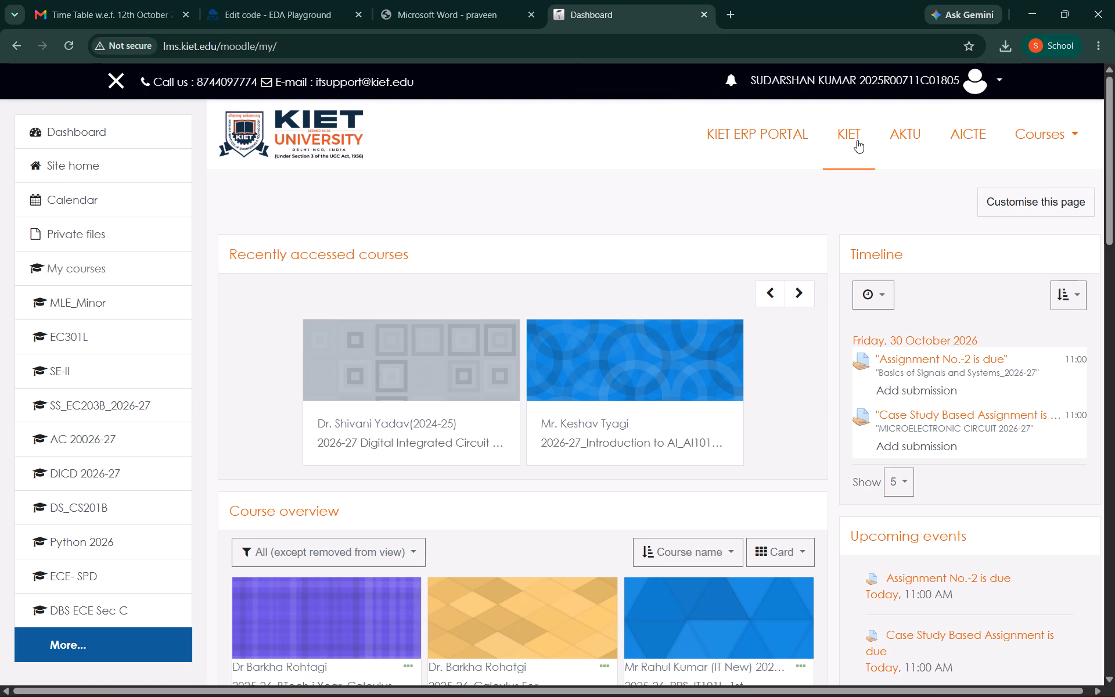
click(999, 76)
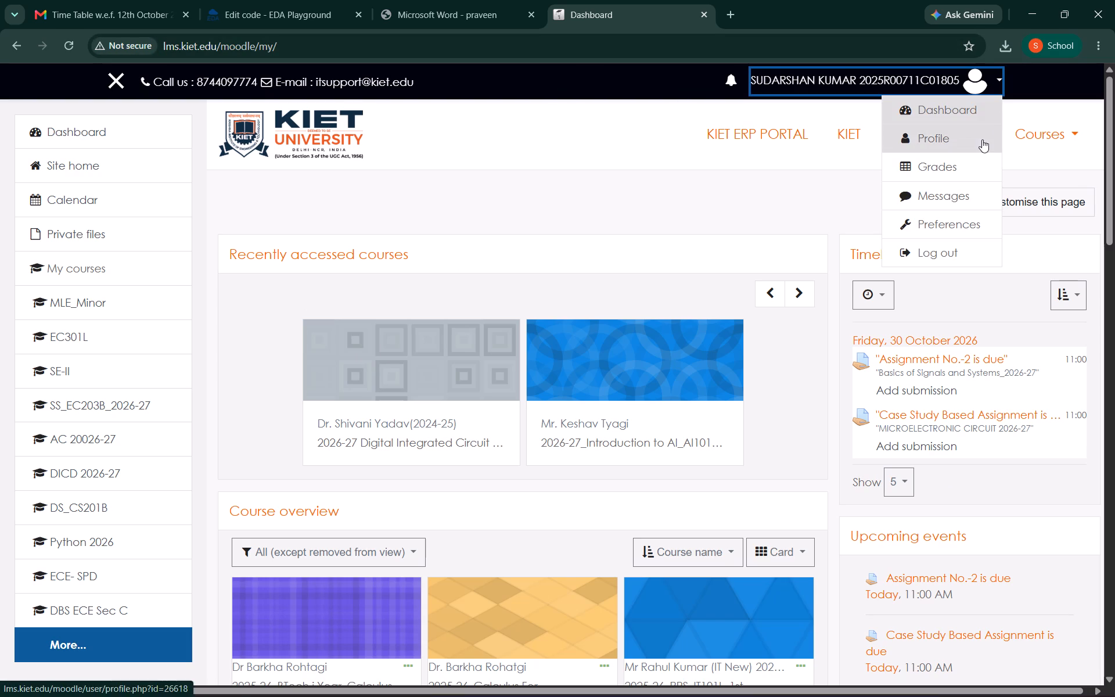
click(961, 245)
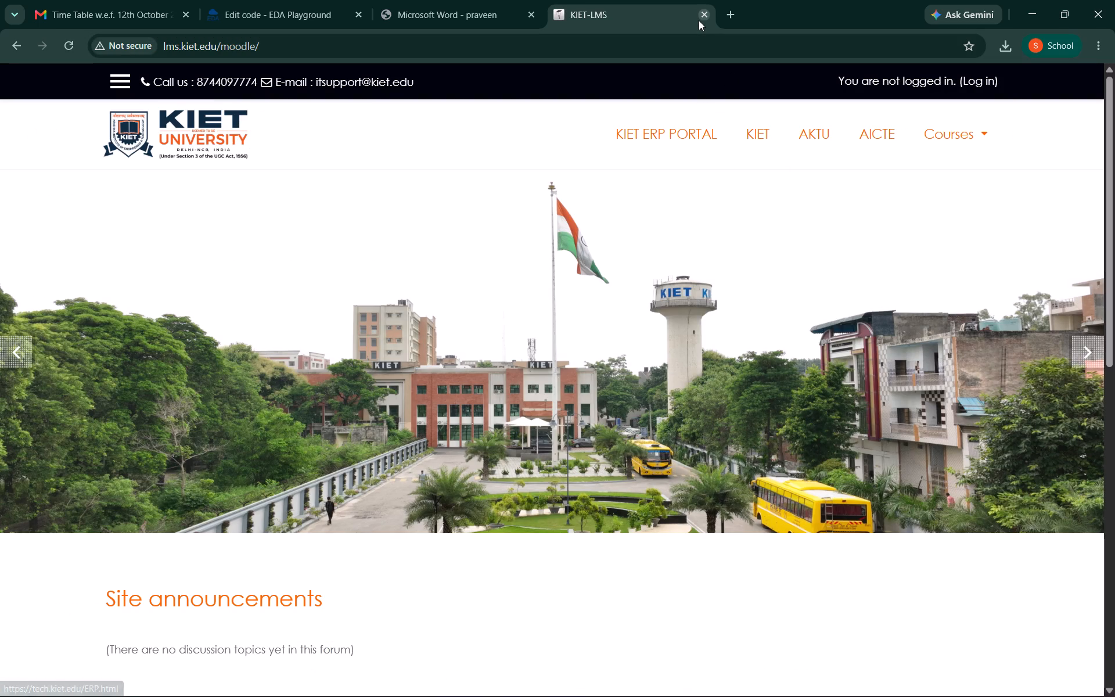
Close the KIET-LMS page.
click(699, 20)
Search Google for the DICD faculty member's name with "kiet", check the designation and department, and close the search page.
click(562, 8)
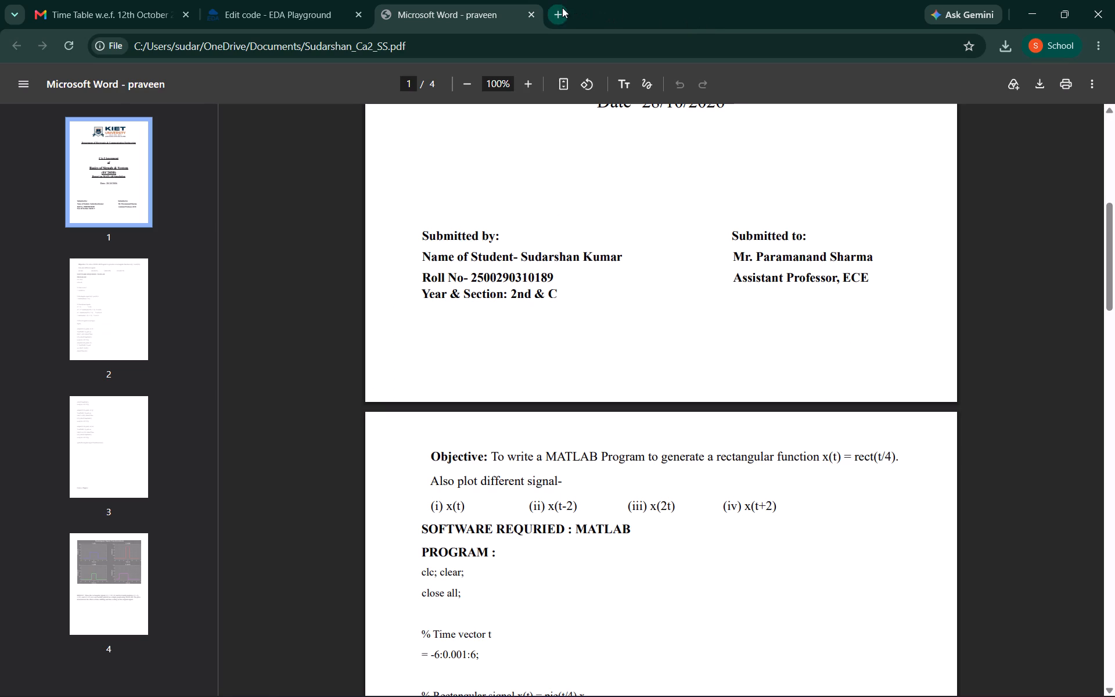
click(461, 291)
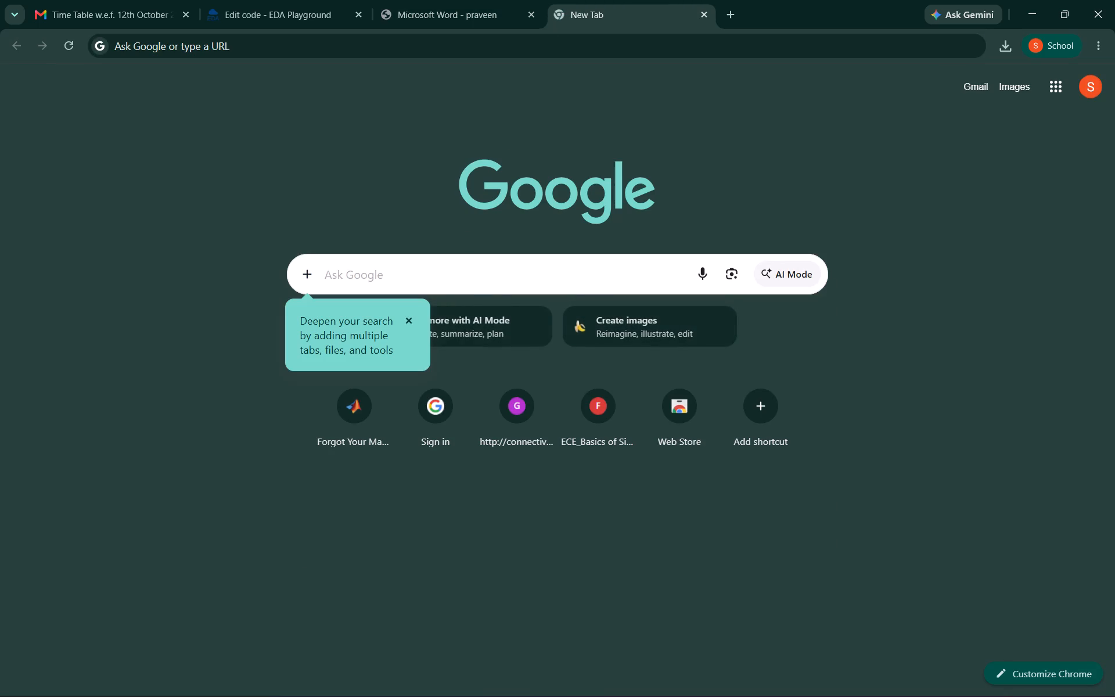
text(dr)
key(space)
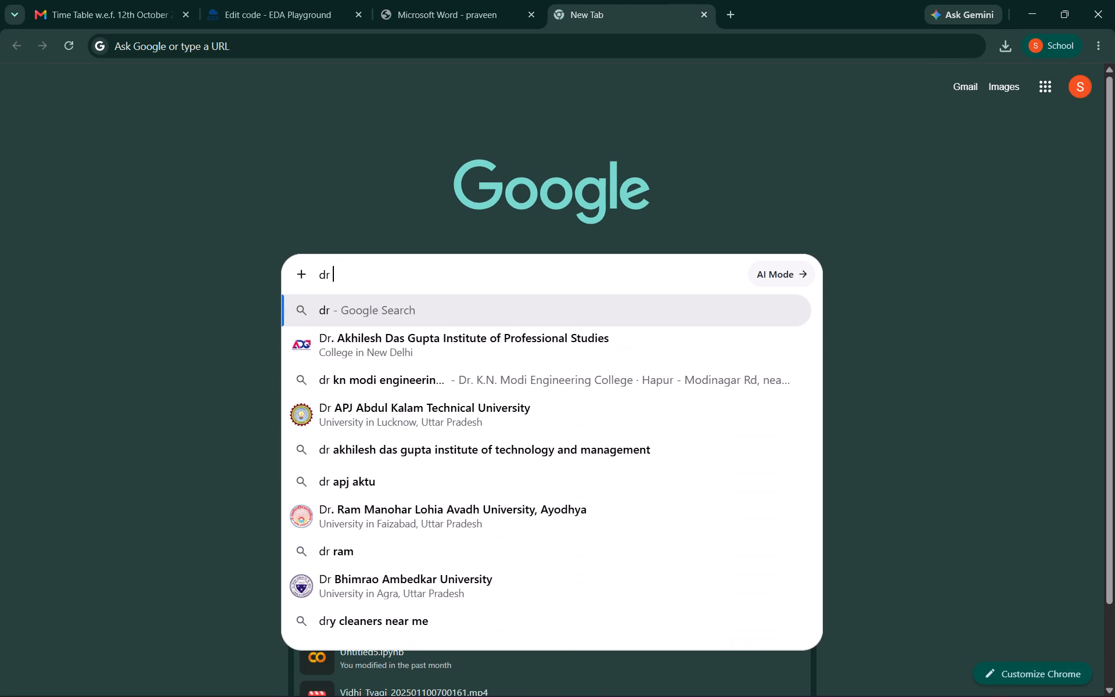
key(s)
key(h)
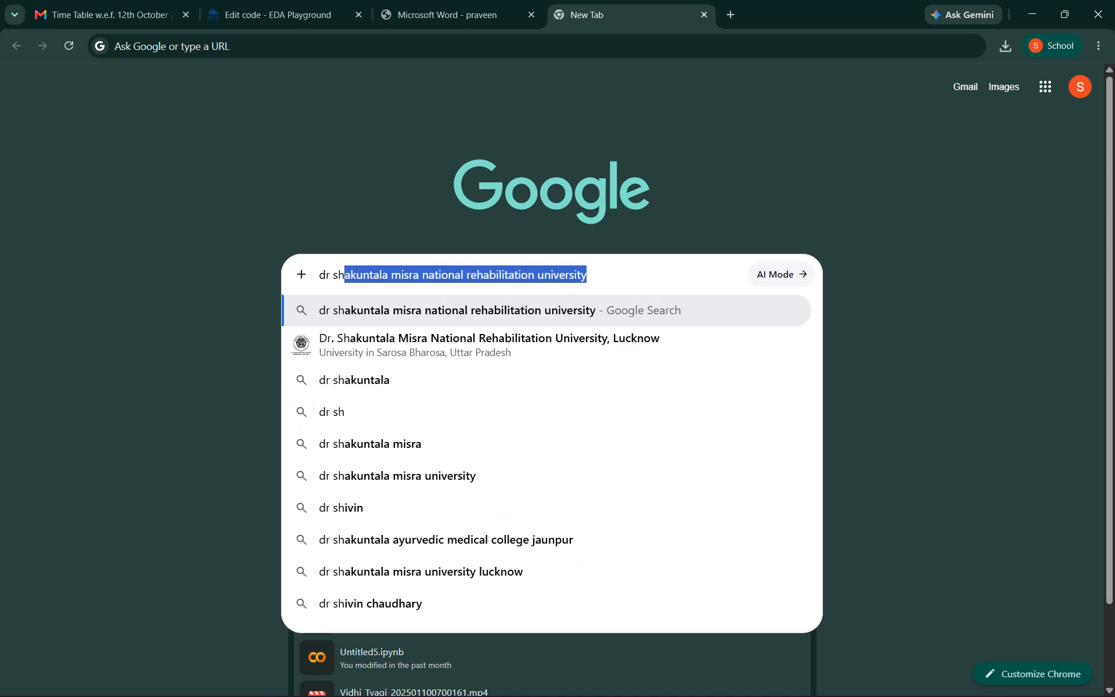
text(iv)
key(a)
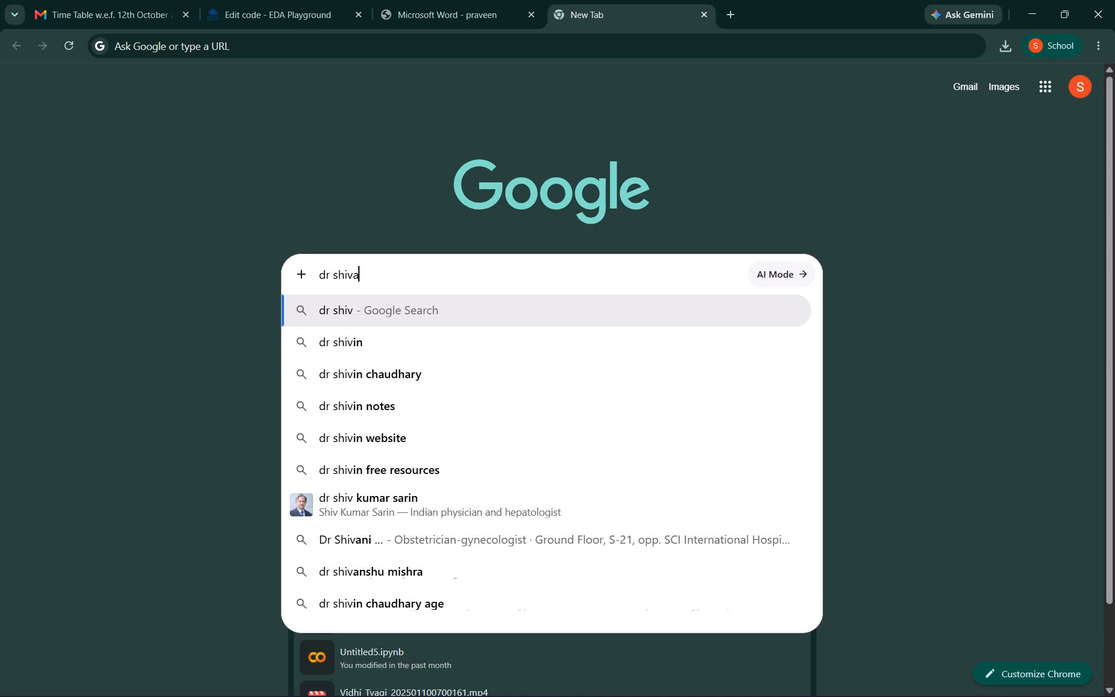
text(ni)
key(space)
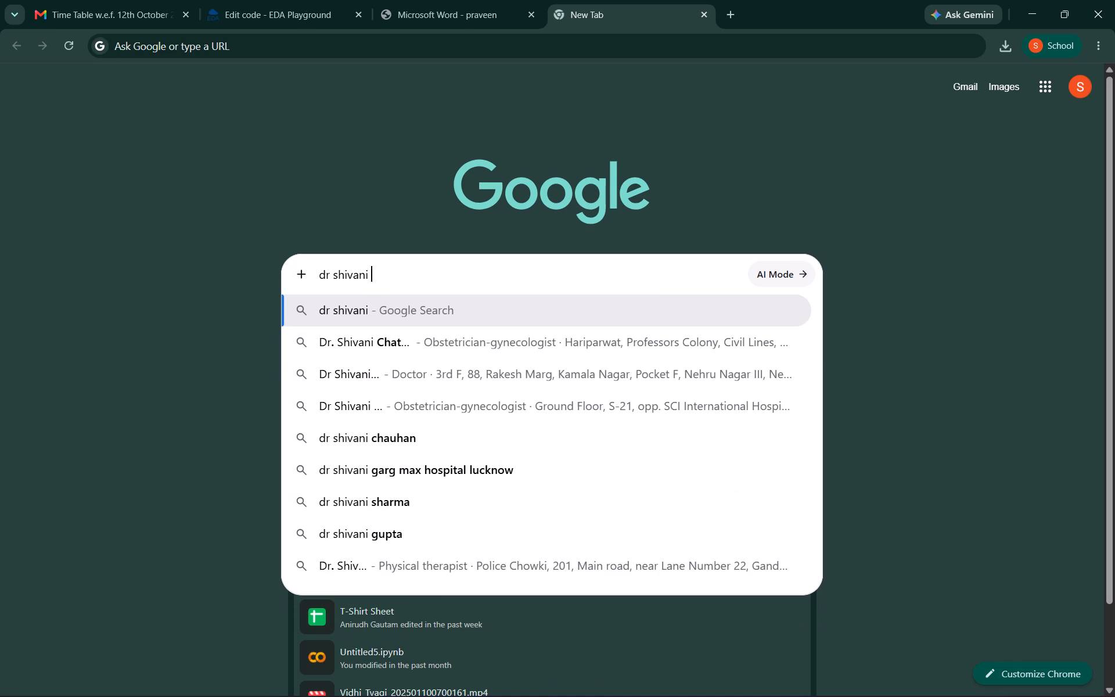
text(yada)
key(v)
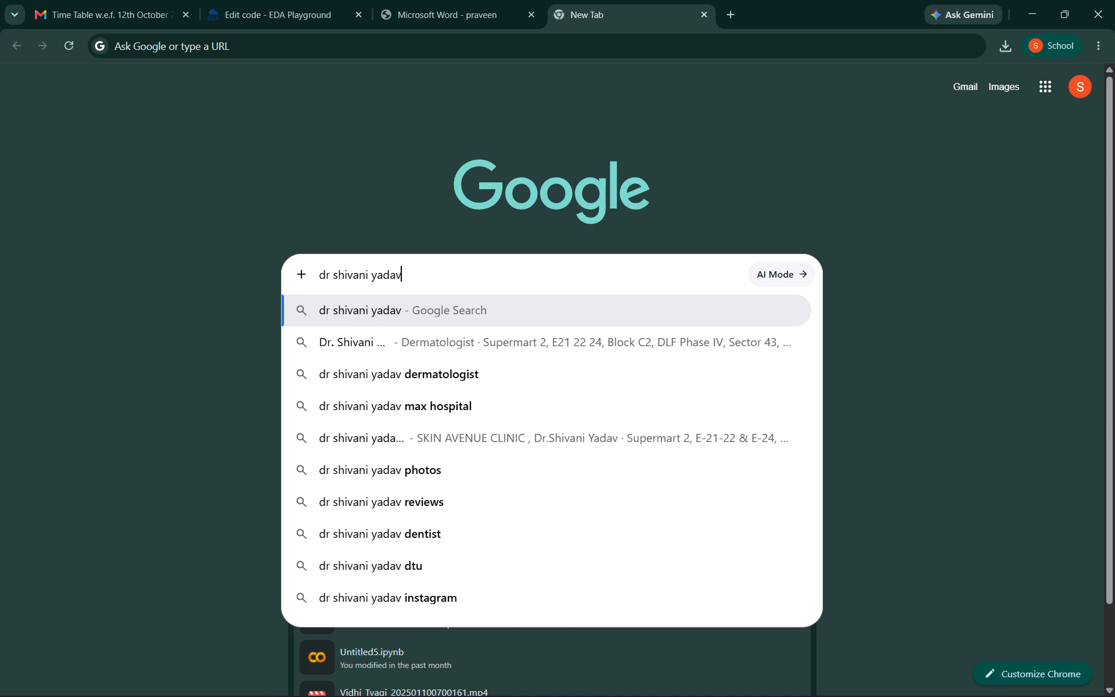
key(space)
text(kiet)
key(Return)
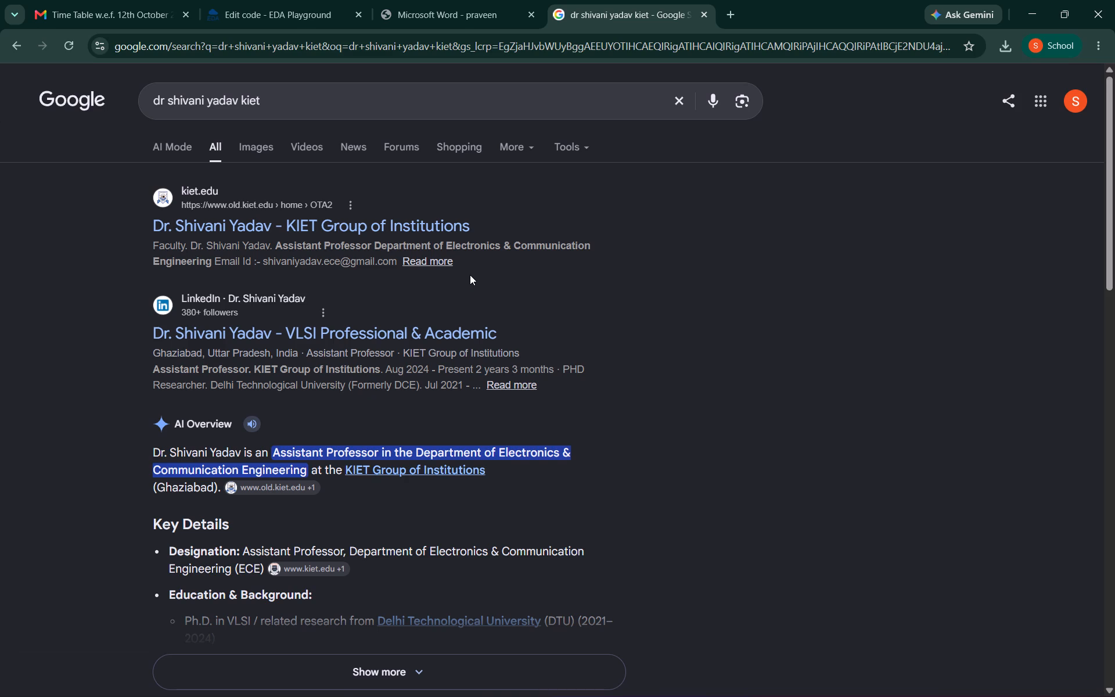
click(702, 7)
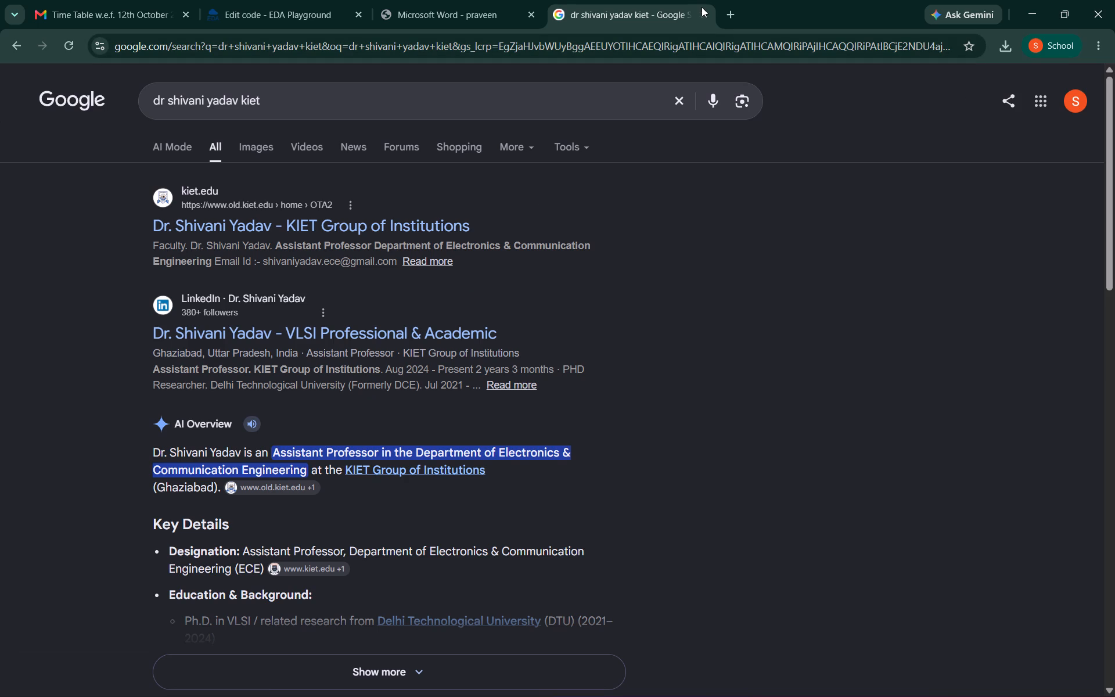
click(705, 11)
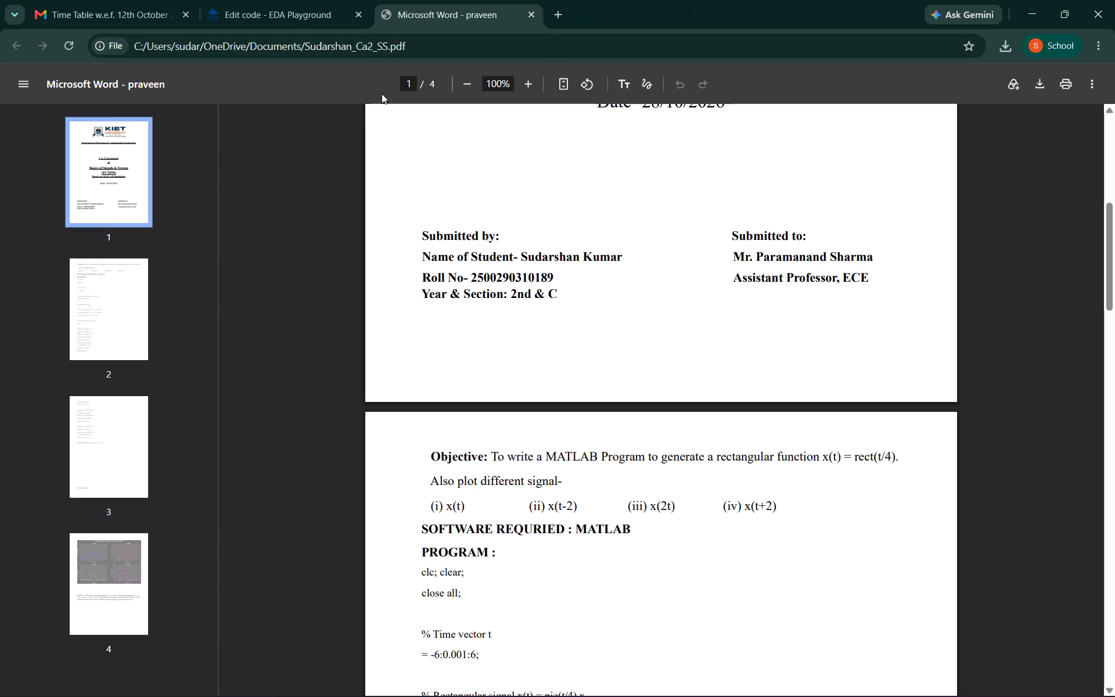
Revisit the timetable email, check the Faculty Mentor details in the Word report, and return to Chrome.
click(160, 17)
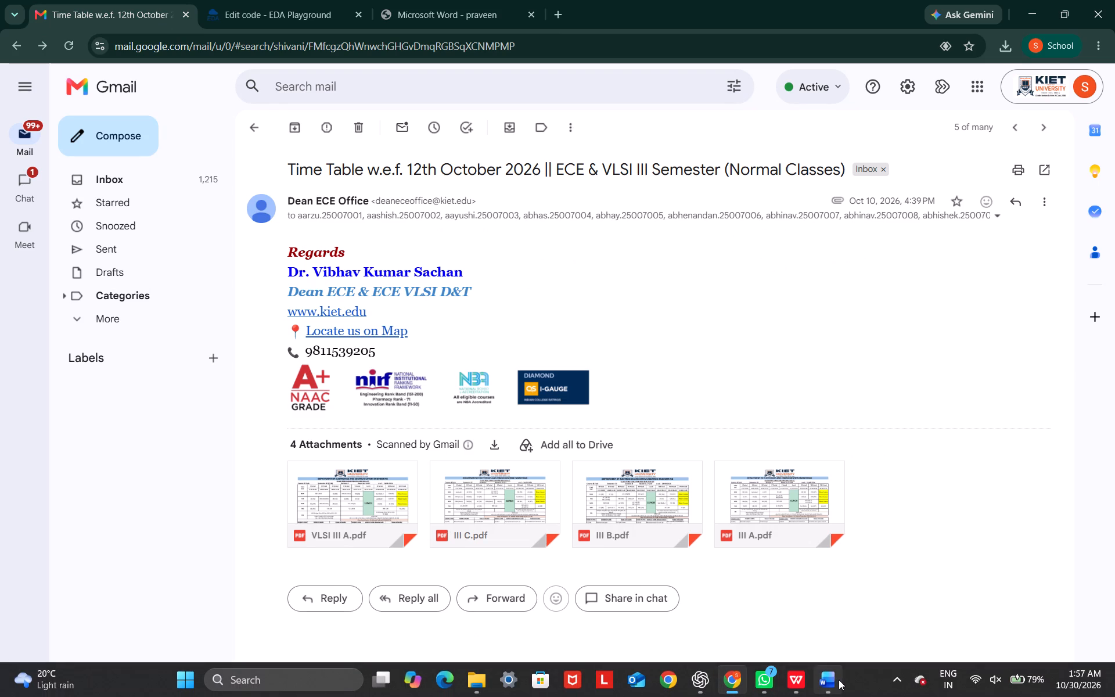
click(839, 677)
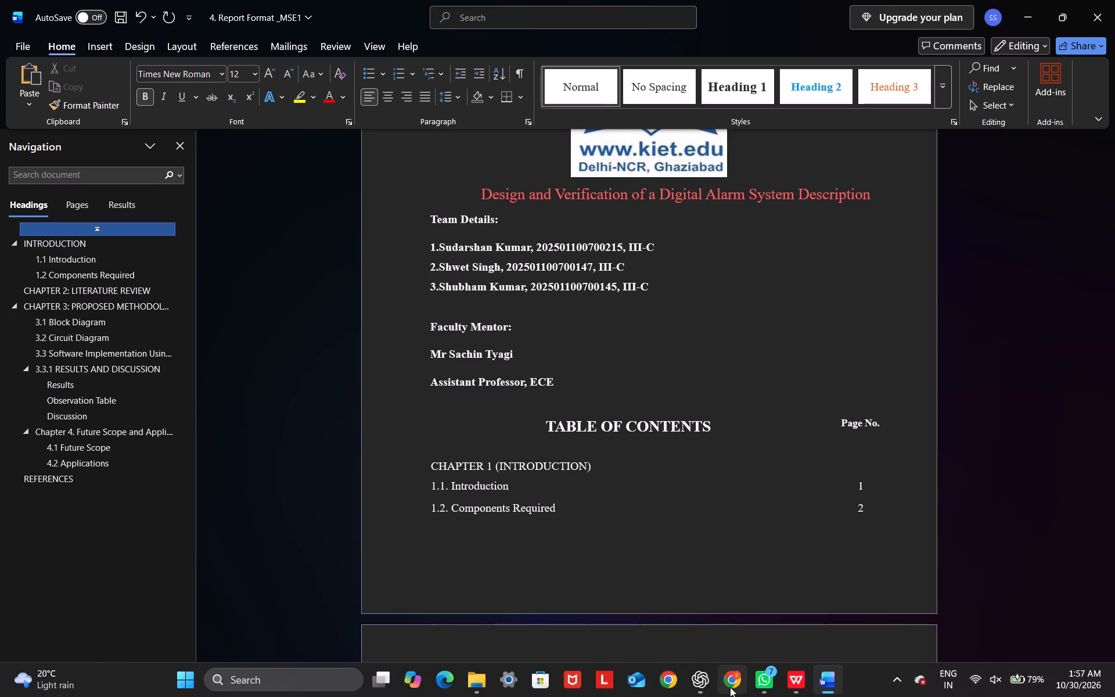
click(732, 687)
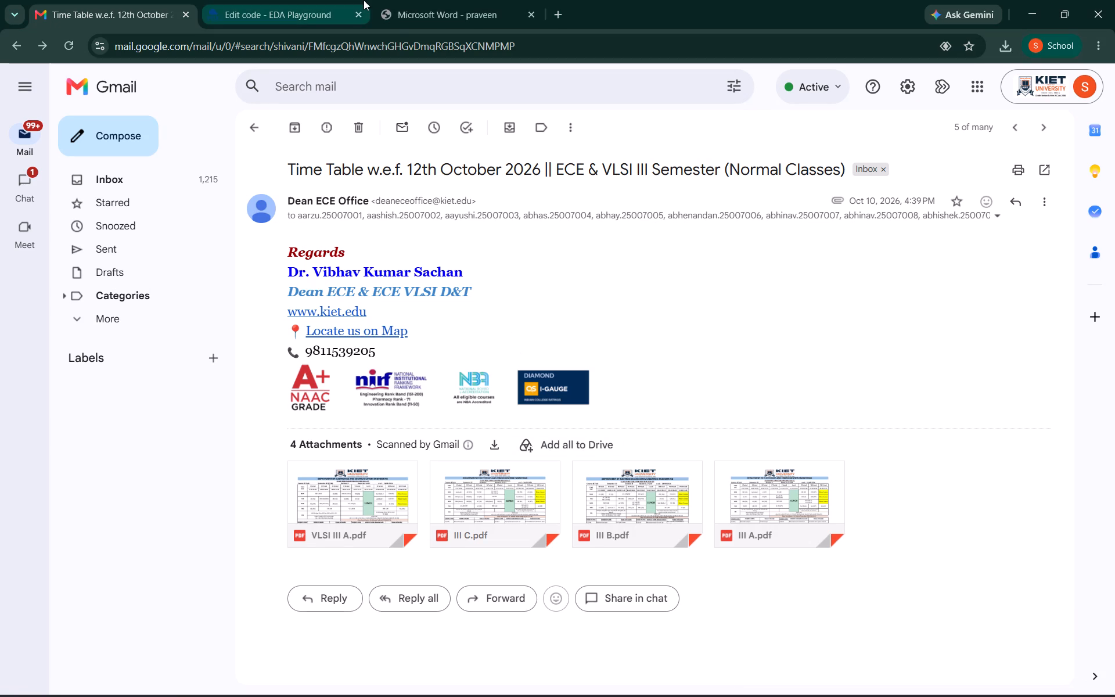
Copy the "Submitted to:" label from the earlier CA2 PDF and replace the "Faculty Mentor:" heading in the Word report with it.
click(441, 0)
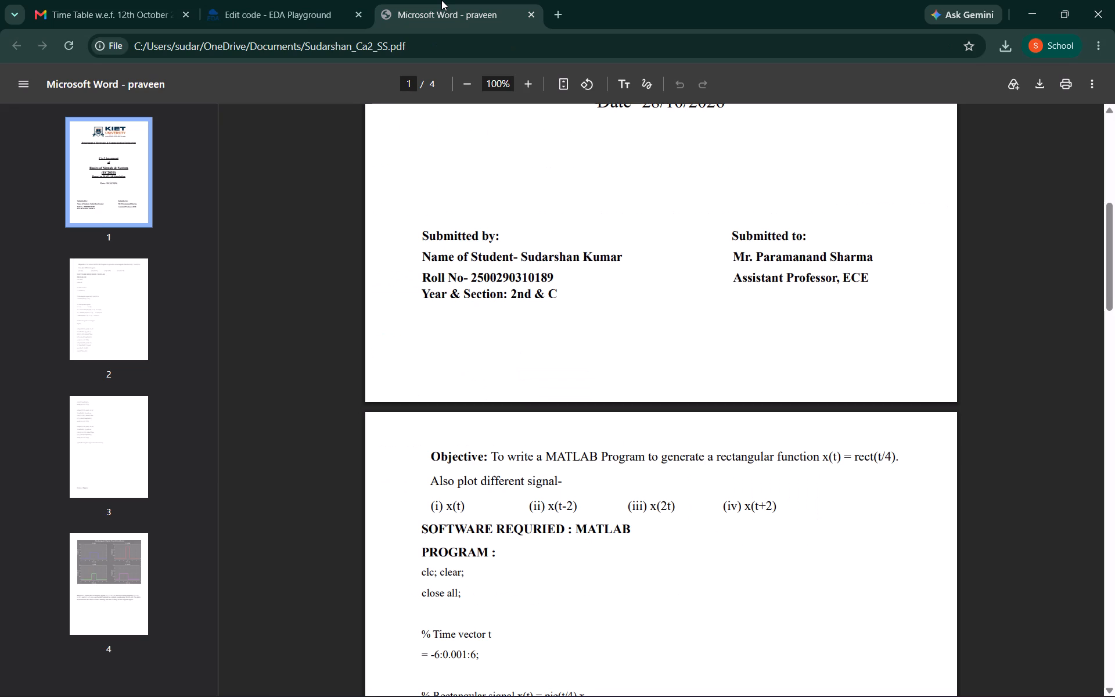
drag(731, 239, 800, 238)
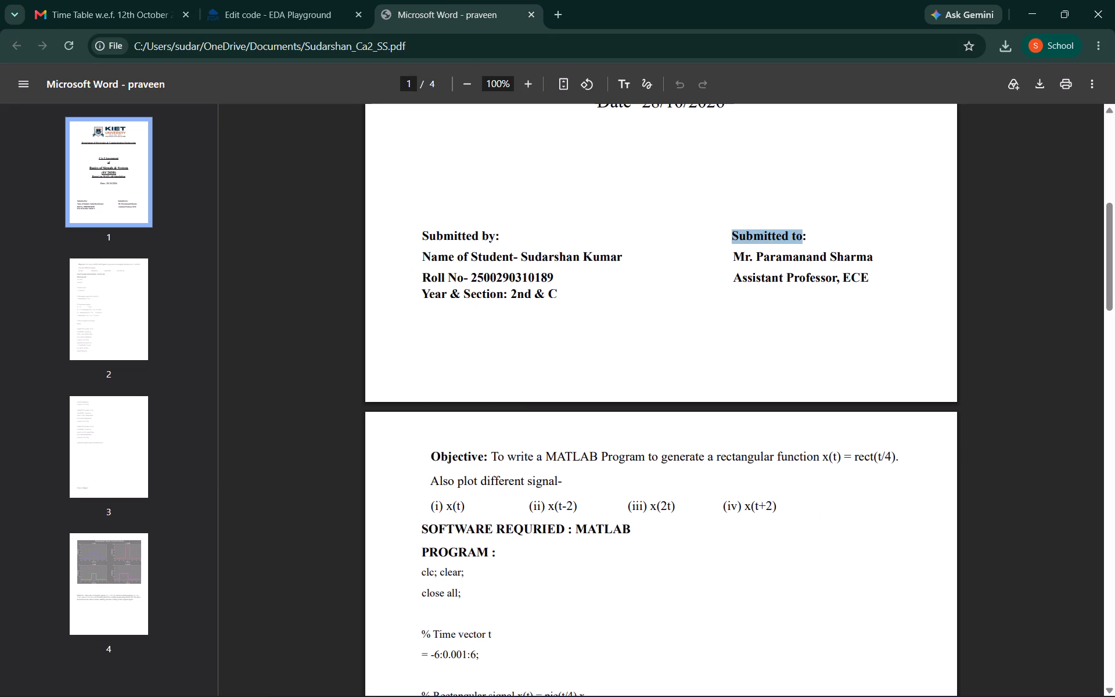
drag(800, 238, 808, 239)
key(ctrl+c)
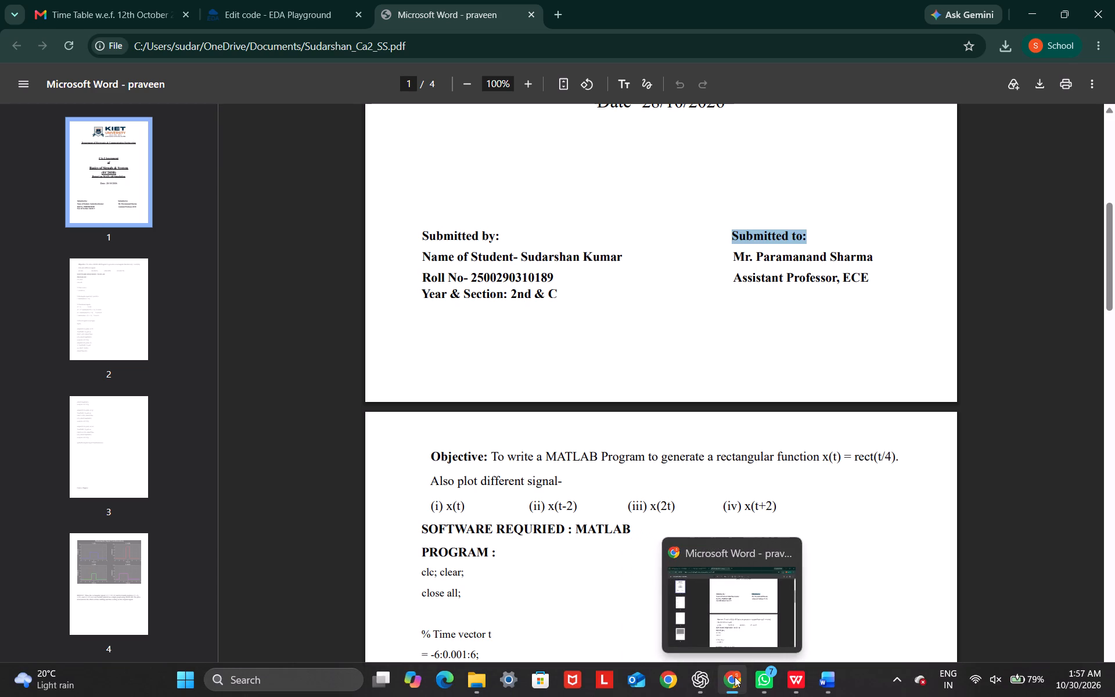
click(828, 679)
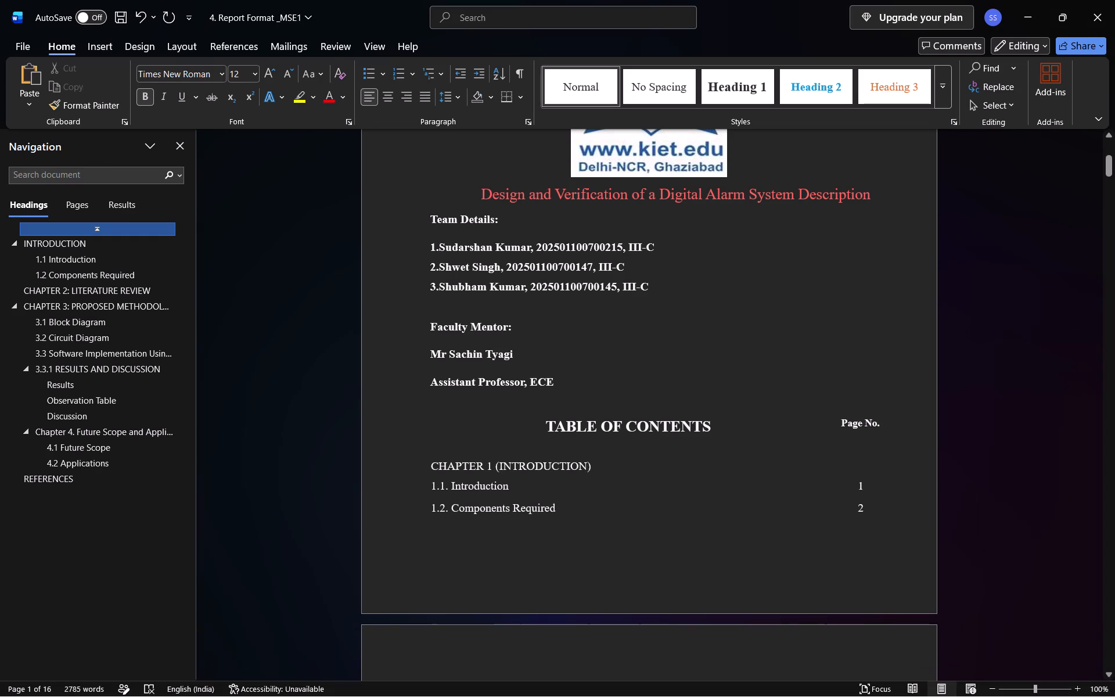
click(524, 328)
key(BackSpace)
key(BackSpace)
key(BackSpace)
key(BackSpace)
key(BackSpace)
key(BackSpace)
key(BackSpace)
key(BackSpace)
key(BackSpace)
key(BackSpace)
key(BackSpace)
key(BackSpace)
key(BackSpace)
key(BackSpace)
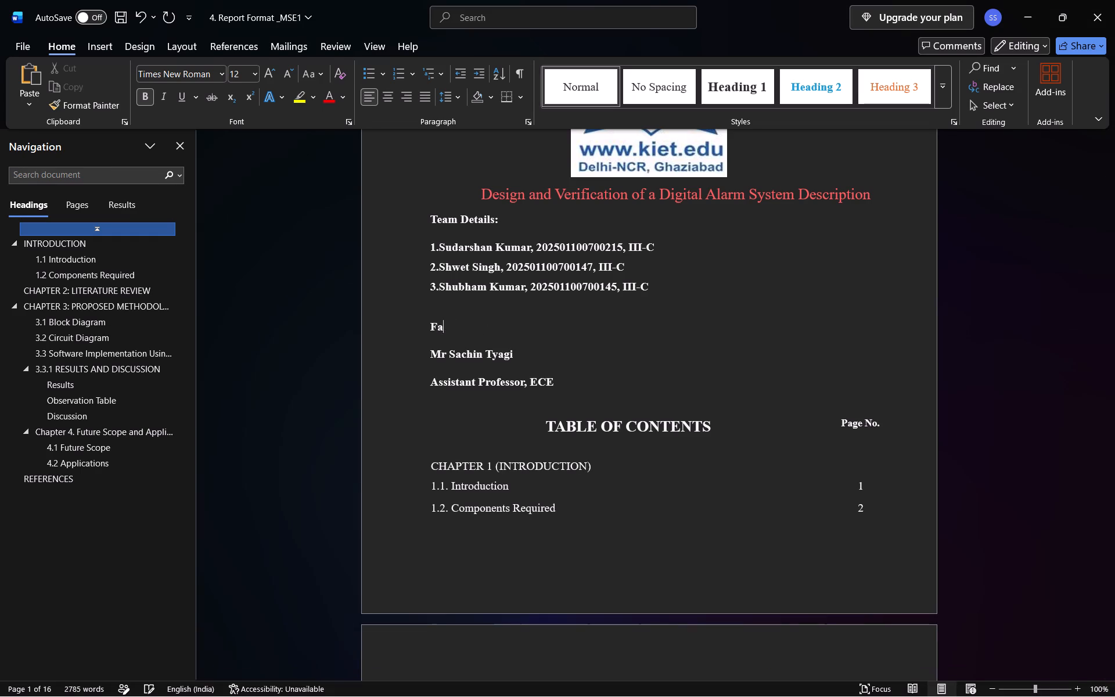
key(BackSpace)
key(BackSpace)
key(ctrl+v)
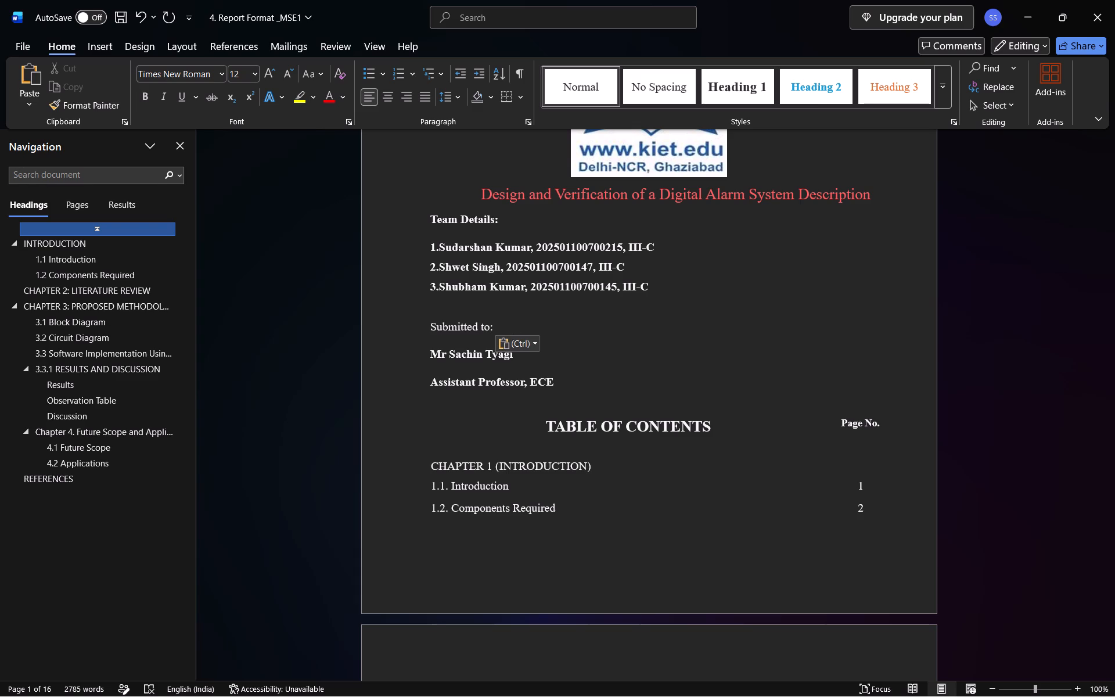
Set the font size of the "Submitted to" text on the report's cover page to 14.
drag(429, 325, 467, 325)
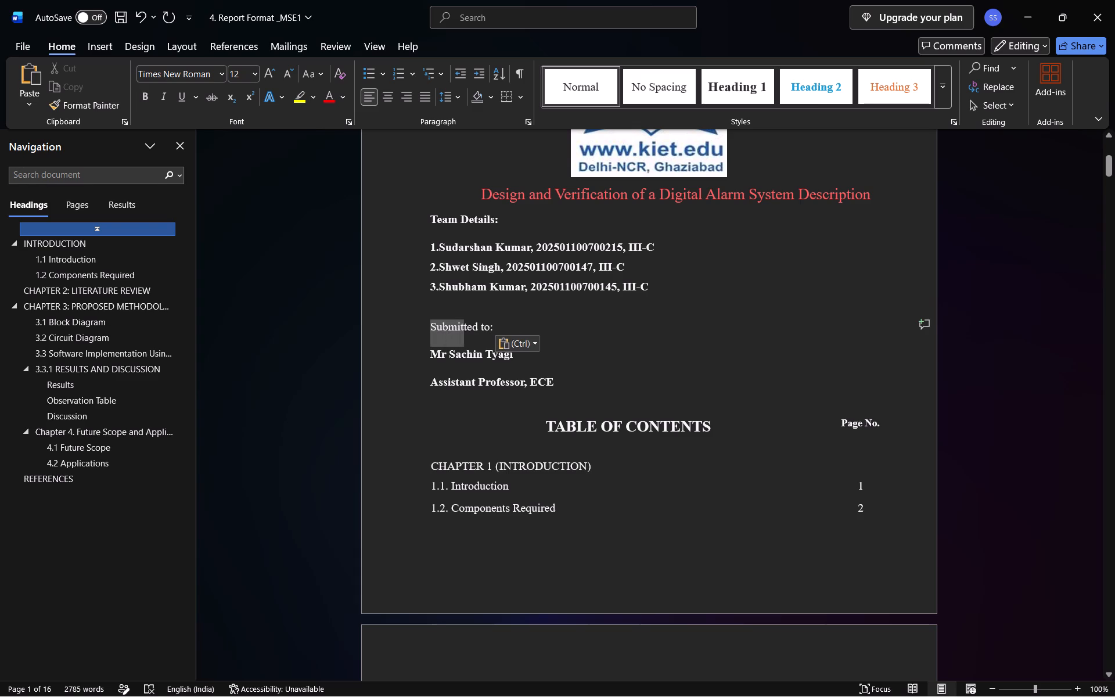
drag(467, 325, 490, 325)
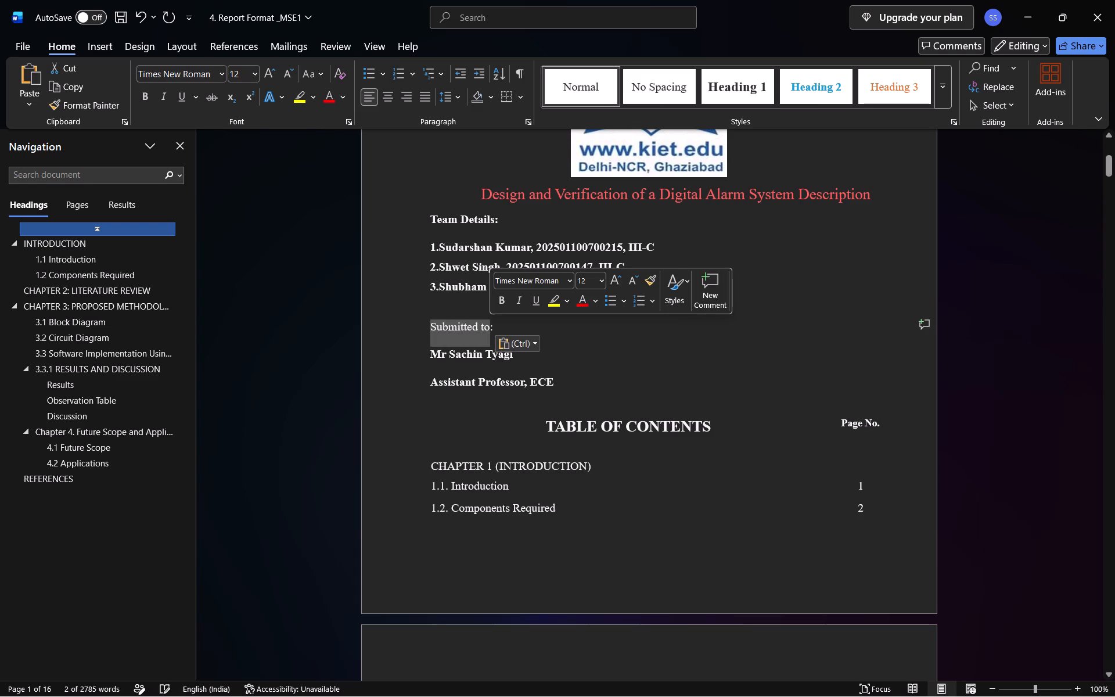
click(602, 278)
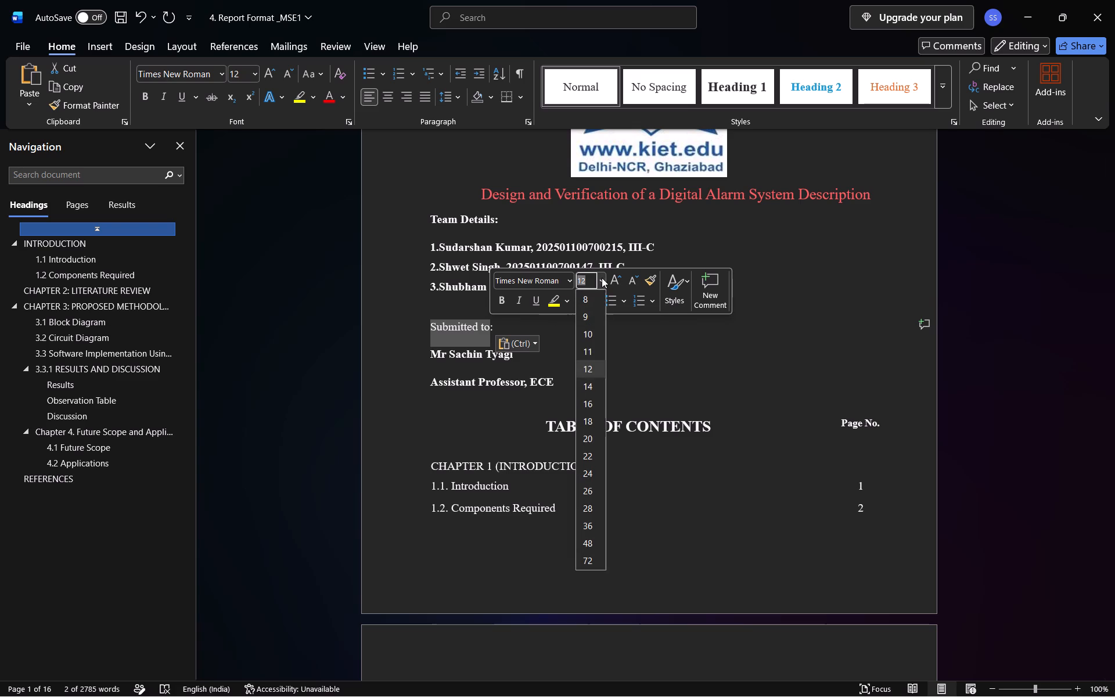
click(598, 386)
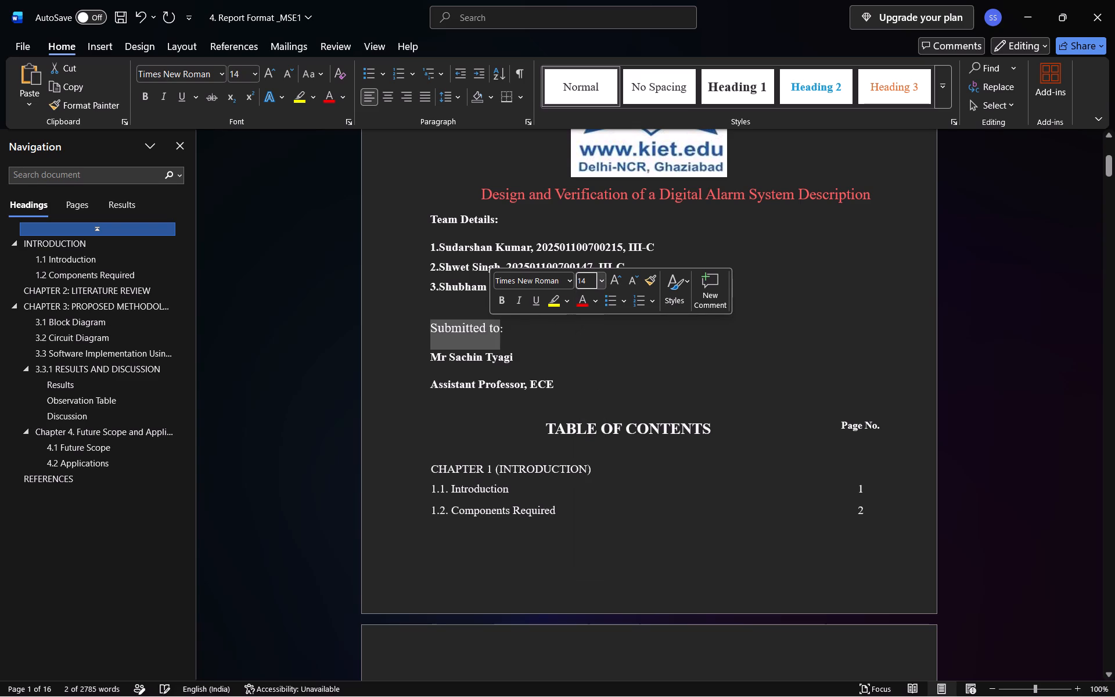
click(549, 357)
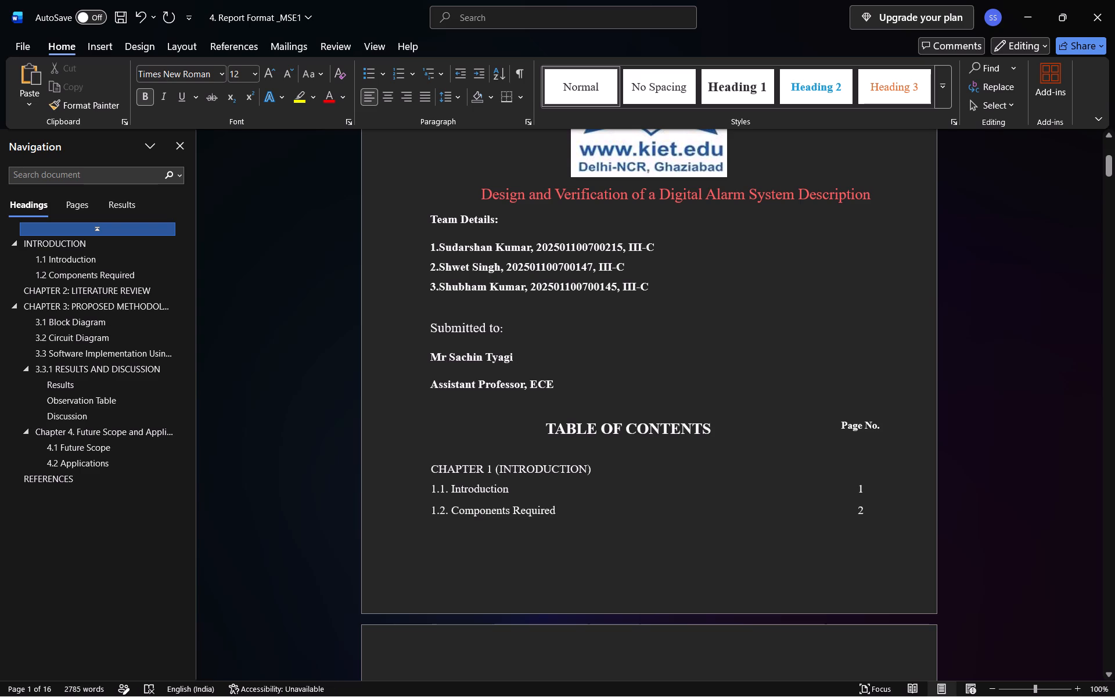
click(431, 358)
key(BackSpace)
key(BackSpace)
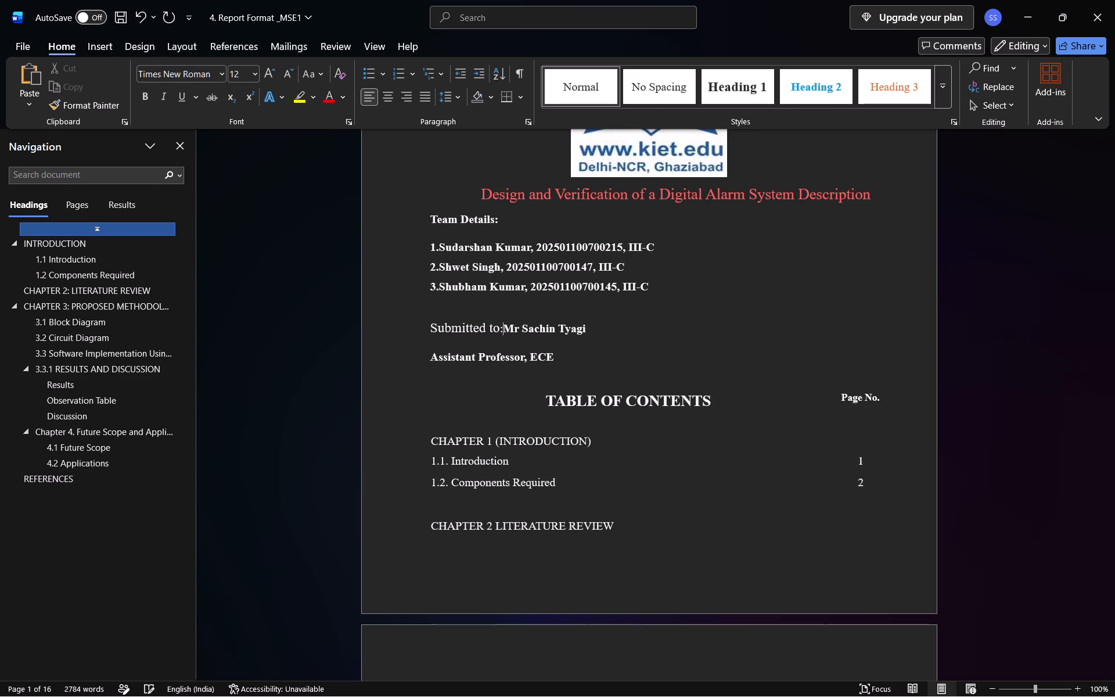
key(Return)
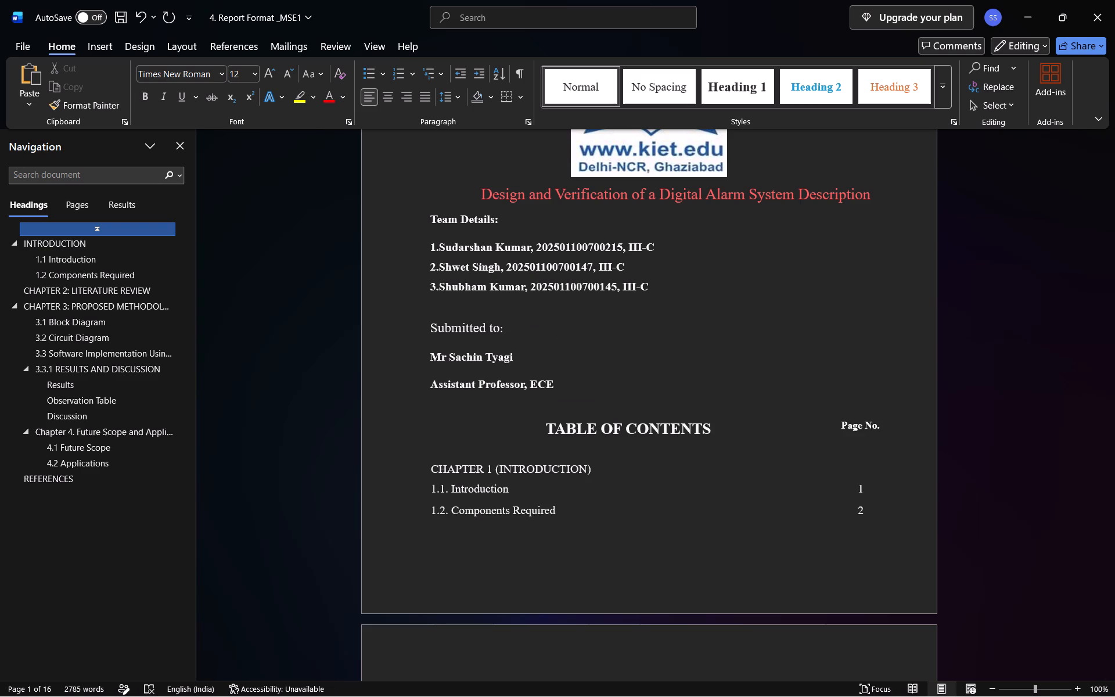
Replace the faculty name below "Submitted to:" with the DICD course teacher's name, using the title Dr.
click(521, 358)
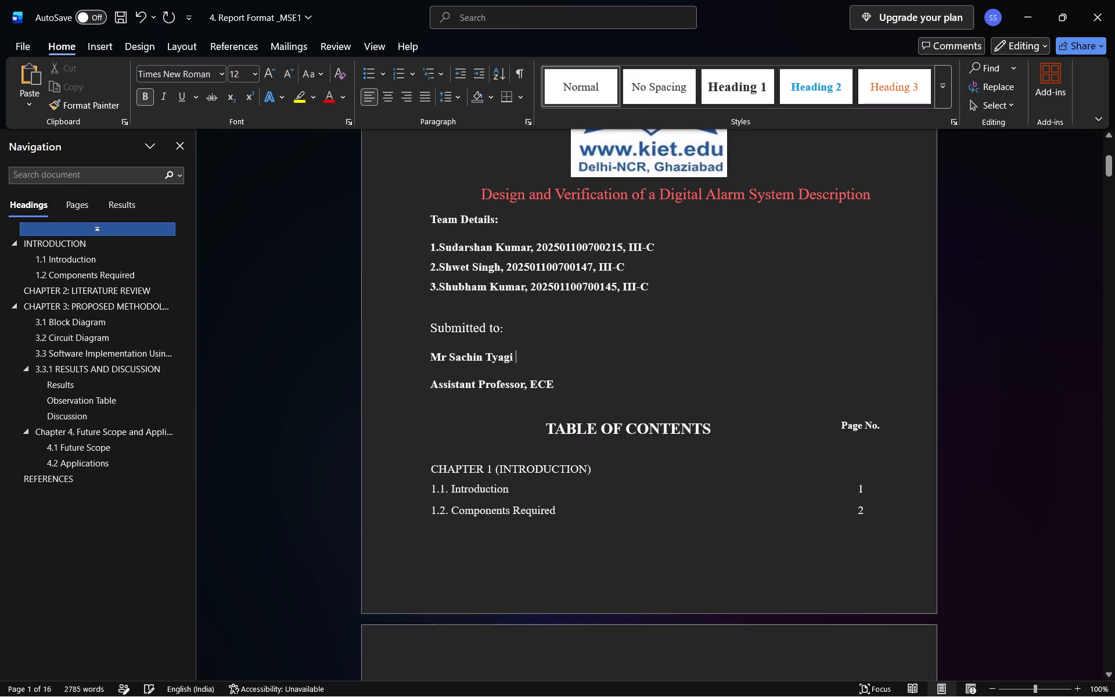
key(BackSpace)
key(BackSpace)
key(BackSpace)
key(BackSpace)
key(BackSpace)
key(BackSpace)
key(BackSpace)
key(BackSpace)
key(BackSpace)
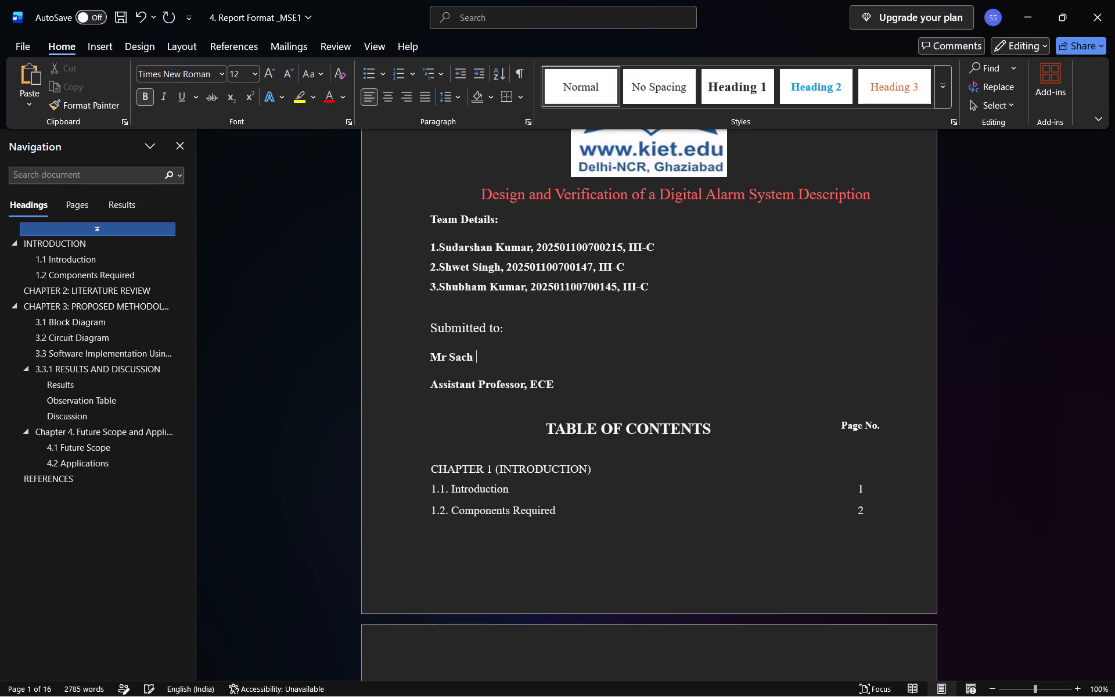
key(BackSpace)
key(BackSpace)
key(BackSpace)
key(BackSpace)
key(BackSpace)
key(BackSpace)
key(BackSpace)
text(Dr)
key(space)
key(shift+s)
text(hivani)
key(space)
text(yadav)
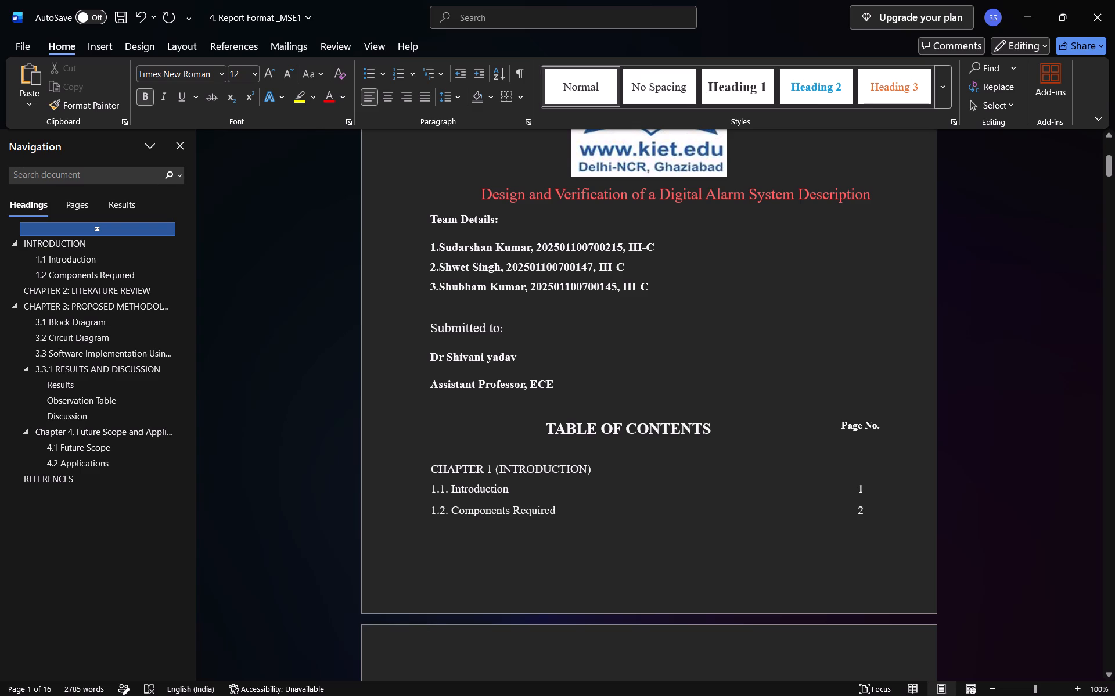
Replace the "Team Details:" heading on the cover page with "Submitted by:".
drag(429, 218, 496, 218)
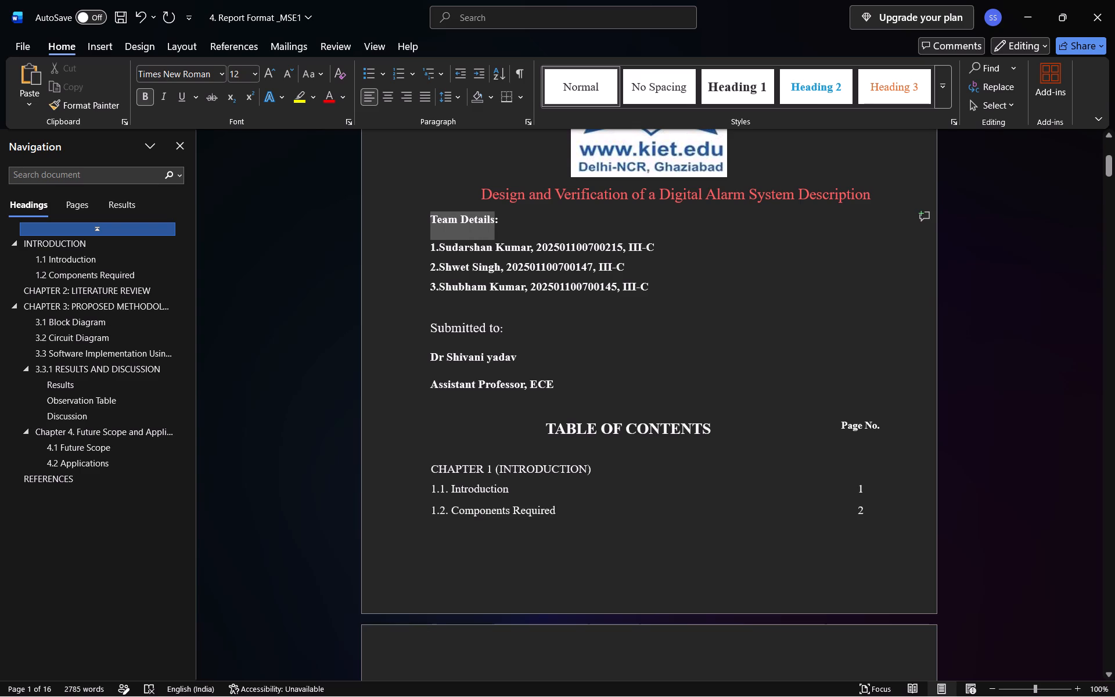
drag(496, 218, 498, 221)
drag(498, 221, 499, 221)
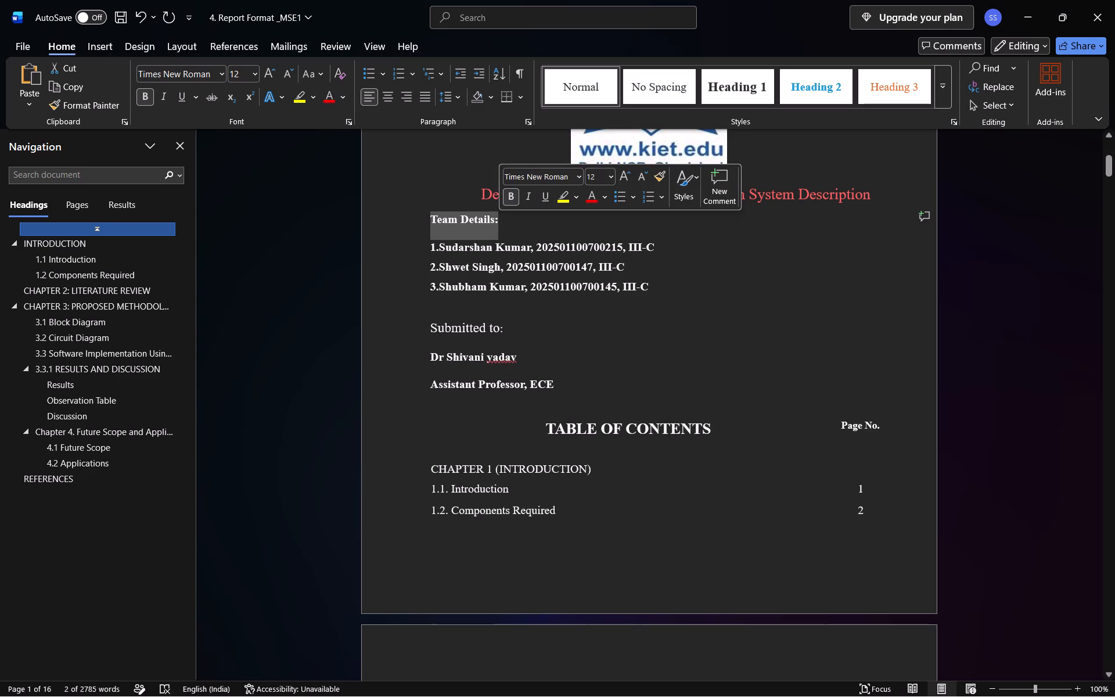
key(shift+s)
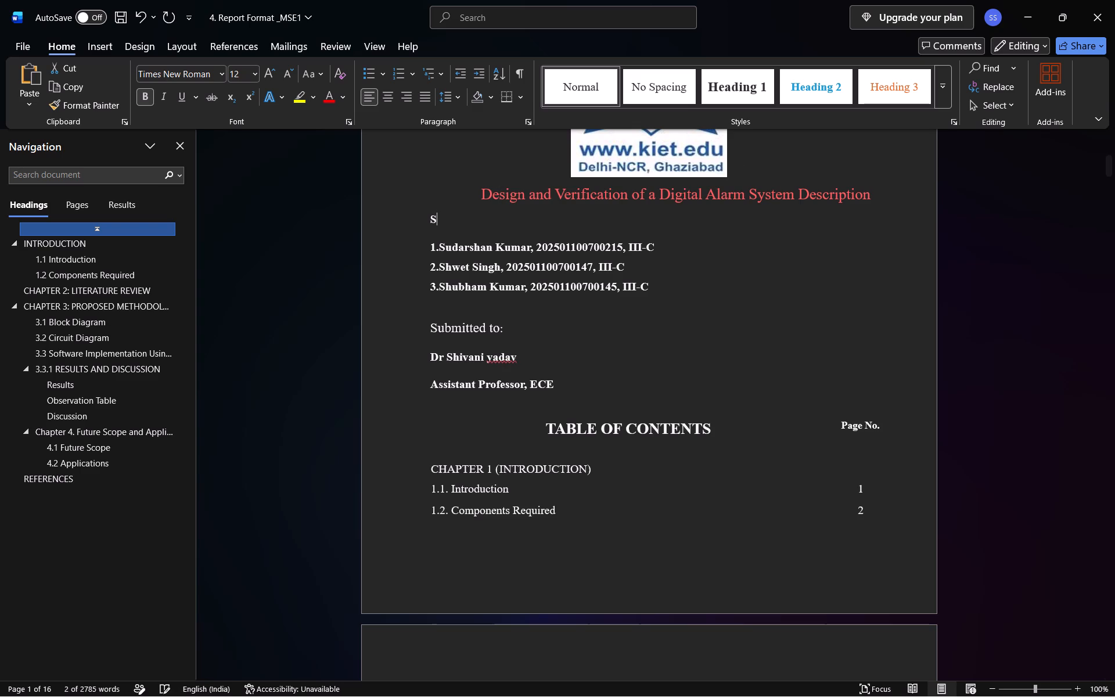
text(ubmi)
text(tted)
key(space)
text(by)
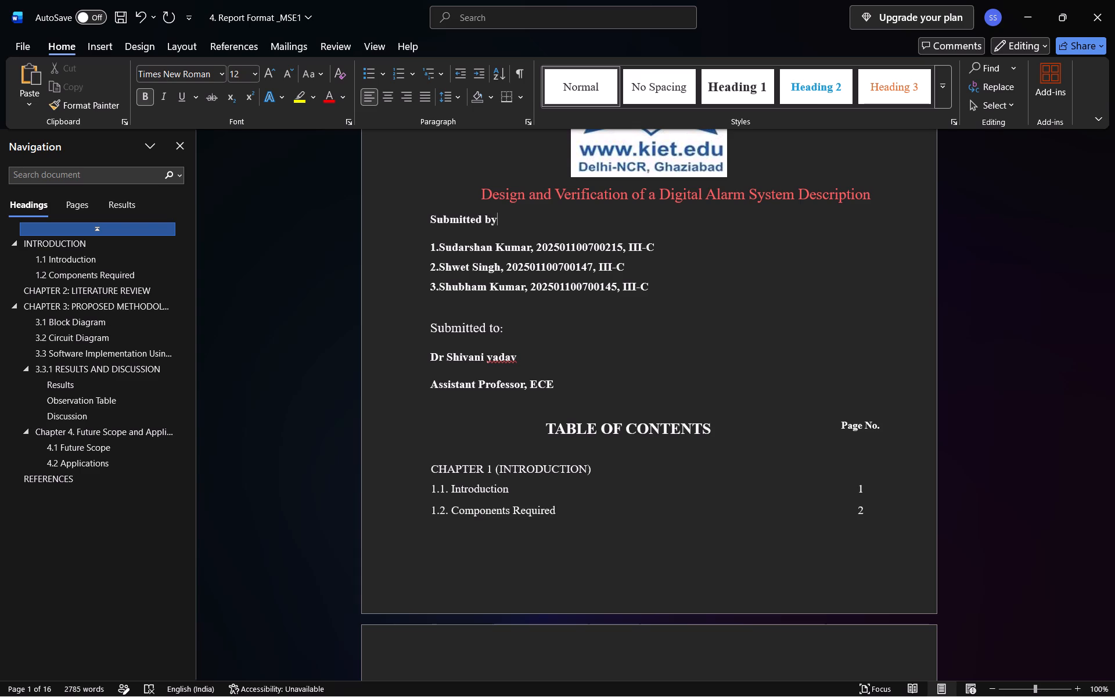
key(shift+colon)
Apply the standard light green font color to the "Submitted by:" and "Submitted to:" headings on the cover page.
drag(429, 219, 459, 224)
drag(459, 224, 501, 218)
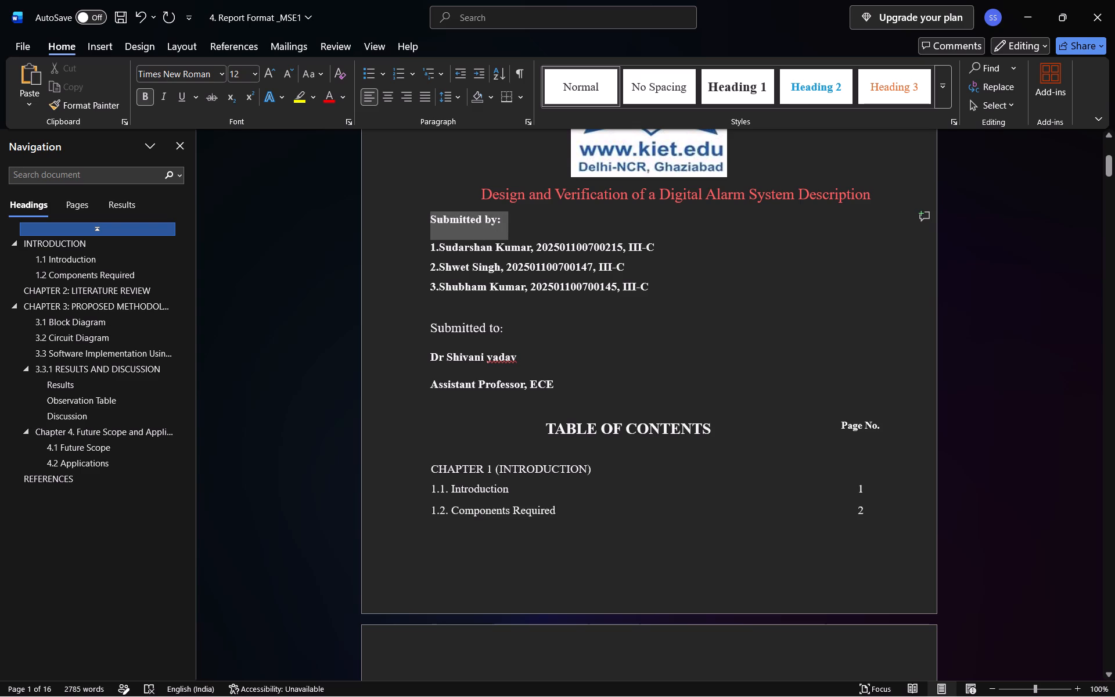
drag(501, 218, 500, 220)
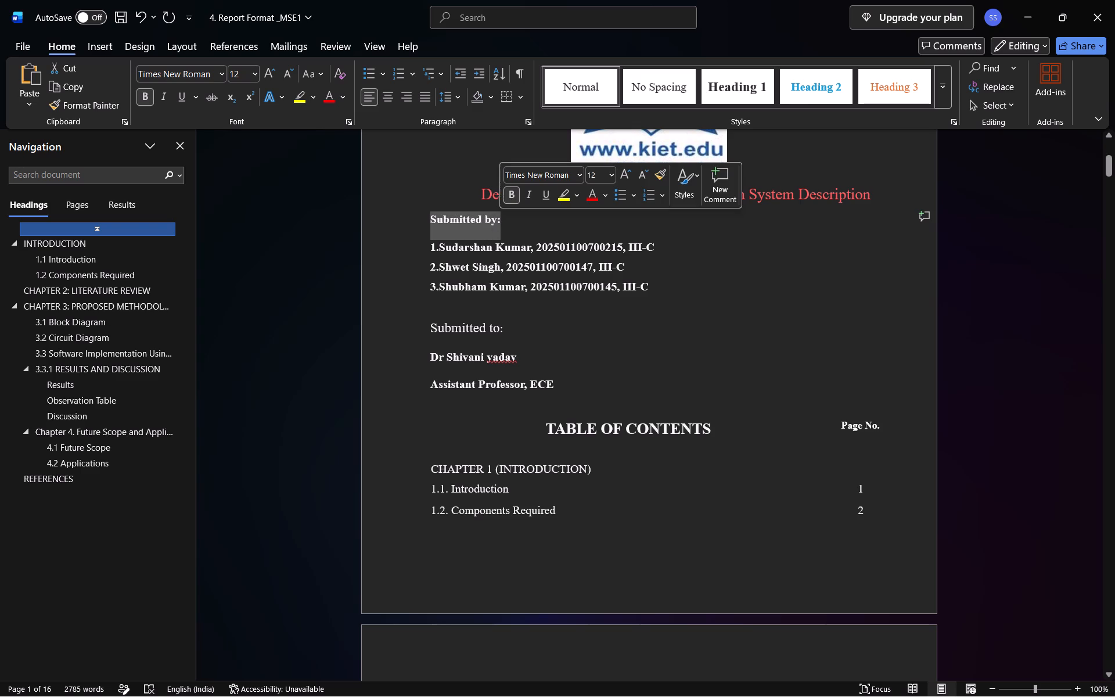
click(602, 192)
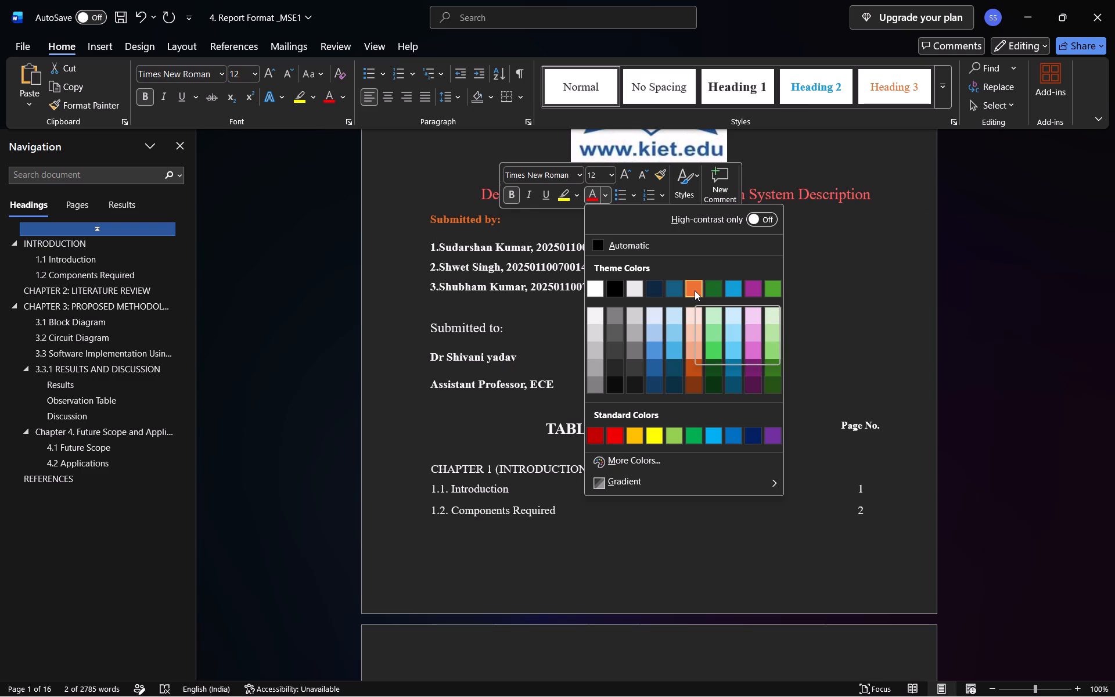
click(676, 431)
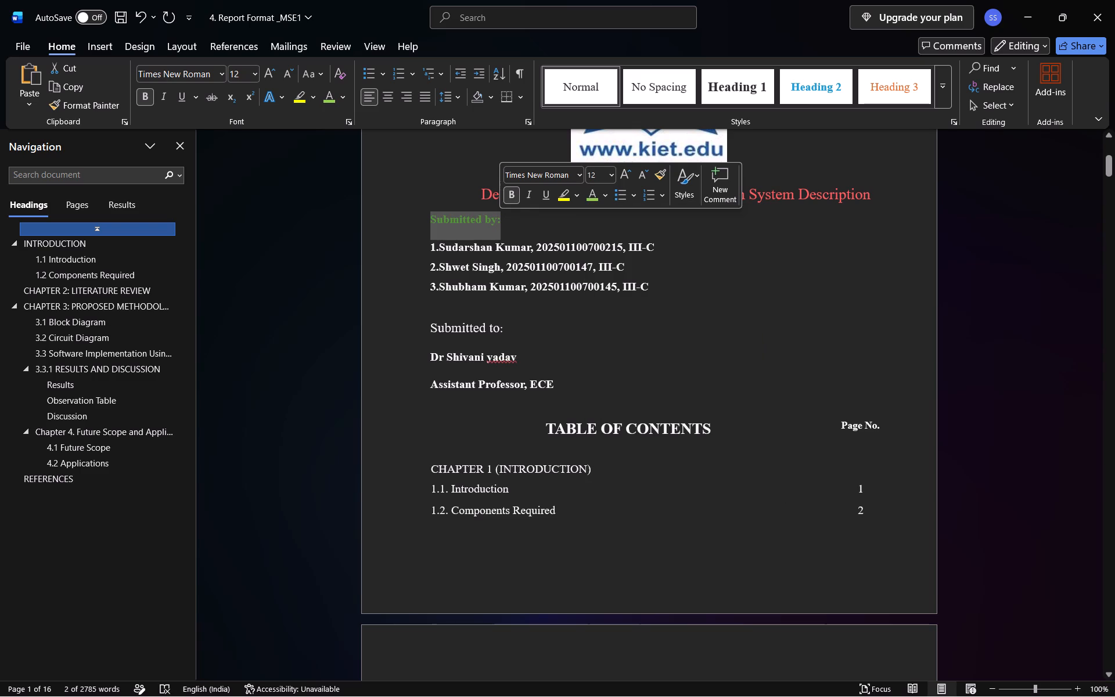
drag(430, 326, 503, 324)
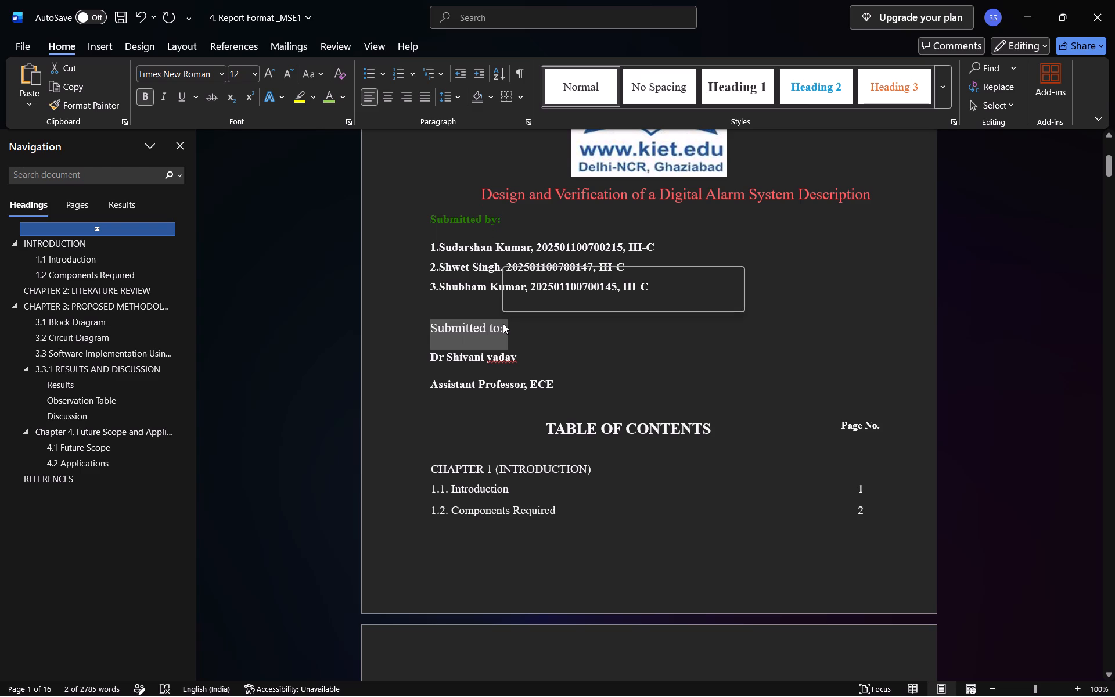
click(603, 293)
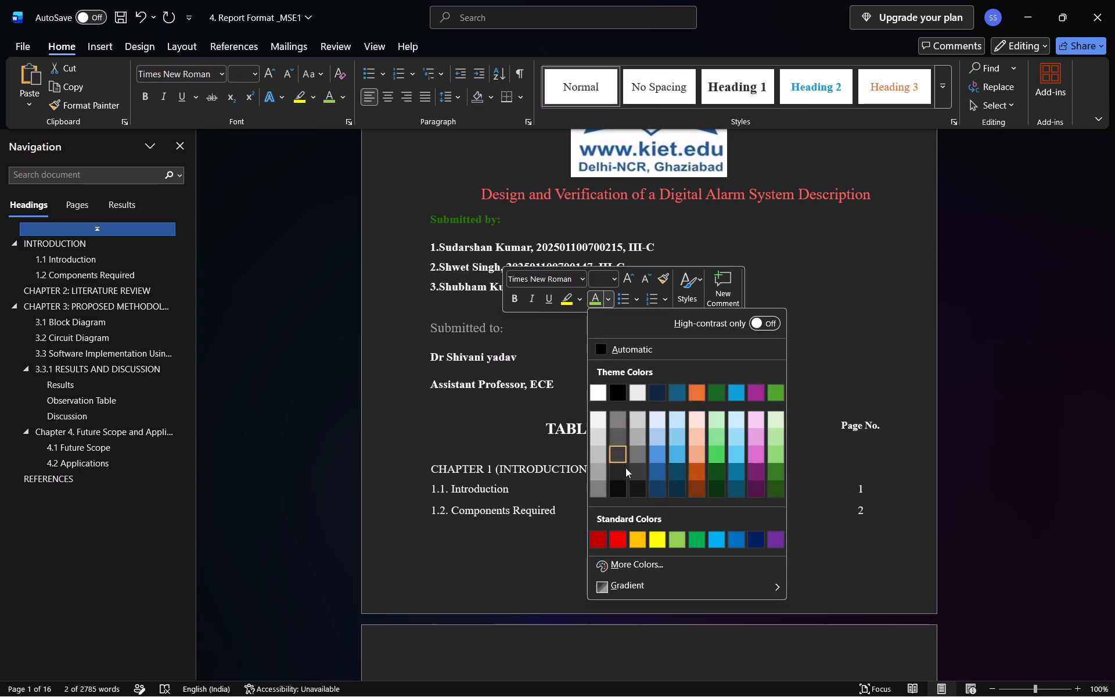
click(680, 538)
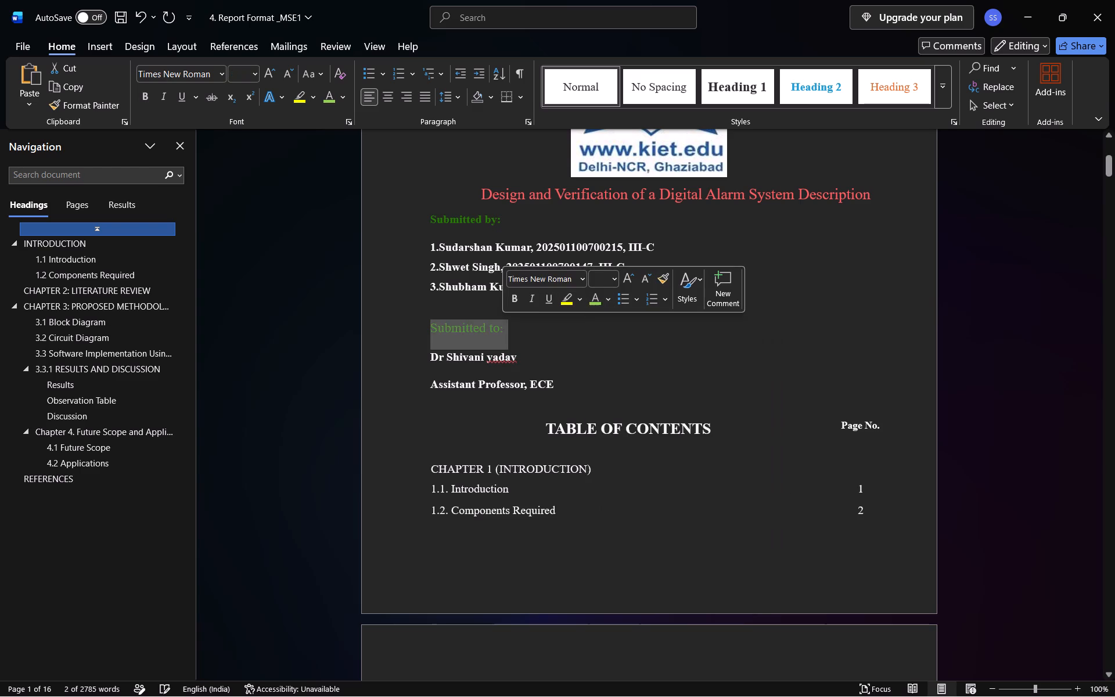
Capitalize the first letter of the teacher's surname below "Submitted to:".
click(538, 365)
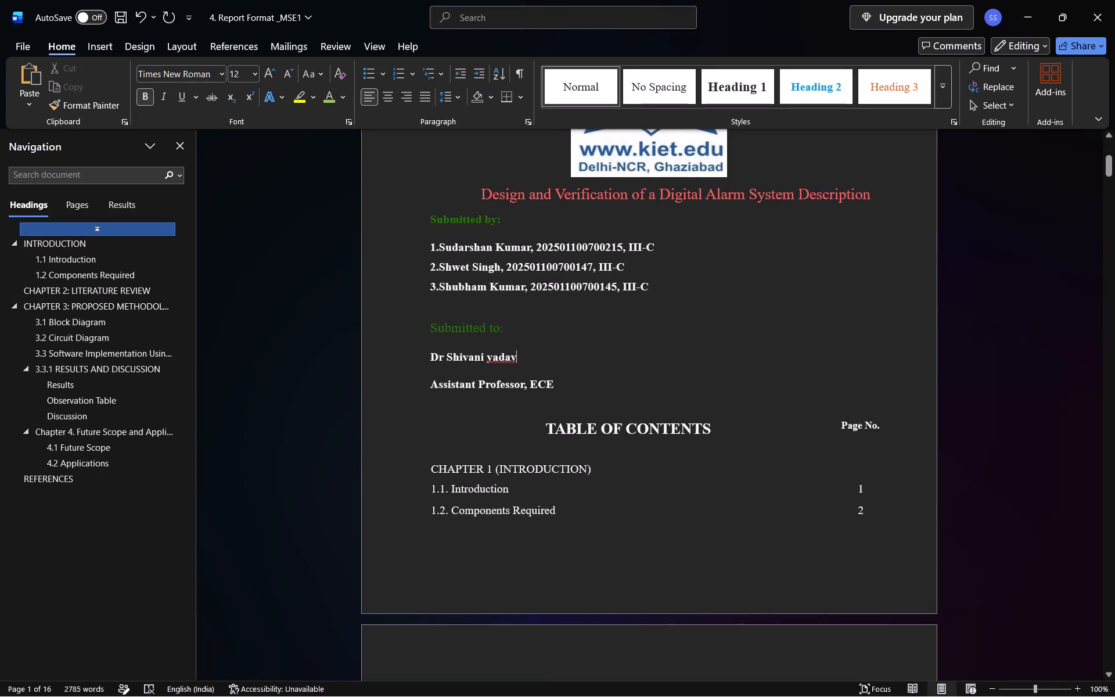
click(491, 362)
key(BackSpace)
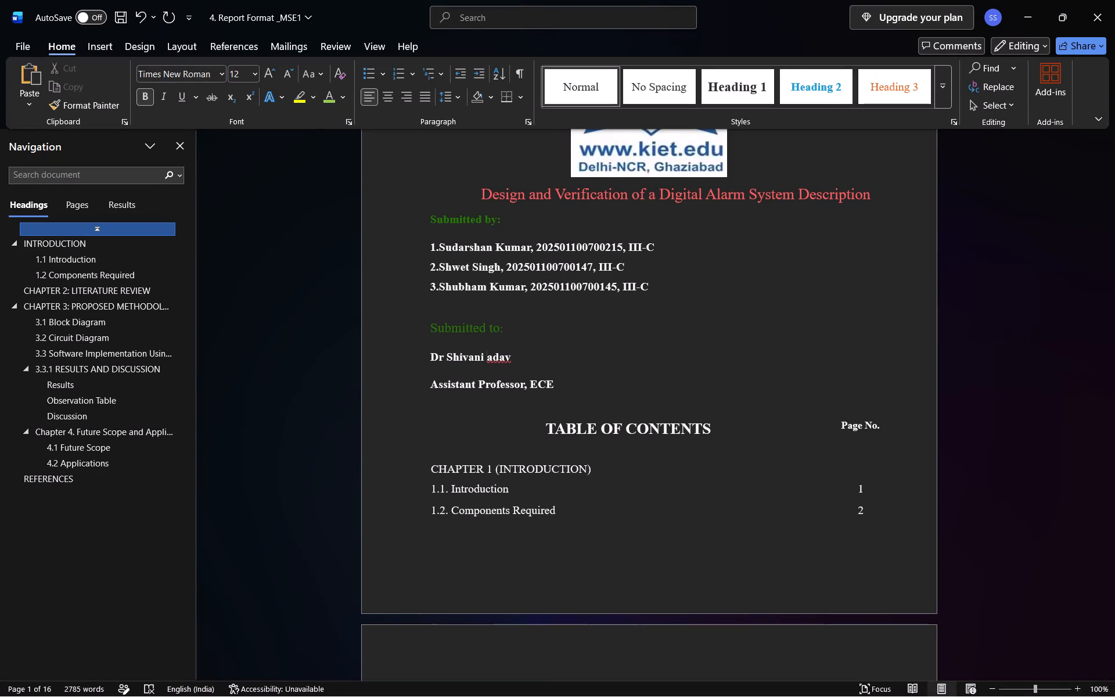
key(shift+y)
click(519, 358)
Insert blank lines between "Assistant Professor, ECE" and "TABLE OF CONTENTS" to push the table of contents onto the second page.
click(569, 400)
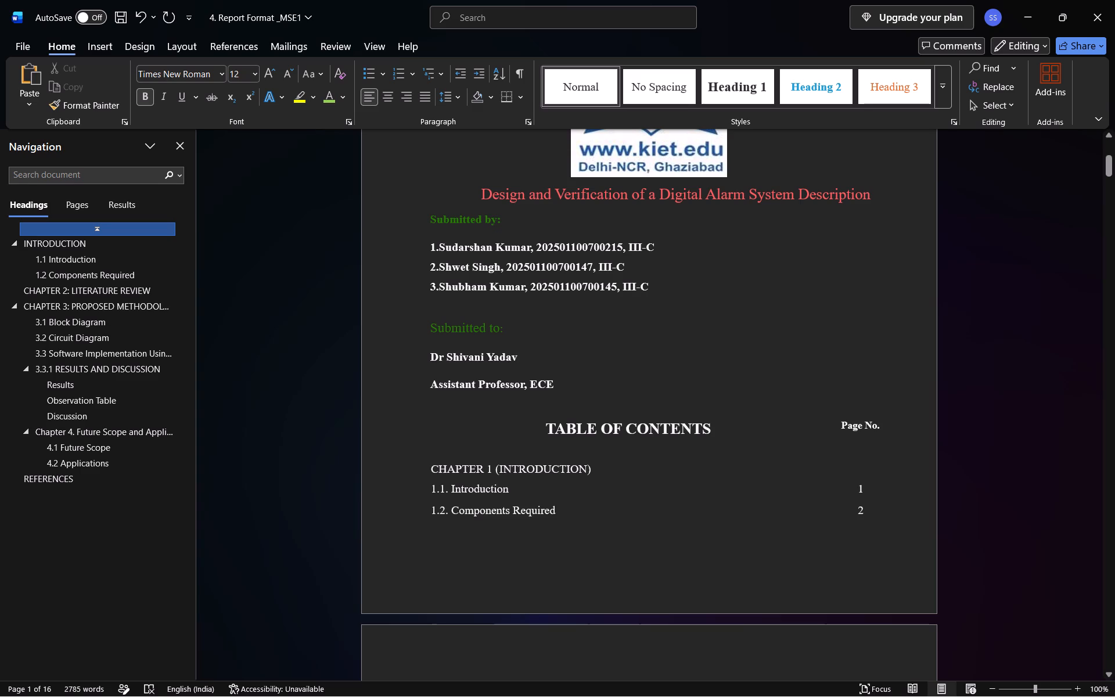
click(581, 406)
key(Return)
key(Return)
key(Return)
key(Return)
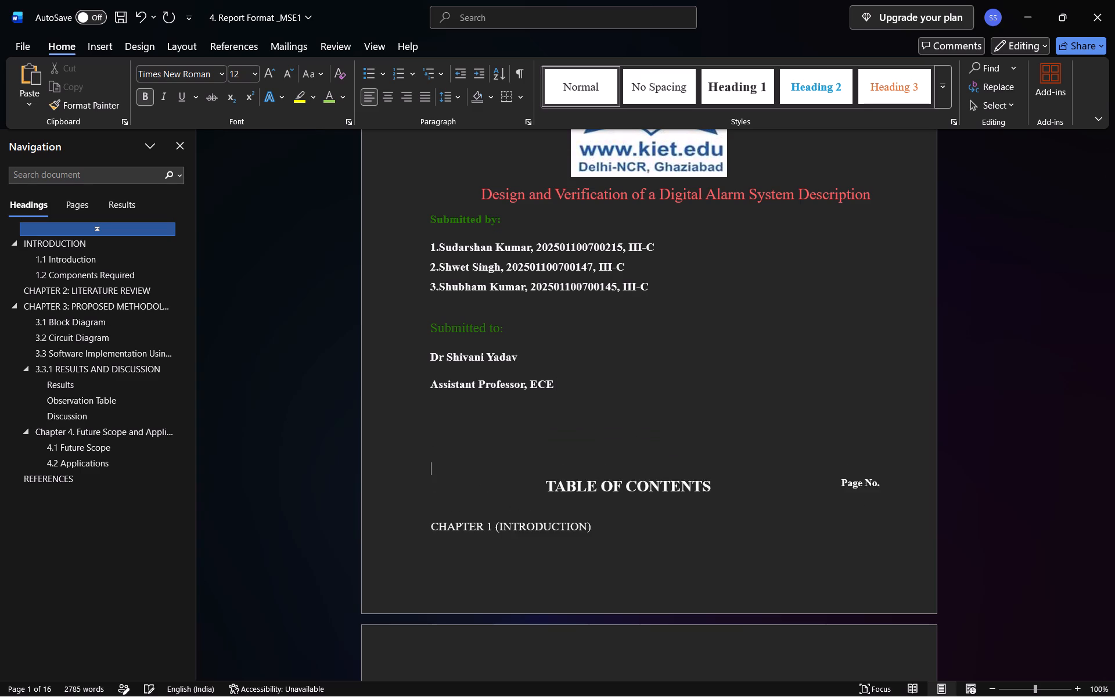
key(Return)
key(Return)
key(Return)
key(Return)
key(Return)
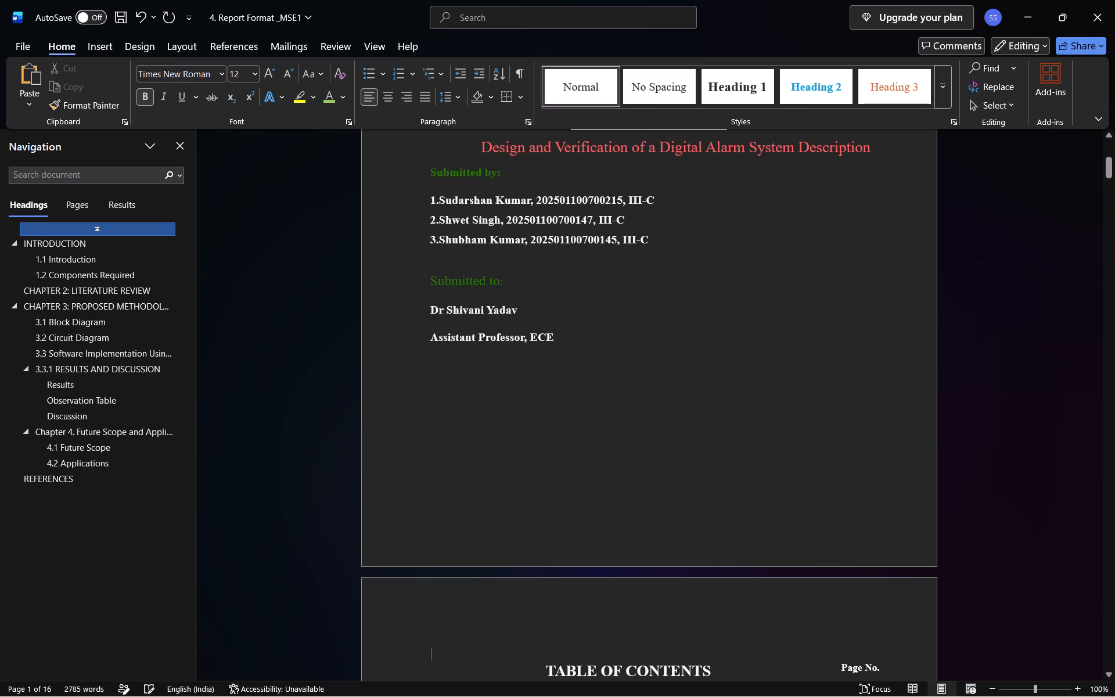
Insert three blank lines below the report title on the cover page and two between the KIET logo and the title.
scroll(581, 406, up, 3)
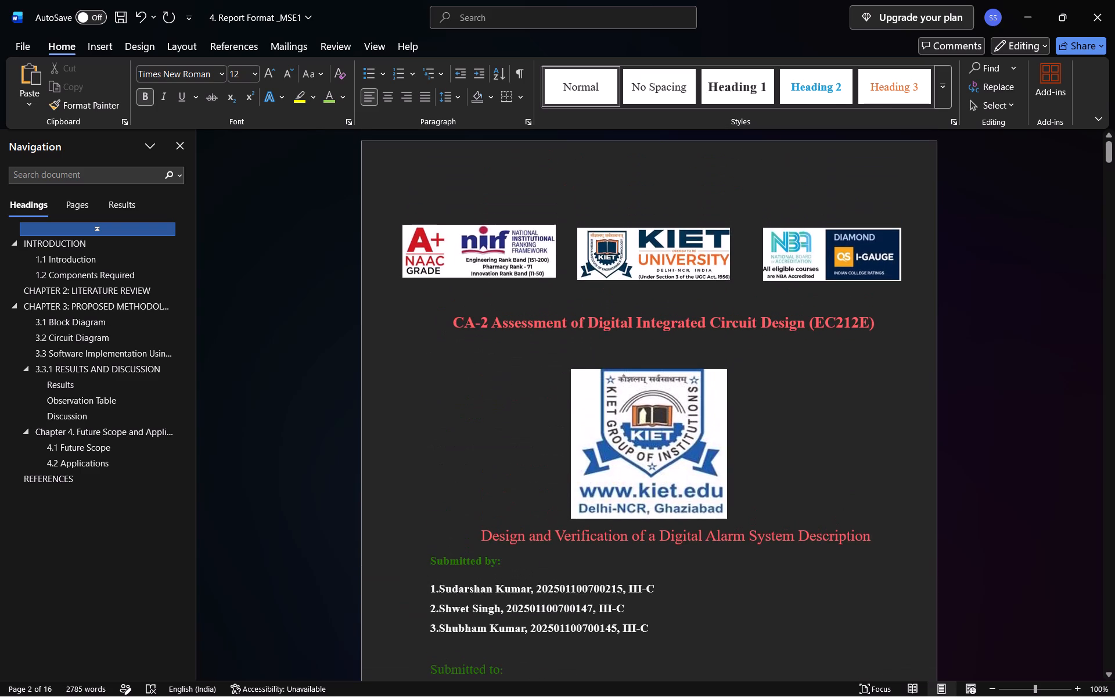
scroll(581, 406, up, 1)
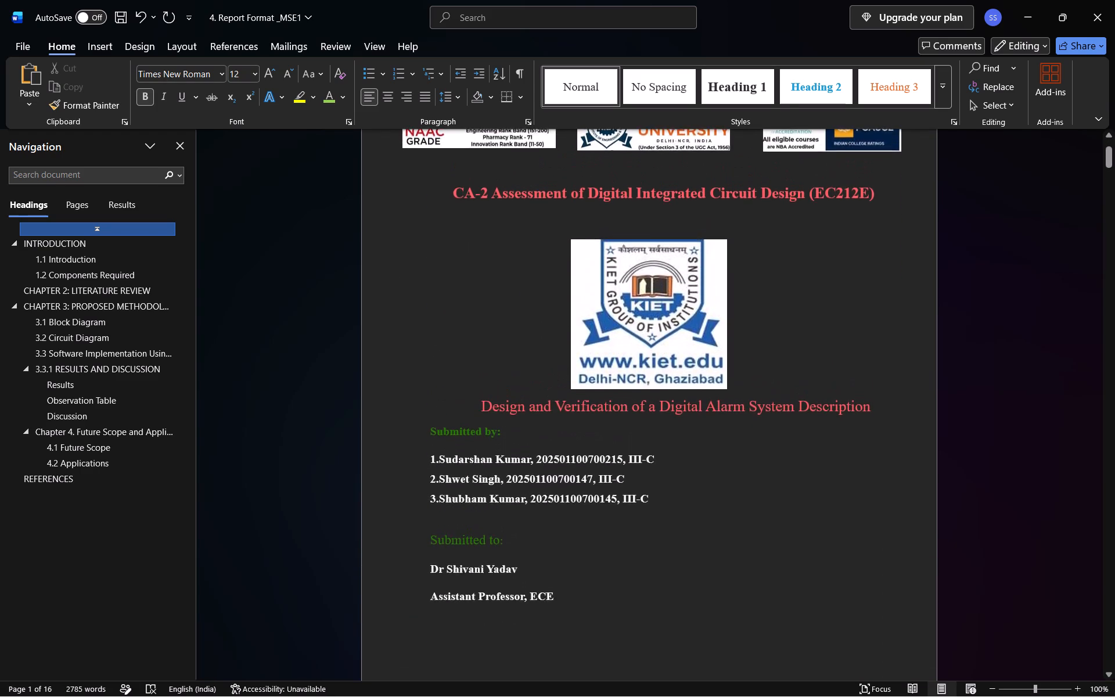
scroll(581, 406, up, 1)
scroll(581, 406, right, 1)
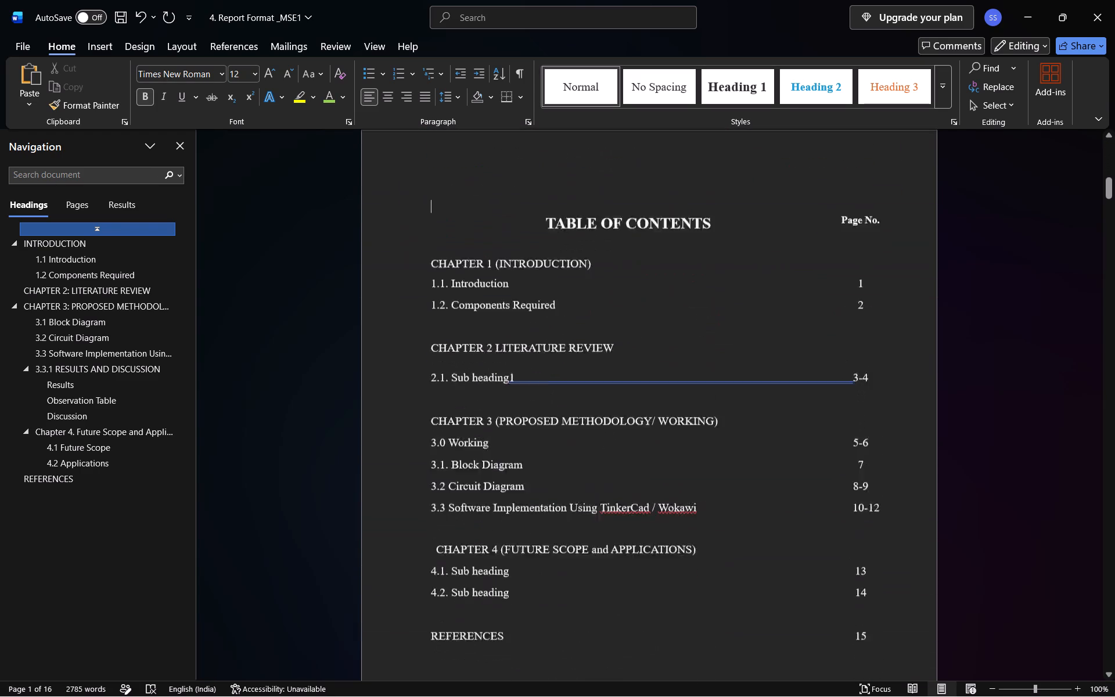
scroll(581, 406, right, 2)
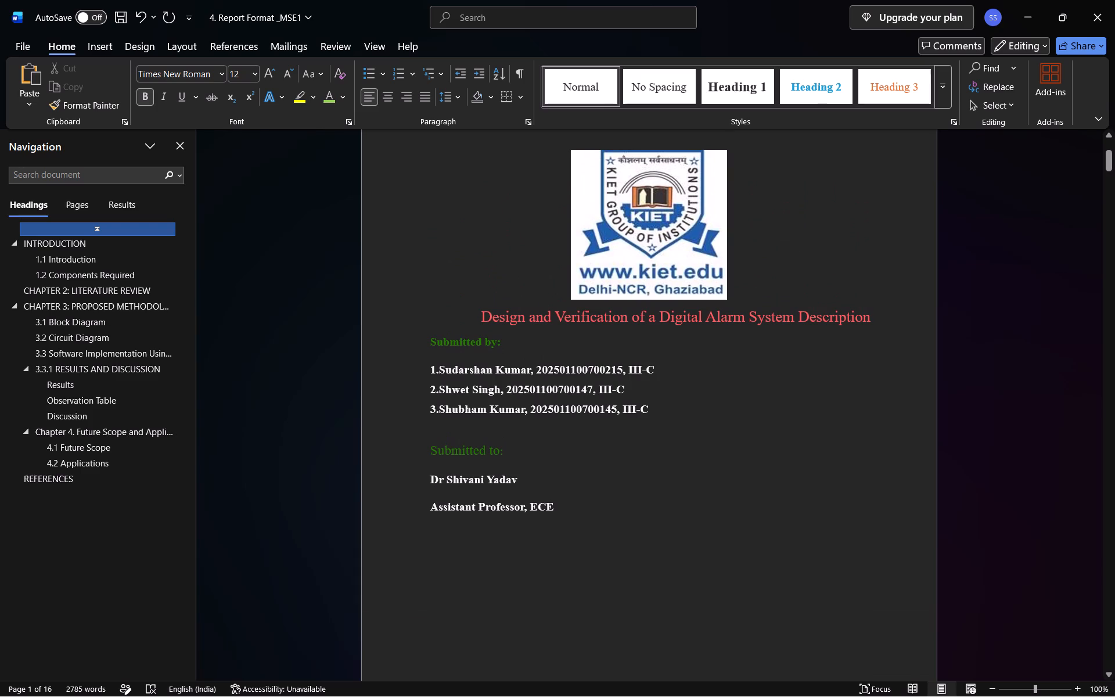
click(877, 323)
key(Return)
key(Return)
key(Return)
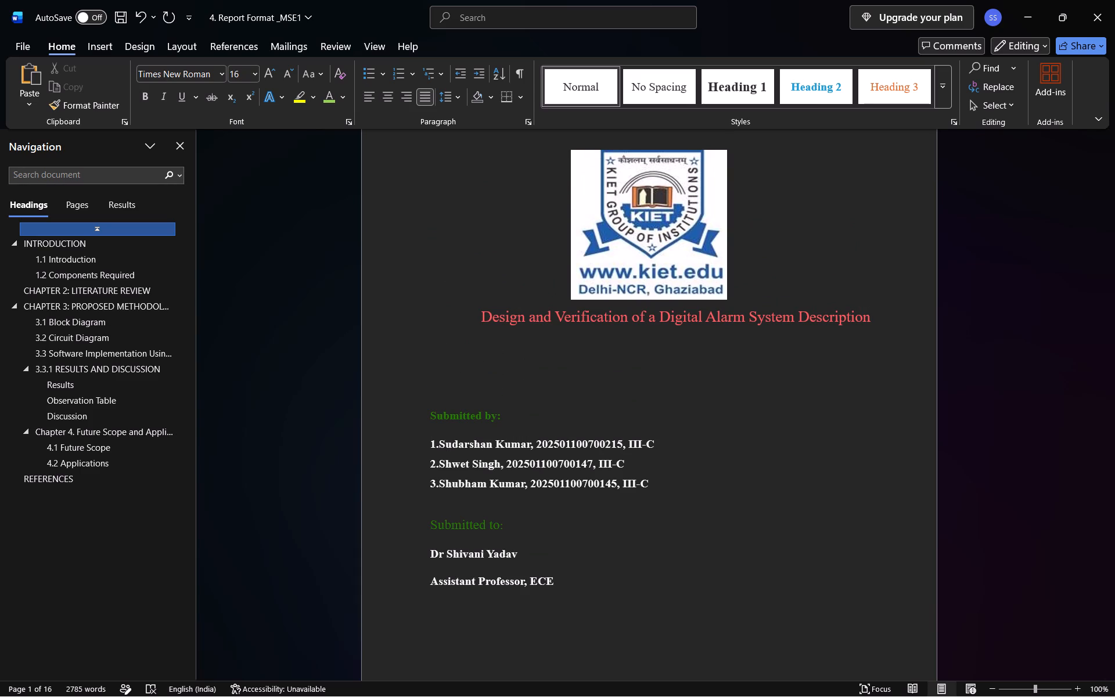
click(779, 269)
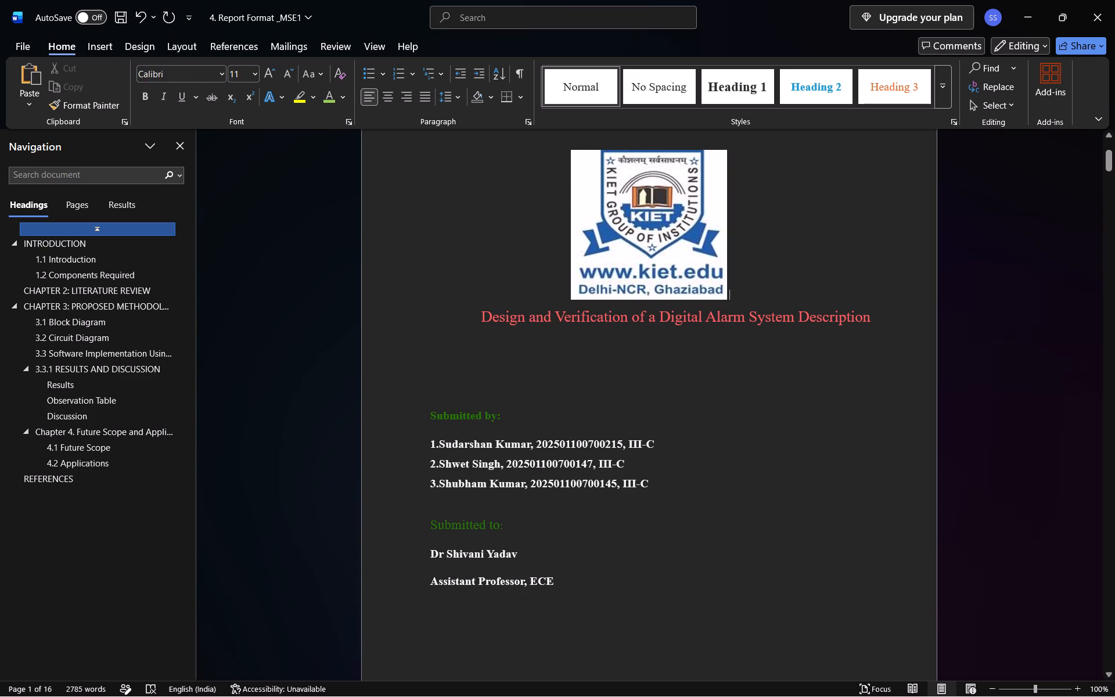
key(Return)
key(Return)
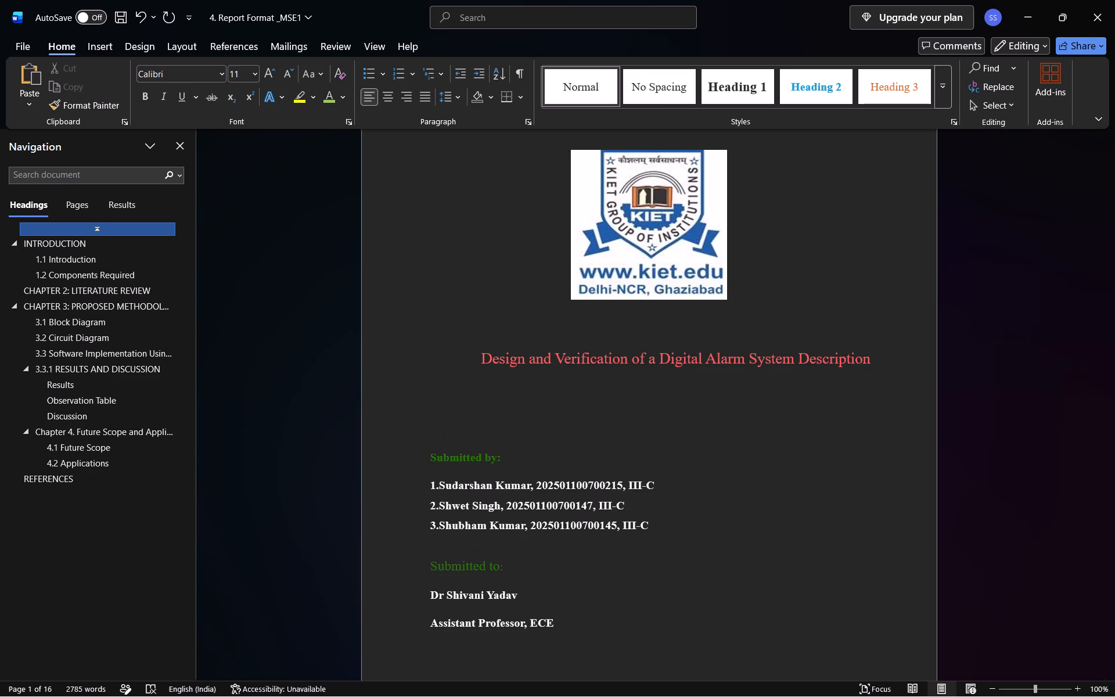
Enclose the cover page title "Design and Verification of a Digital Alarm System Description" in double quotation marks.
scroll(625, 303, up, 1)
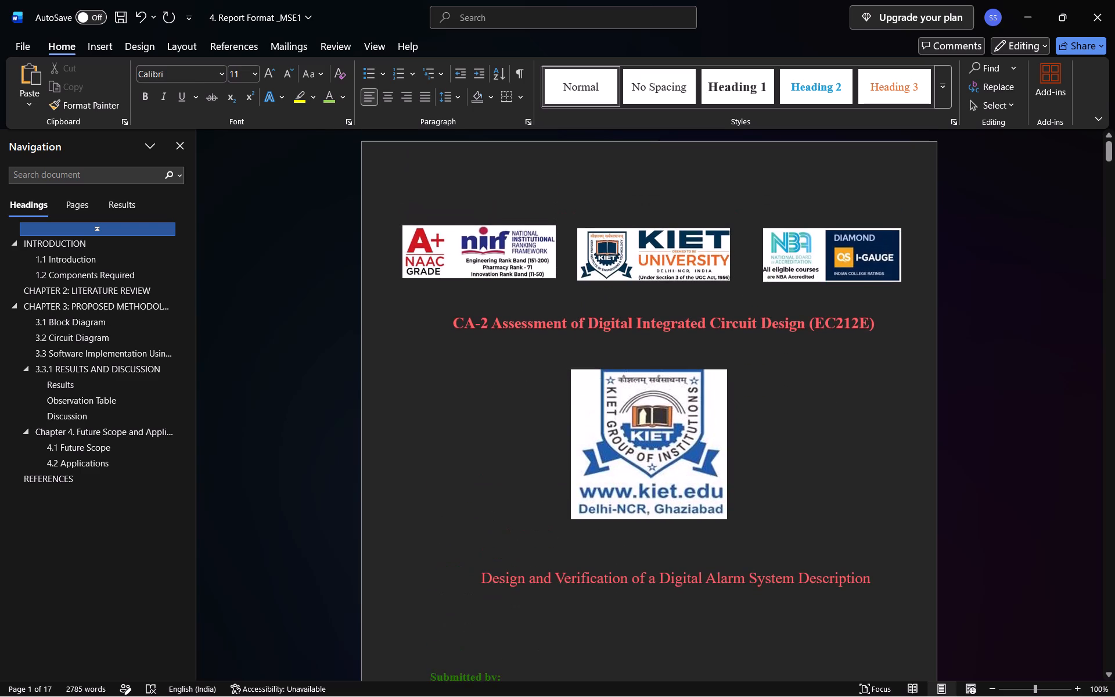
scroll(625, 303, up, 1)
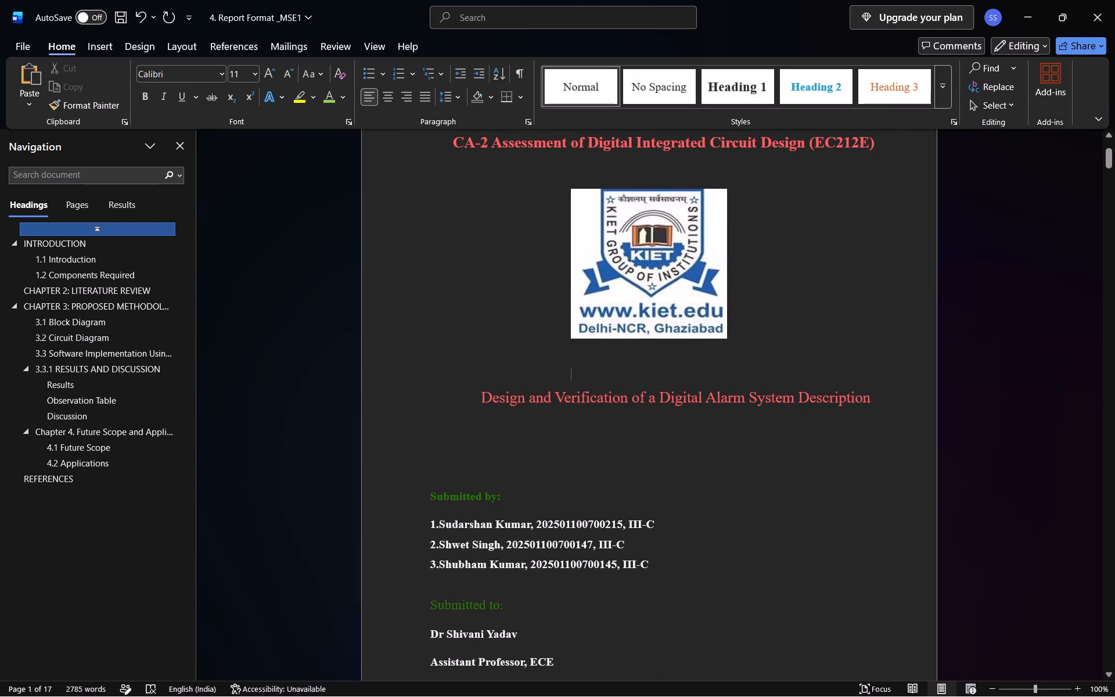
click(479, 398)
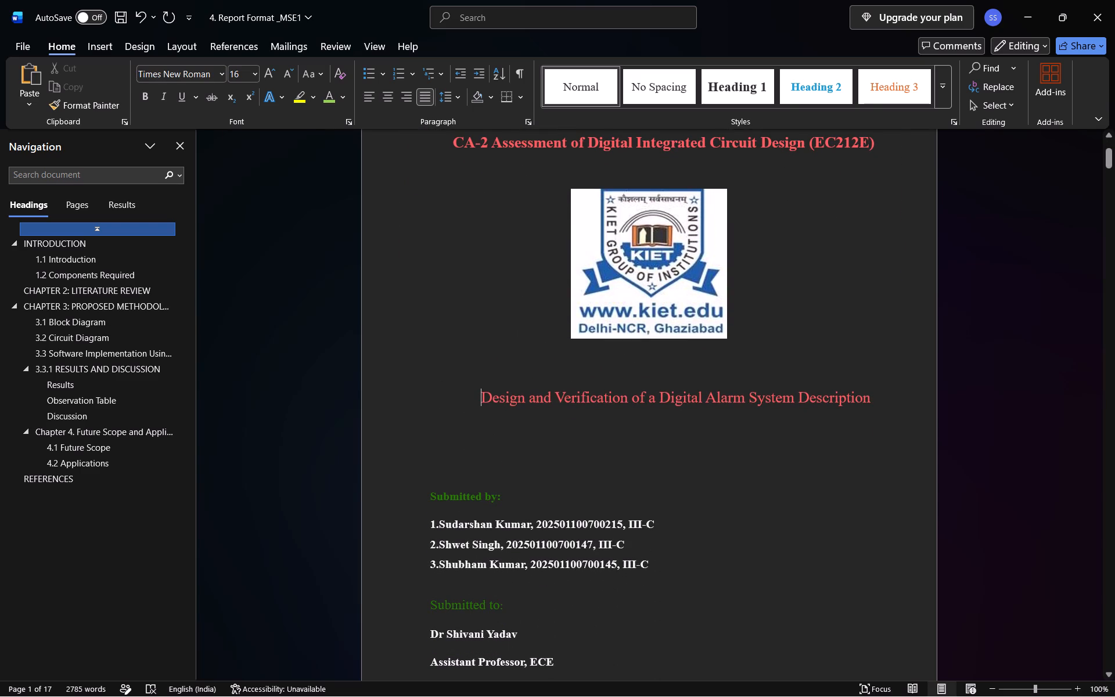
key(shift+quotedbl)
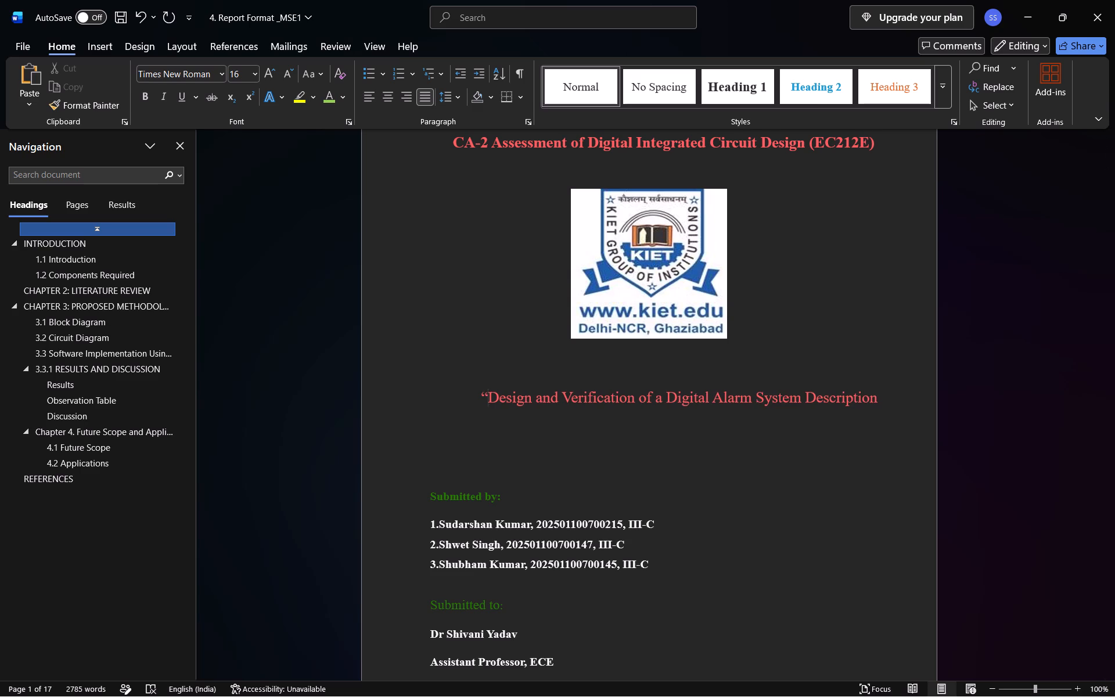
key(Right)
key(Right)
key(Right)
key(Right)
key(Right)
key(Right)
key(Right)
key(Right)
key(Right)
key(Right)
key(Right)
key(Right)
key(Right)
key(Right)
key(Right)
key(Right)
key(Right)
key(Right)
key(Right)
key(Right)
key(Right)
key(Right)
key(Right)
key(Right)
key(Right)
key(Right)
key(Right)
key(shift+quotedbl)
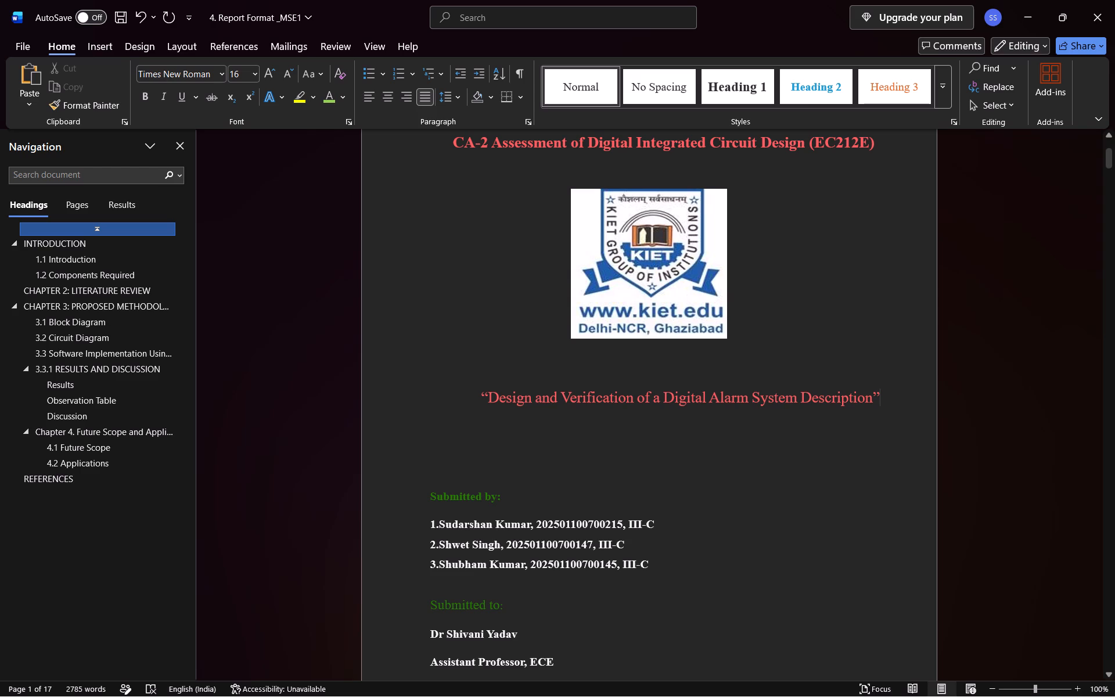
Add a space after the opening quotation mark and another before the closing quotation mark of the cover title.
click(488, 398)
click(488, 398)
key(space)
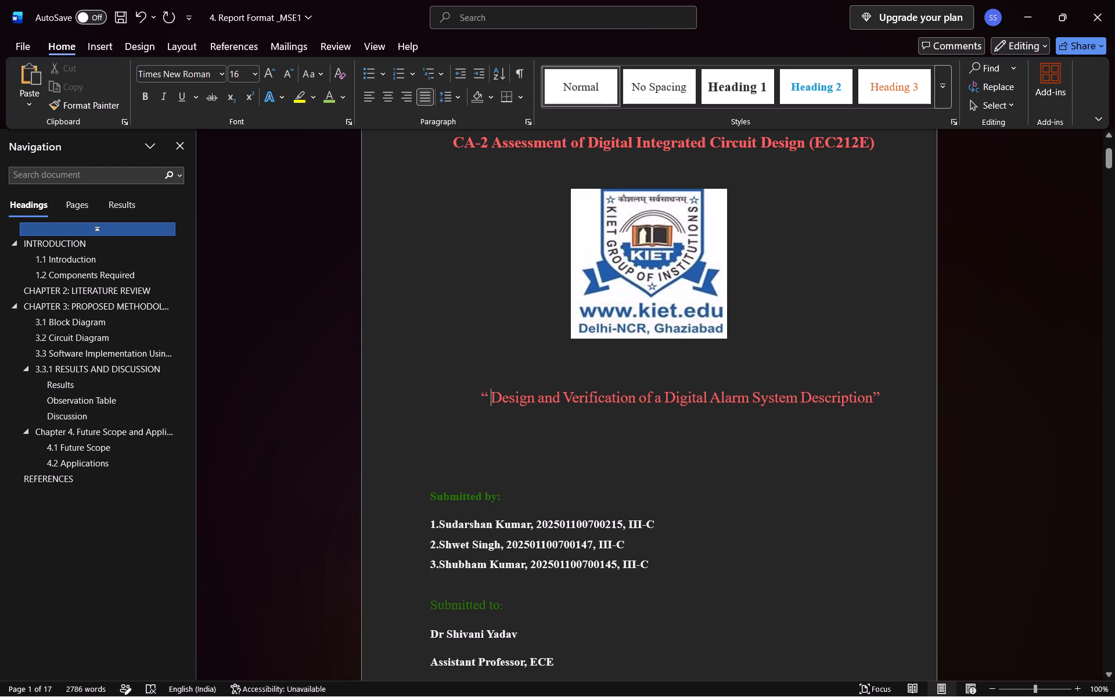
click(871, 401)
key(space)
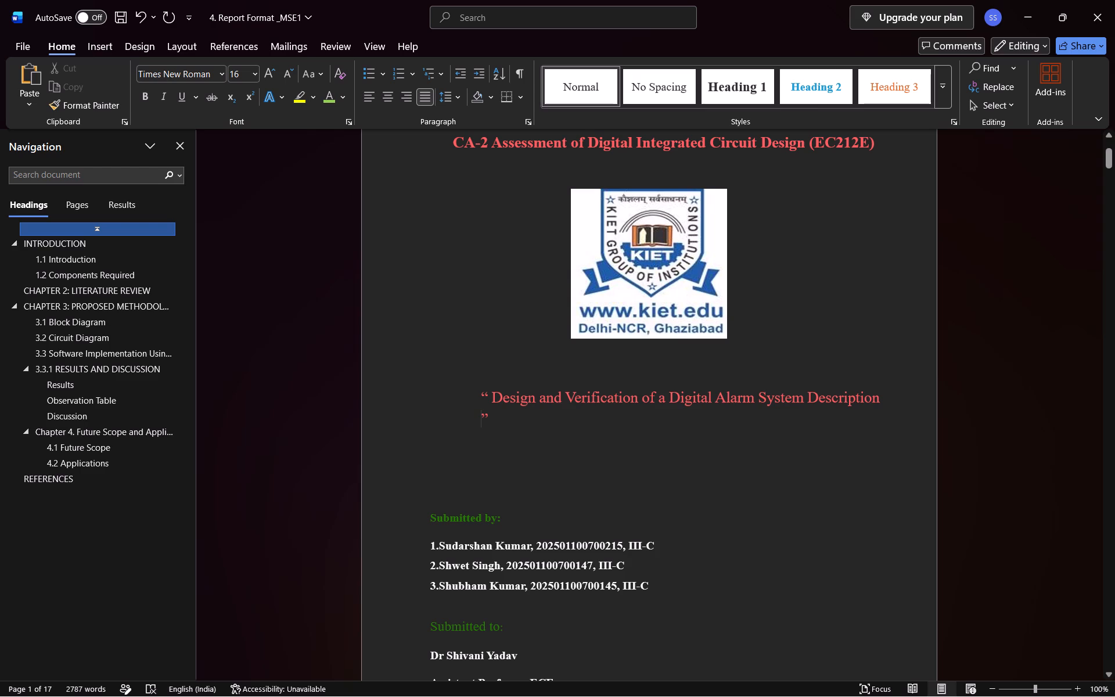
Reduce the indent of the quoted title paragraph on the cover page.
click(480, 403)
key(BackSpace)
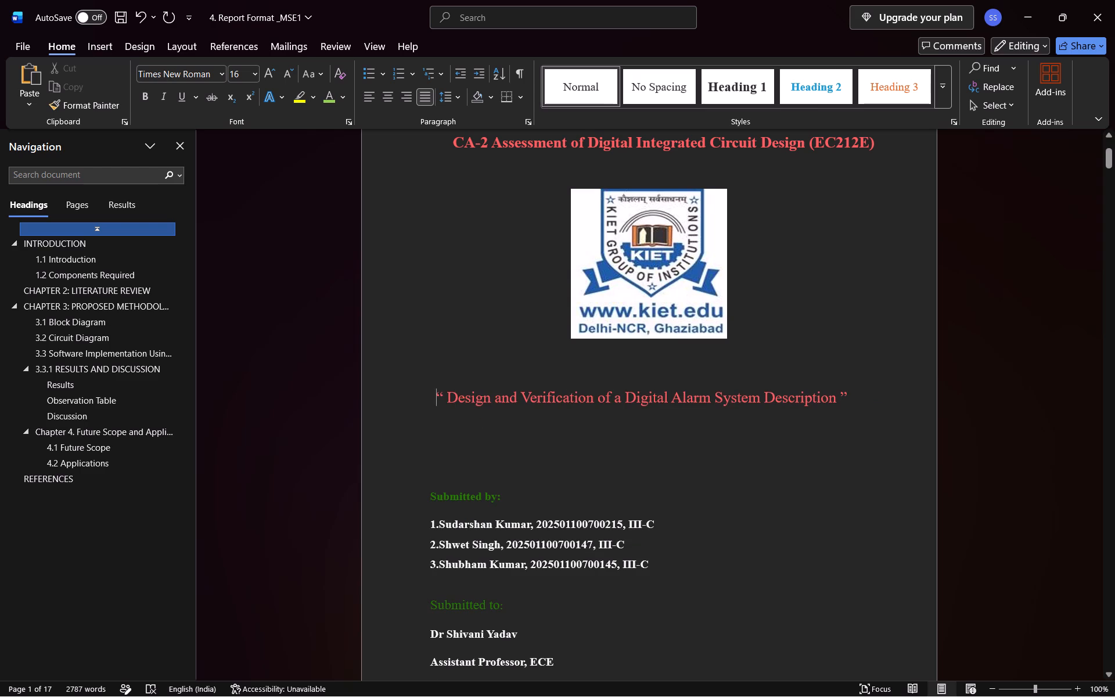
Delete all old report content from the Table of Contents page through the end of the document, keeping the cover page.
scroll(480, 403, down, 1)
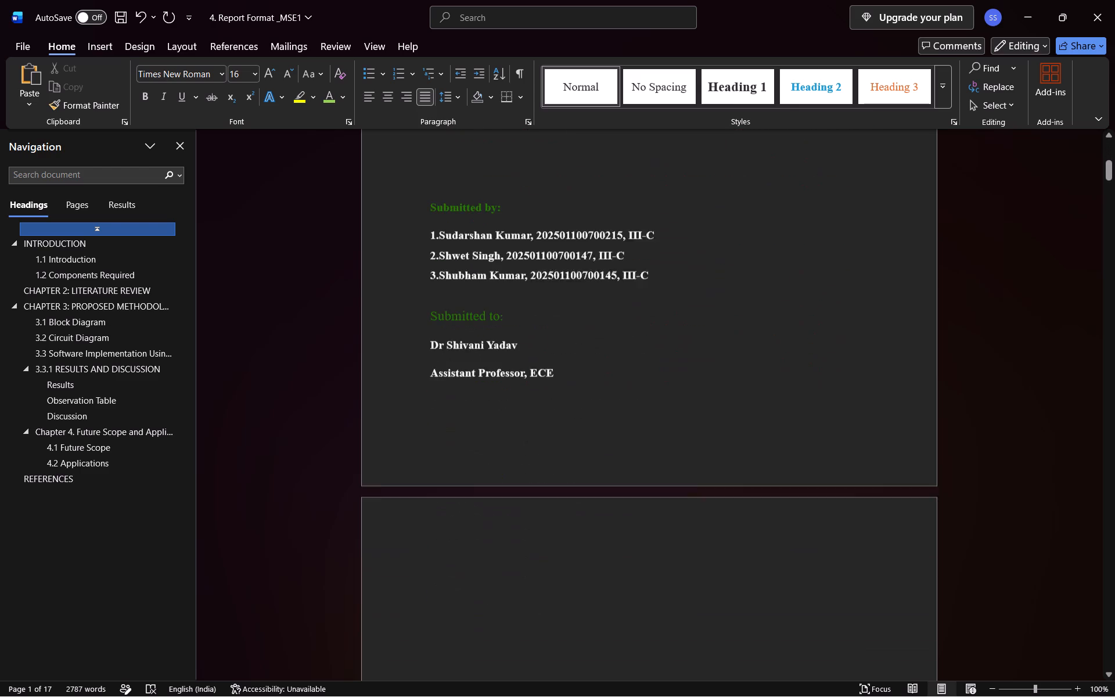
scroll(480, 403, down, 2)
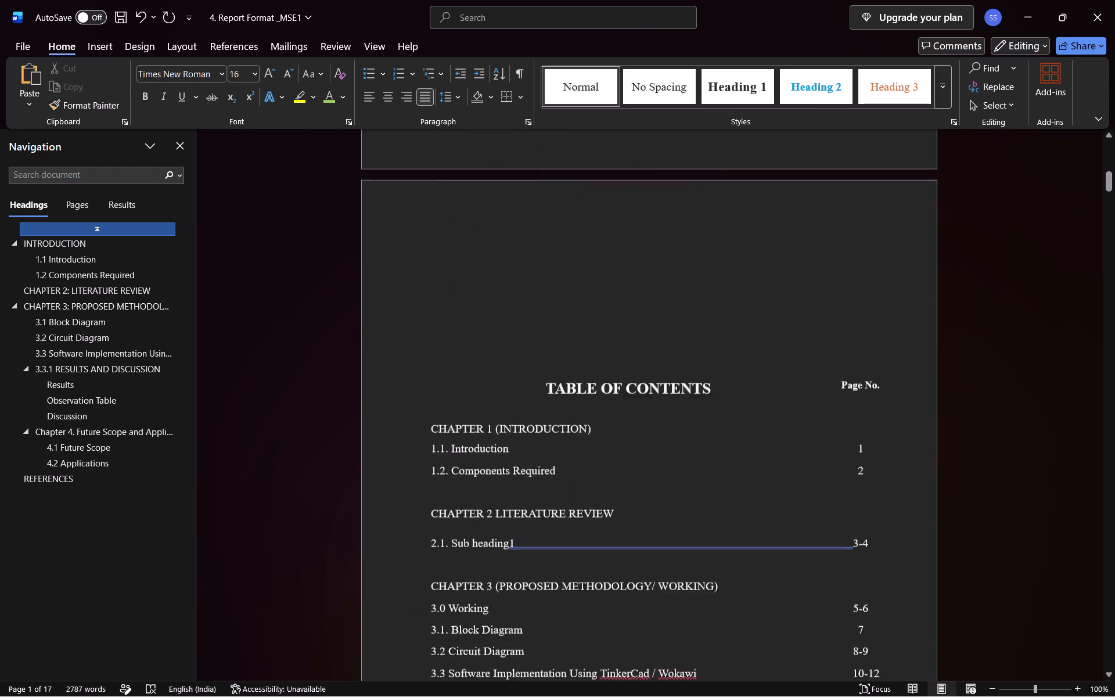
scroll(480, 403, down, 3)
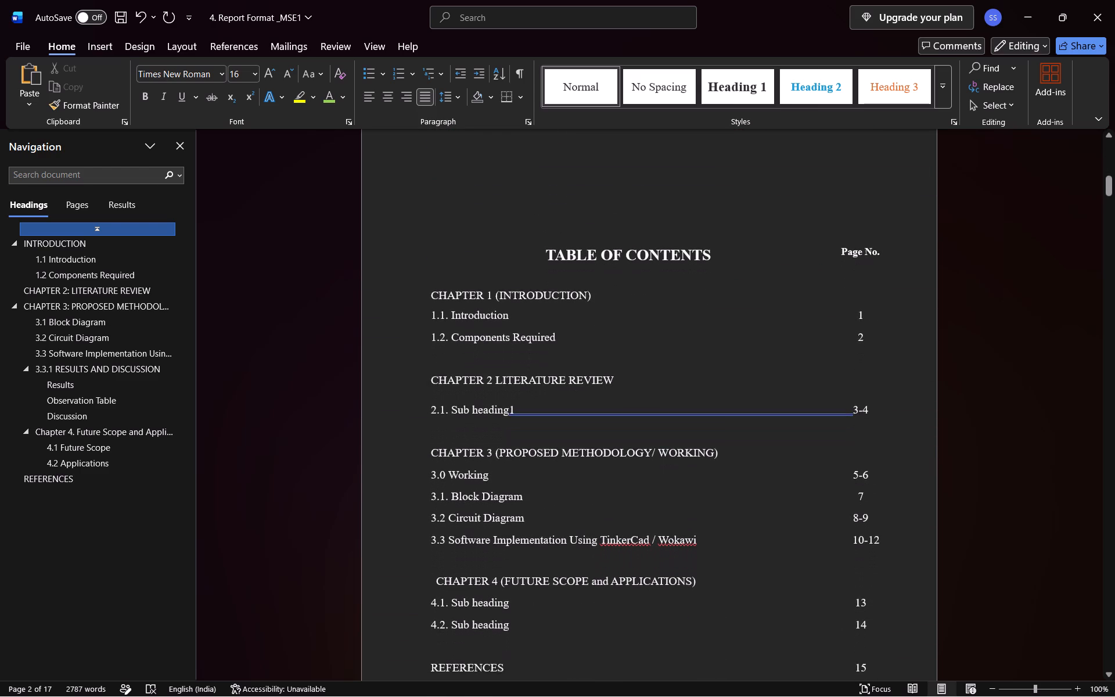
scroll(480, 403, down, 2)
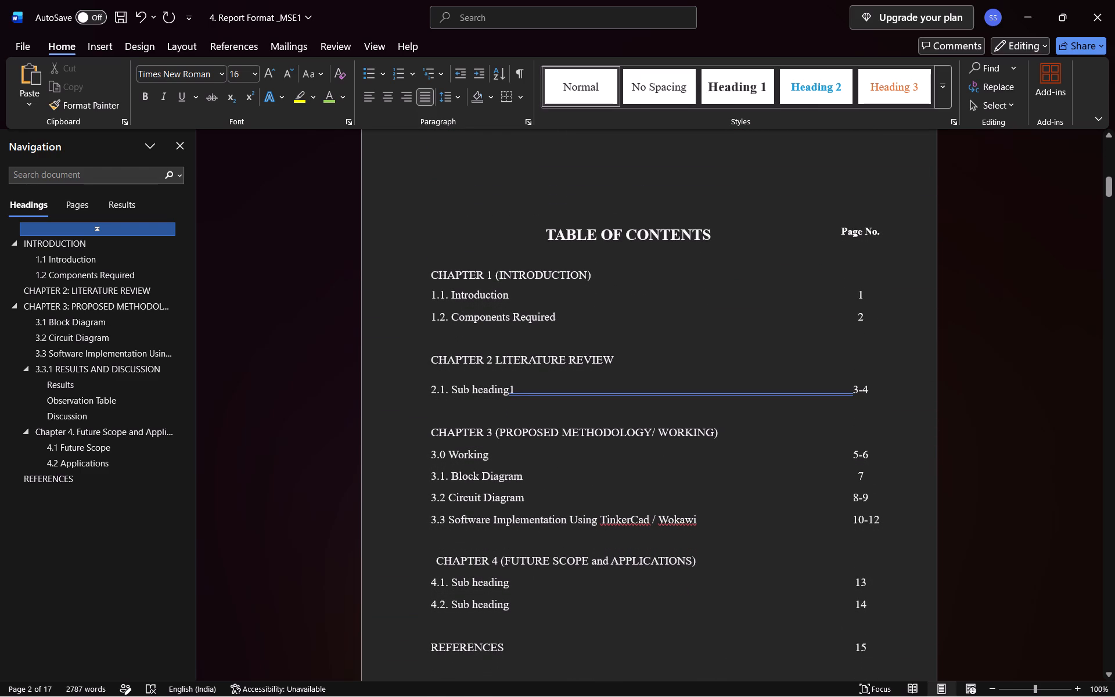
scroll(480, 403, down, 1)
scroll(480, 403, up, 1)
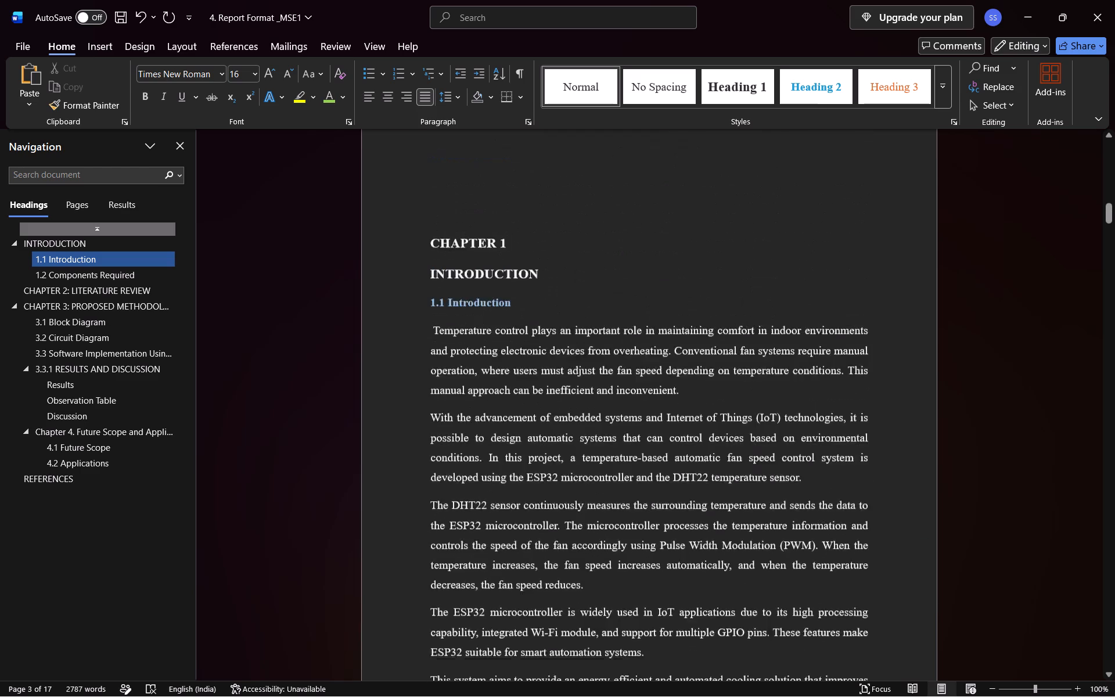
scroll(480, 403, up, 2)
scroll(480, 403, down, 1)
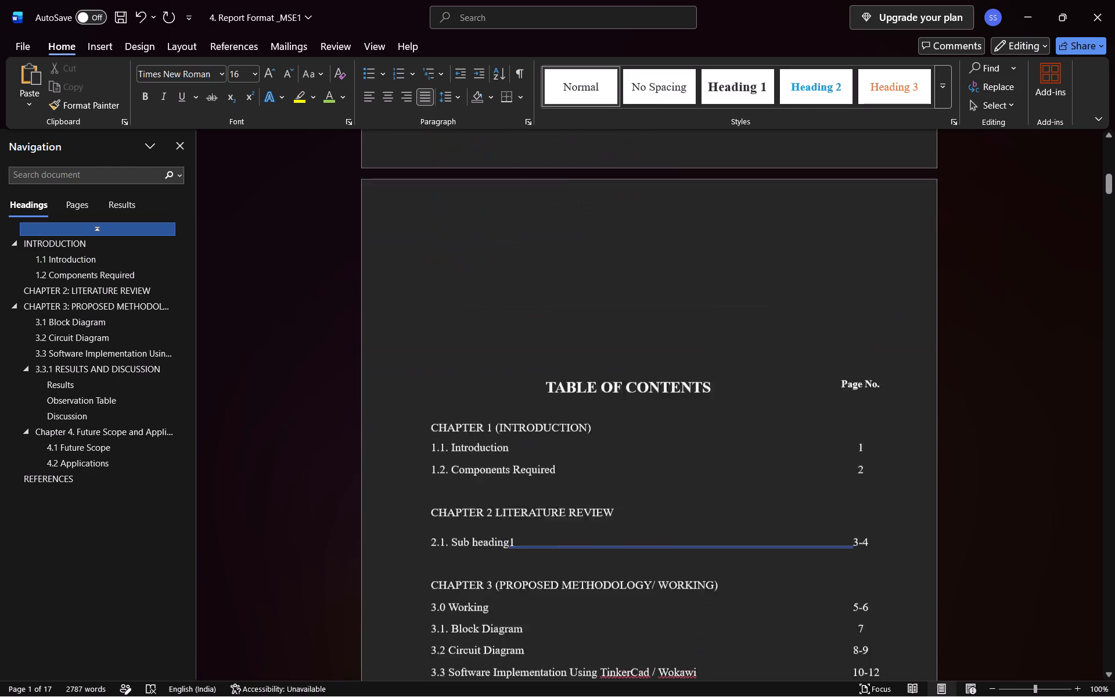
scroll(480, 403, down, 1)
drag(534, 246, 545, 301)
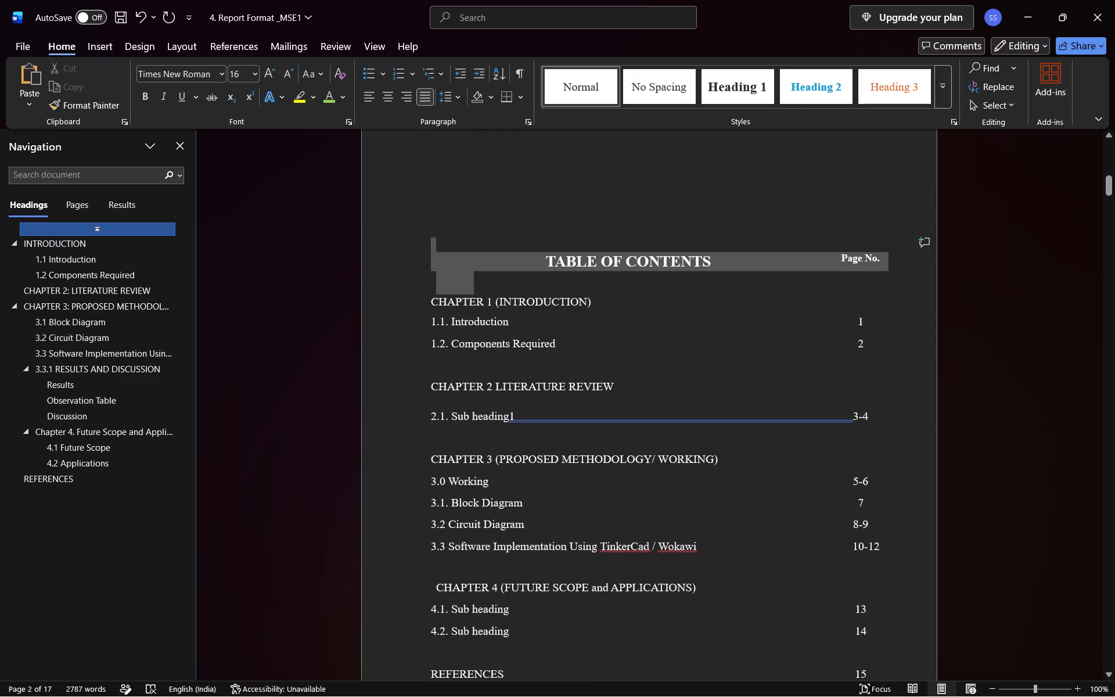
drag(545, 301, 683, 690)
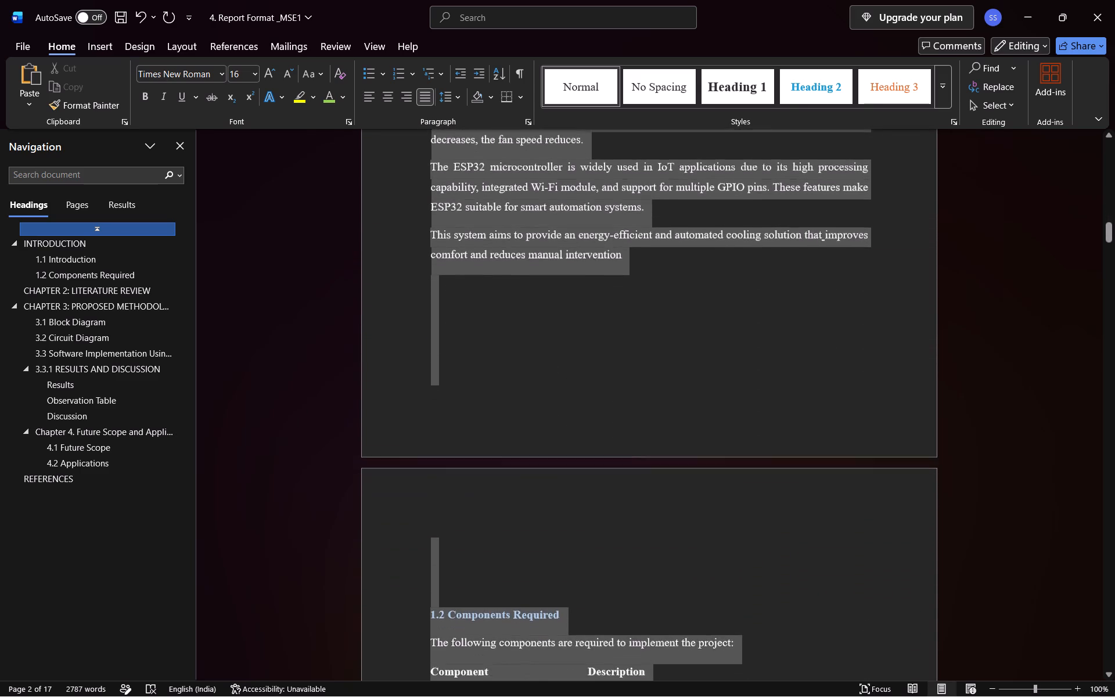
drag(683, 690, 774, 692)
key(BackSpace)
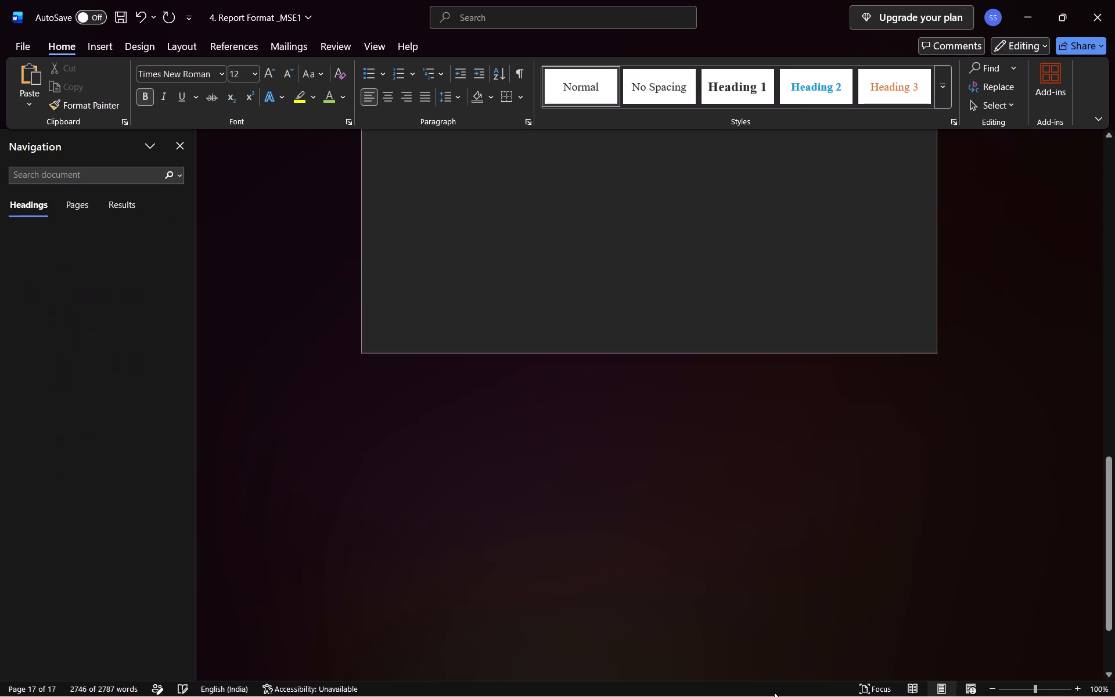
click(774, 692)
Remove the spaces just inside the opening and closing quotation marks of the cover page title.
scroll(774, 692, up, 2)
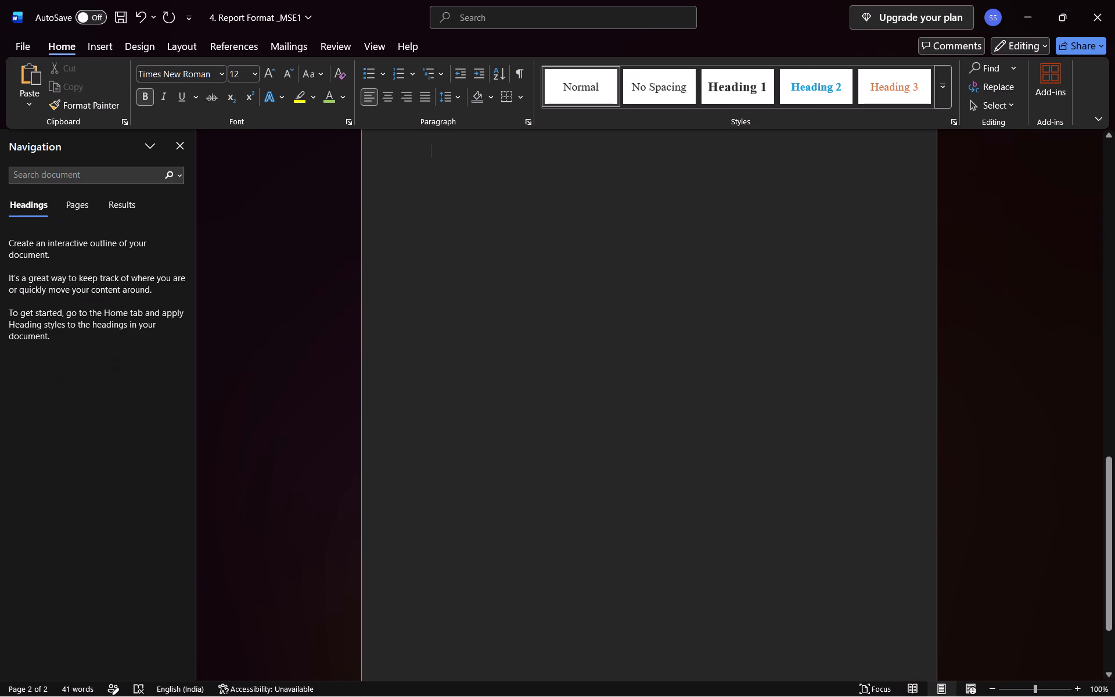
scroll(838, 588, up, 3)
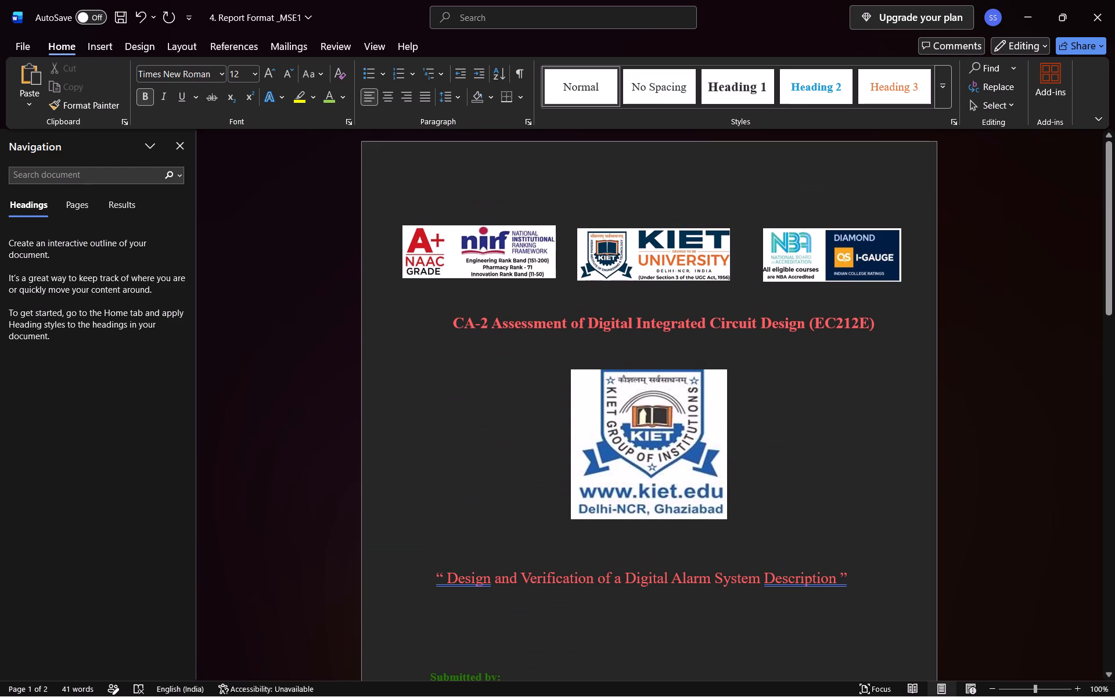
click(842, 581)
key(BackSpace)
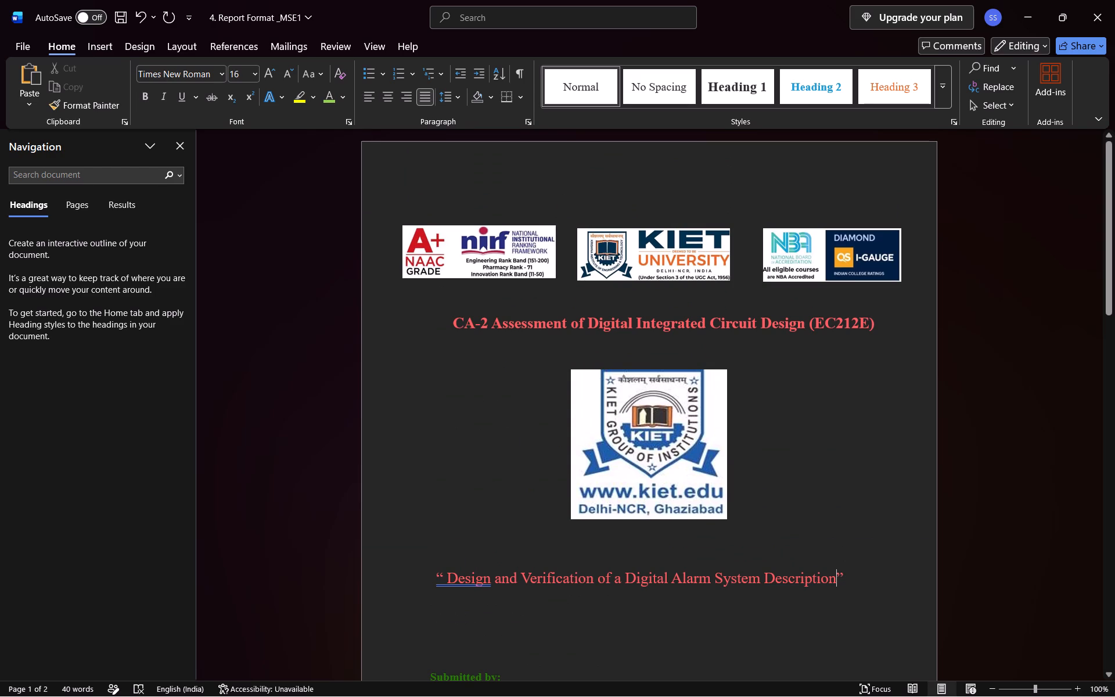
double_click(448, 577)
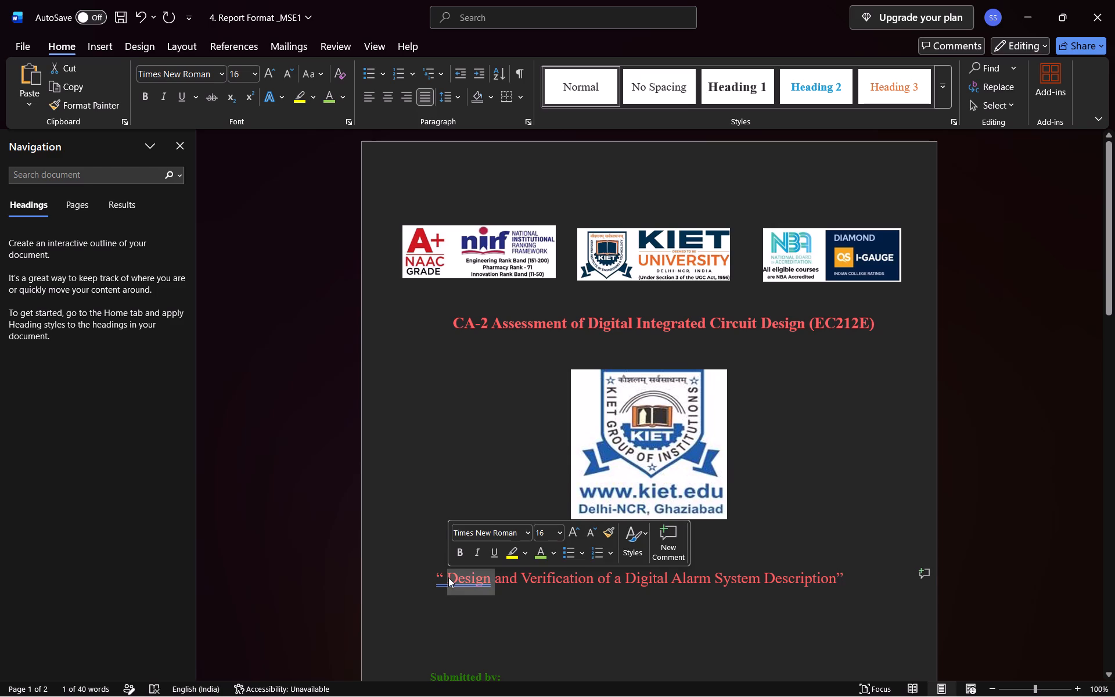
click(445, 581)
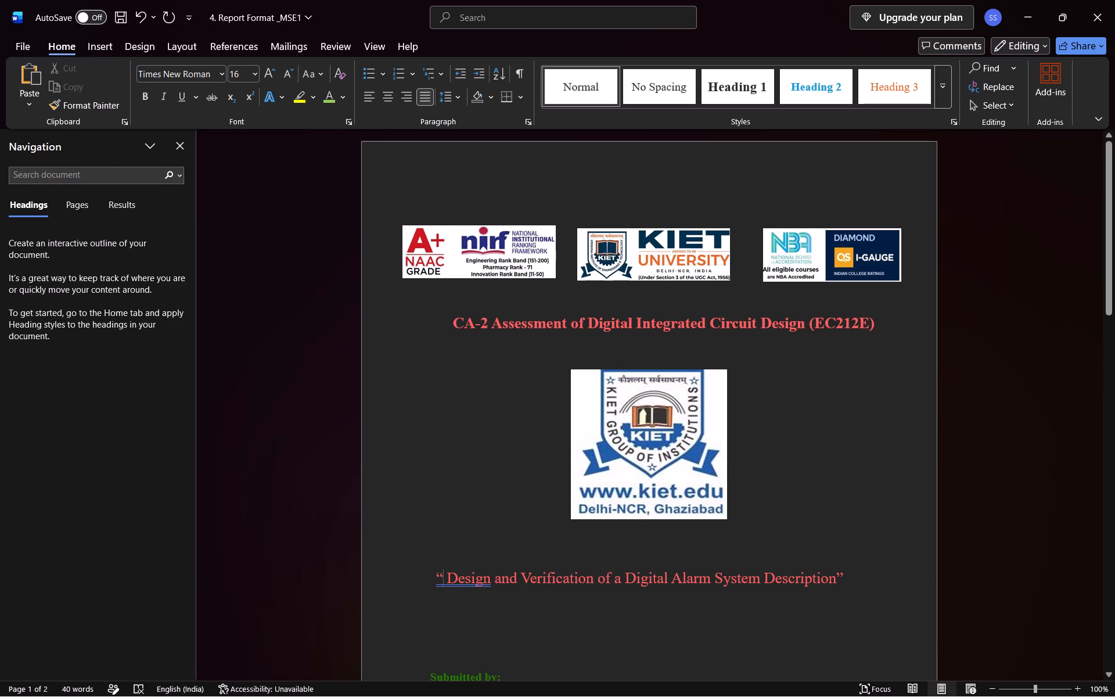
key(Right)
key(BackSpace)
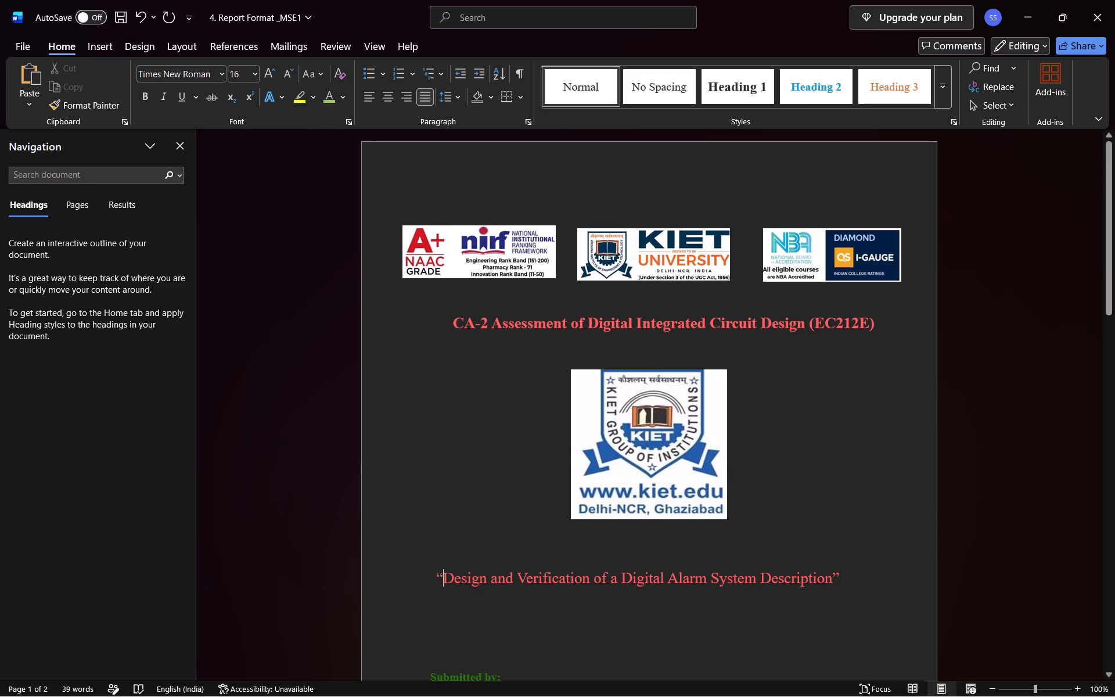
Shift the quoted cover title along its line by inserting four spaces before the opening quotation mark.
click(434, 582)
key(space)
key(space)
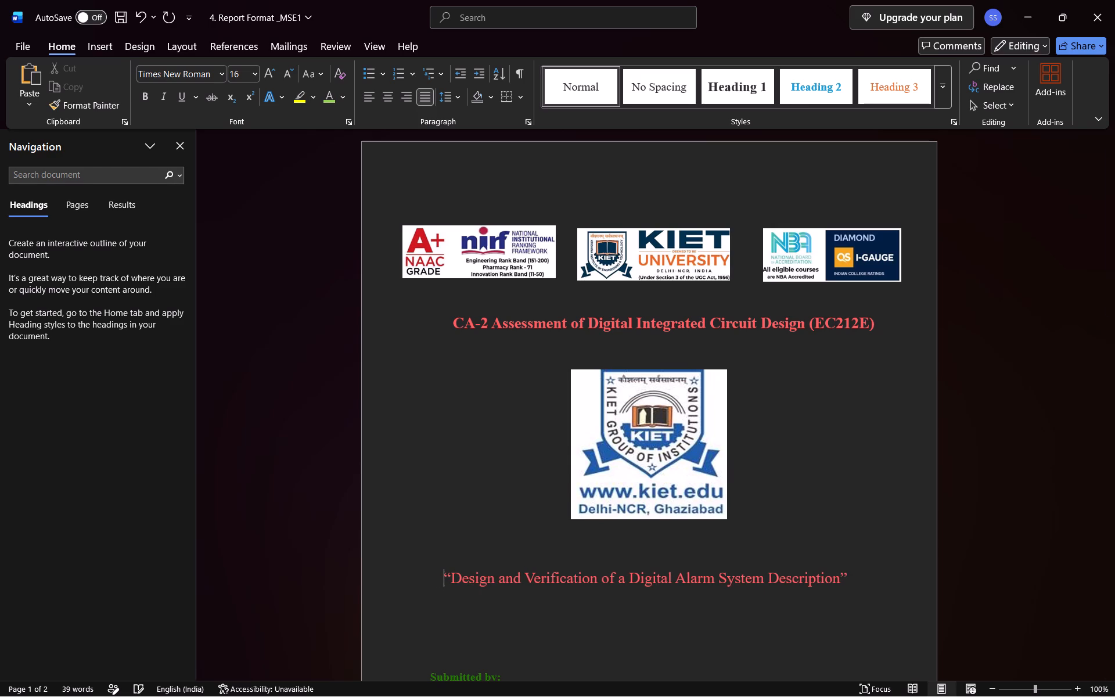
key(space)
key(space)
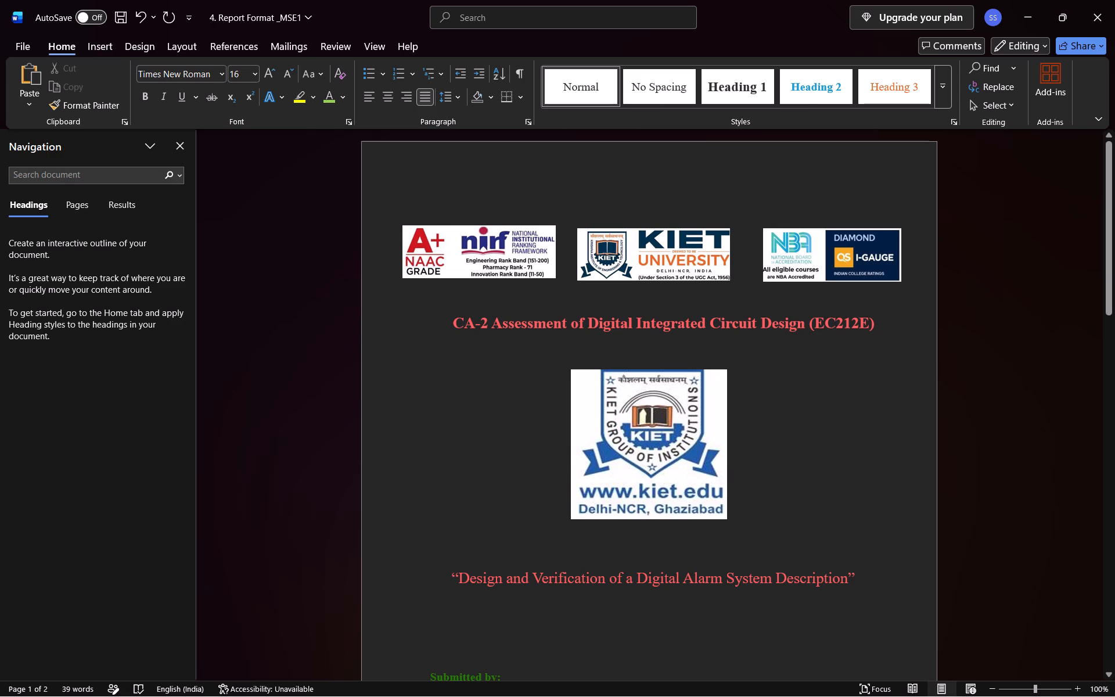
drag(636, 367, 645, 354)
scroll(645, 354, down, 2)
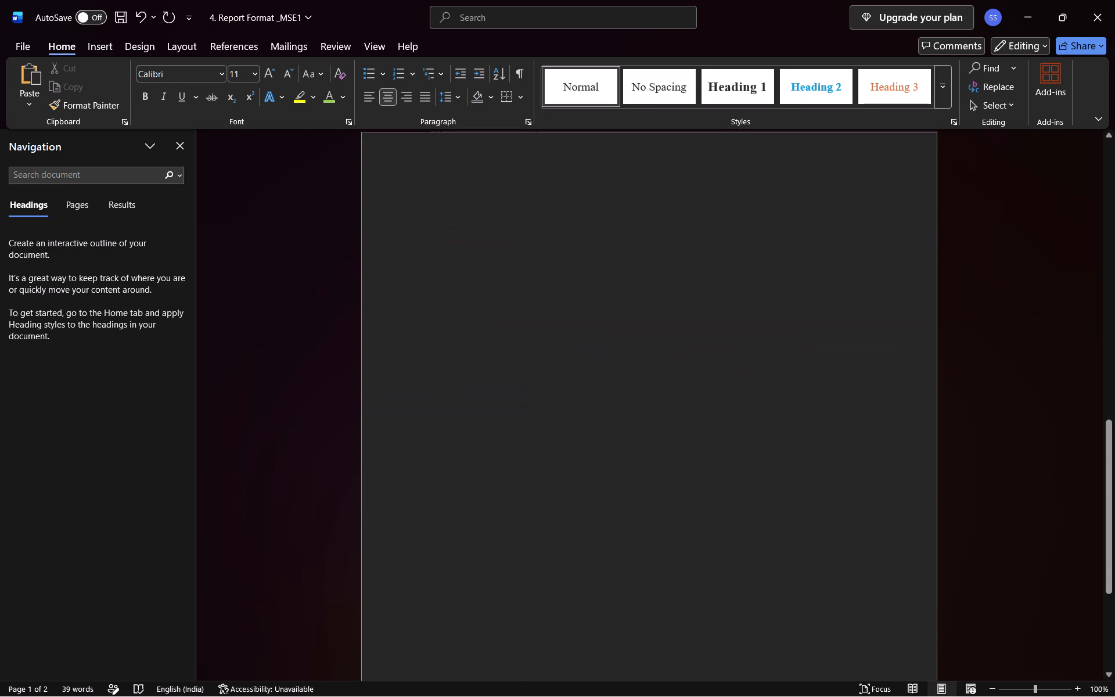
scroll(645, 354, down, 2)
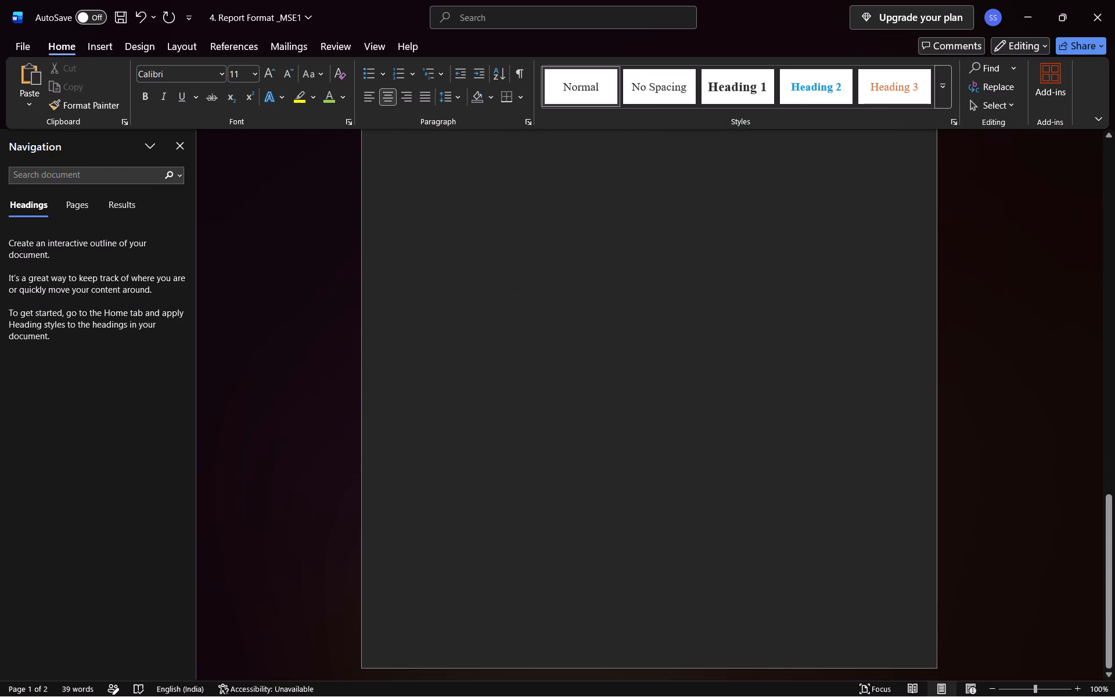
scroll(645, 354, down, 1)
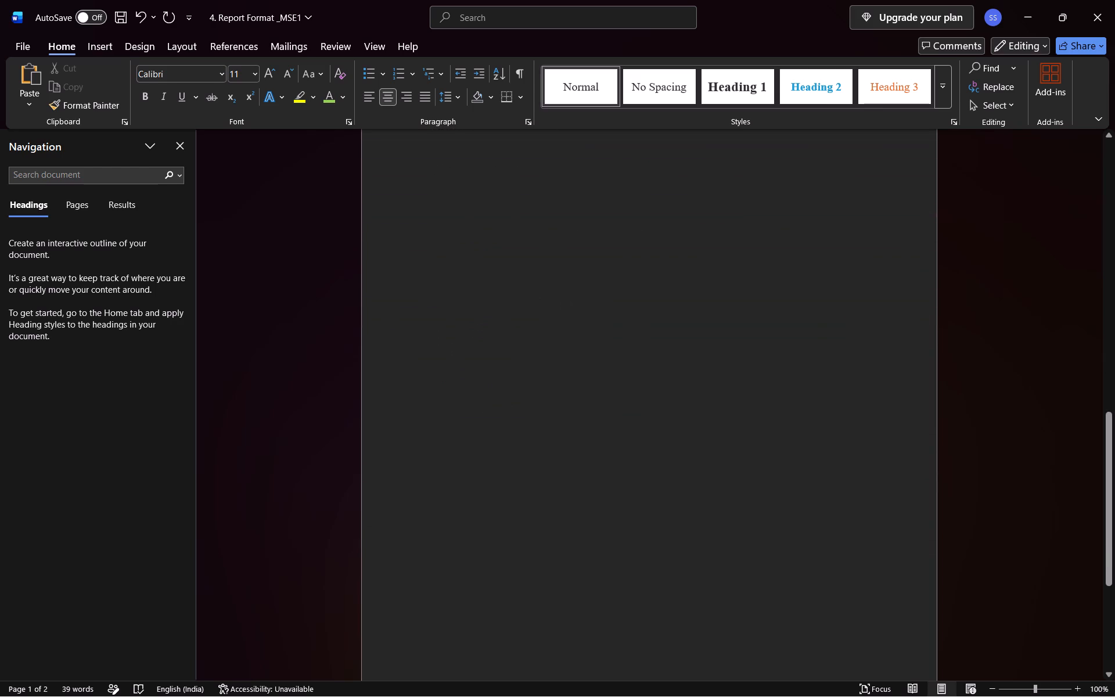
click(703, 682)
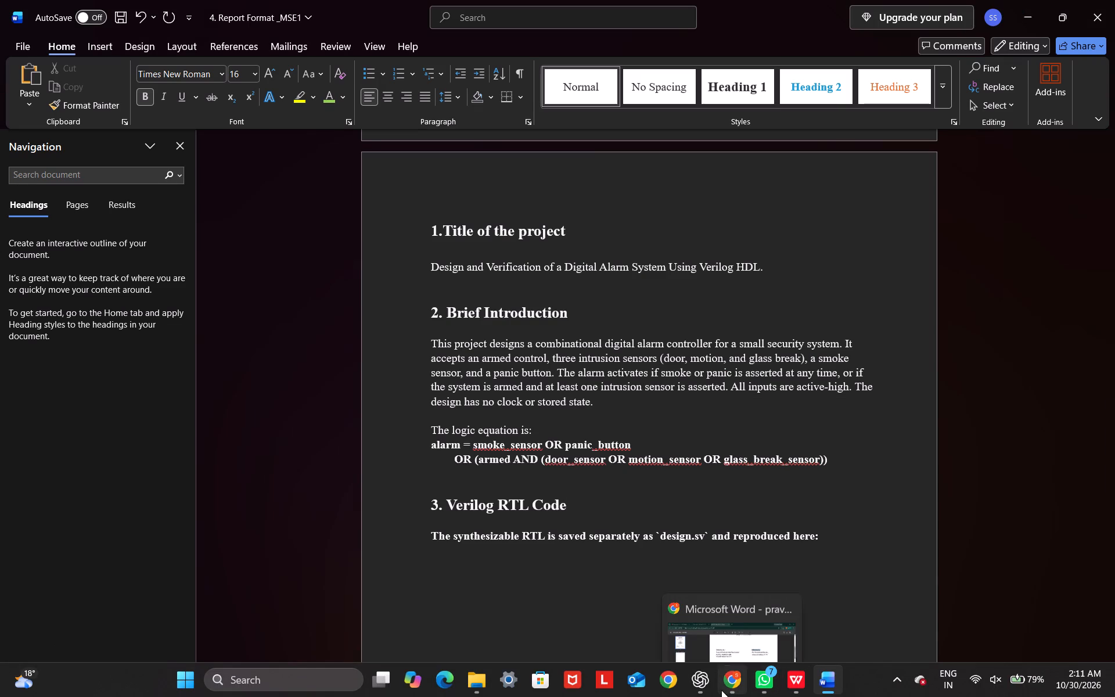
click(739, 674)
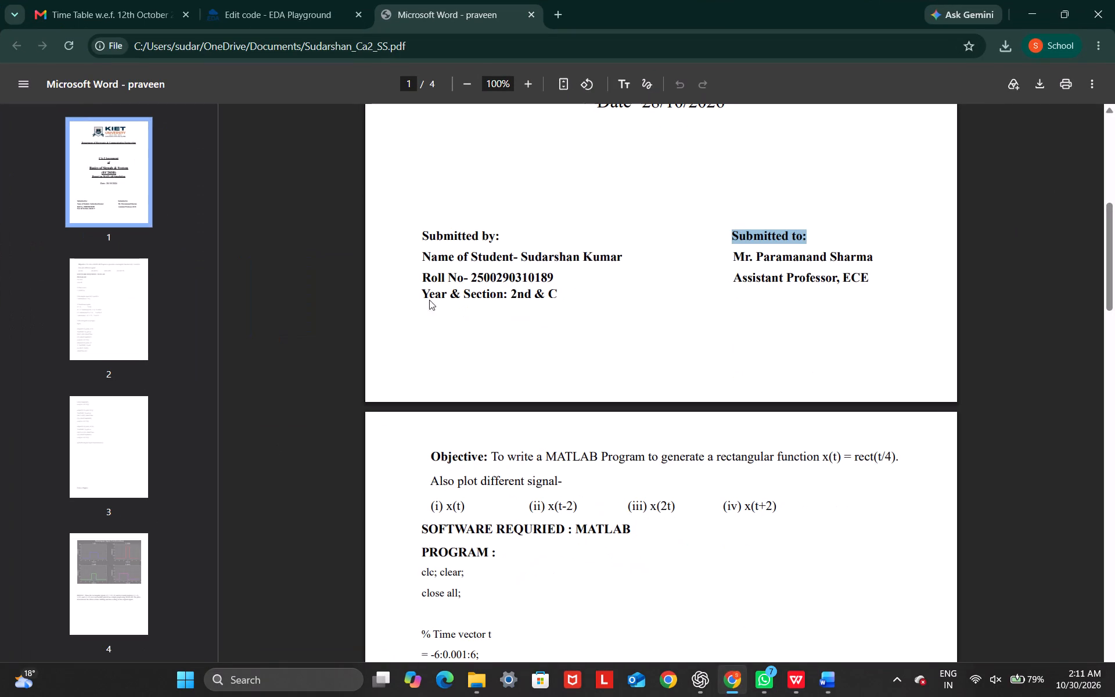
click(305, 13)
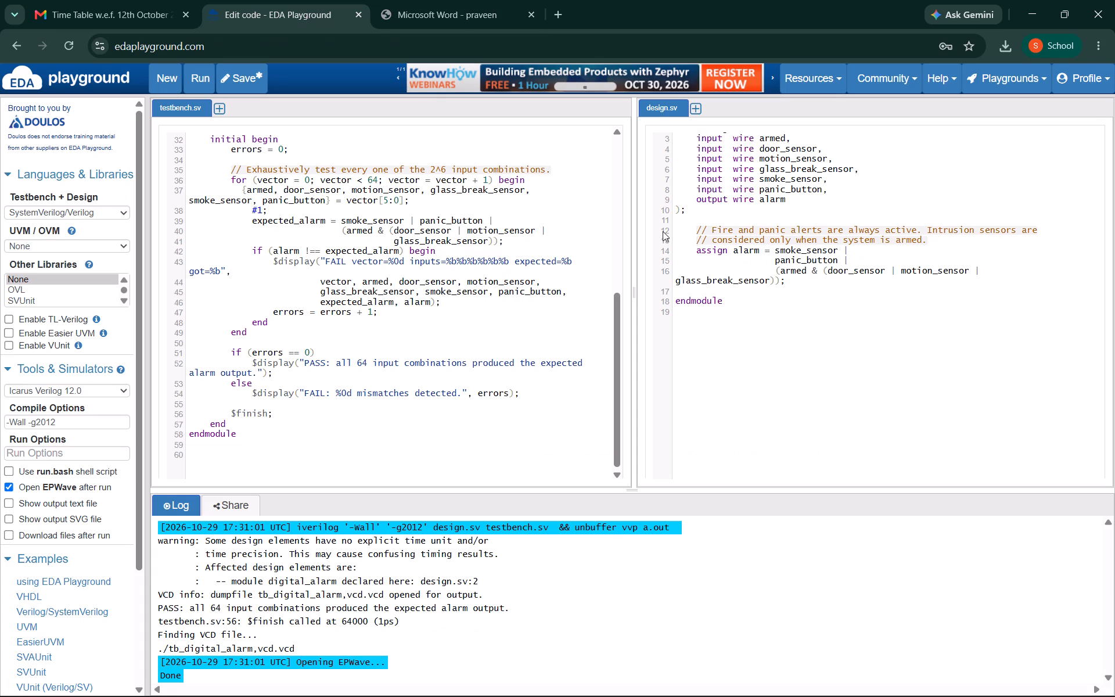
scroll(780, 315, up, 2)
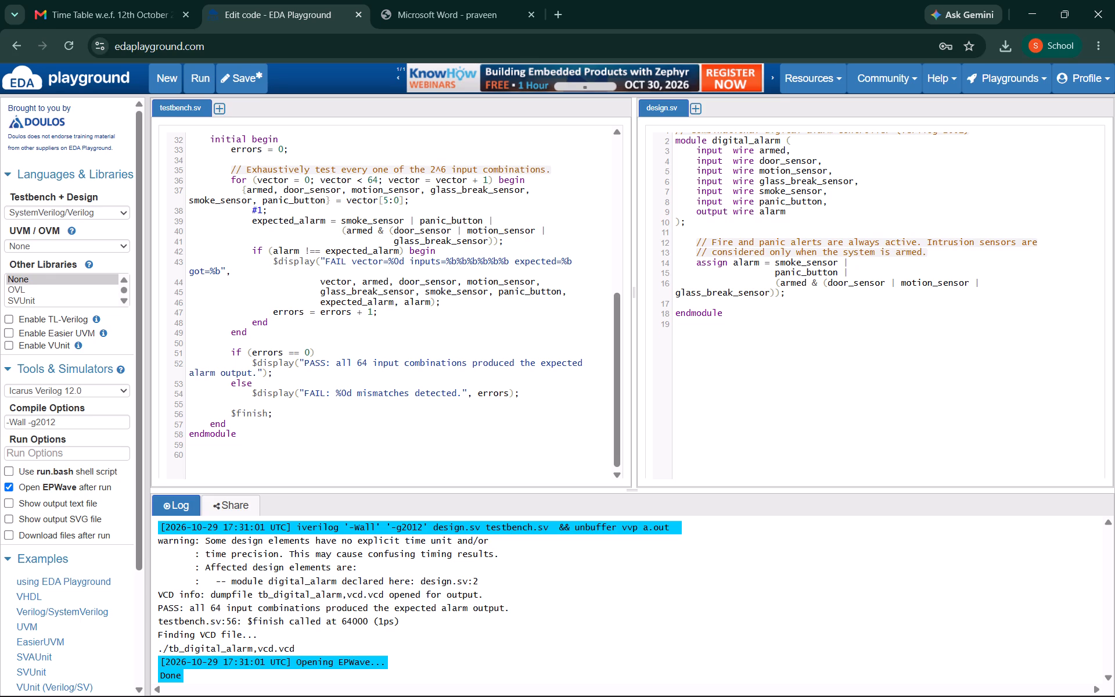
drag(675, 138, 740, 314)
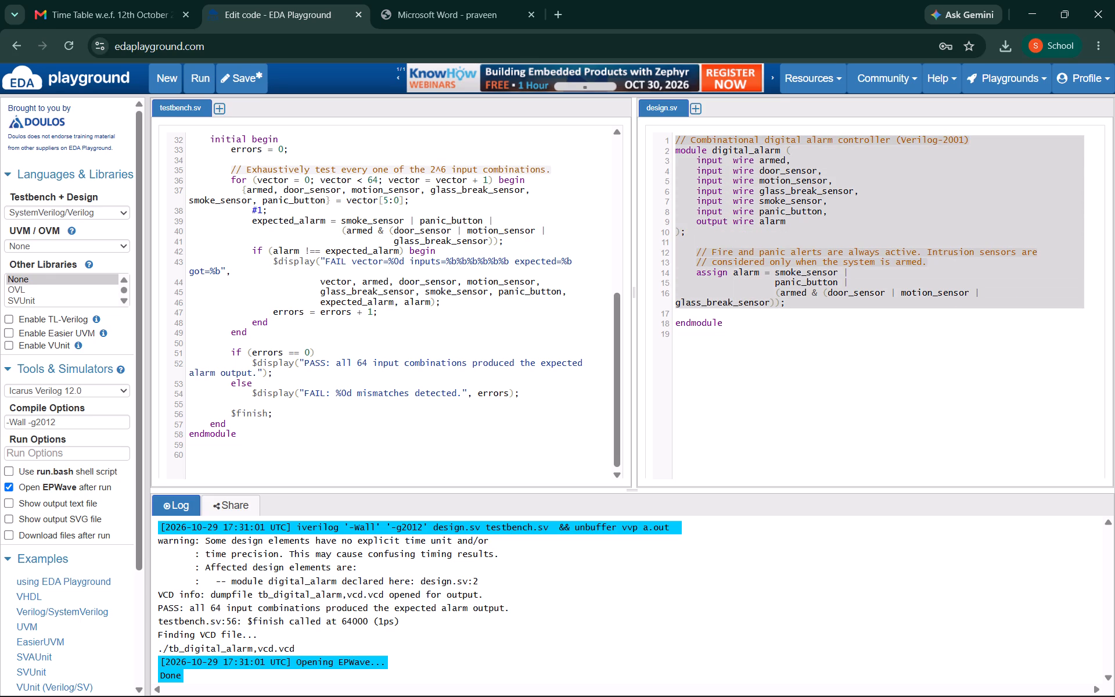
drag(740, 314, 740, 320)
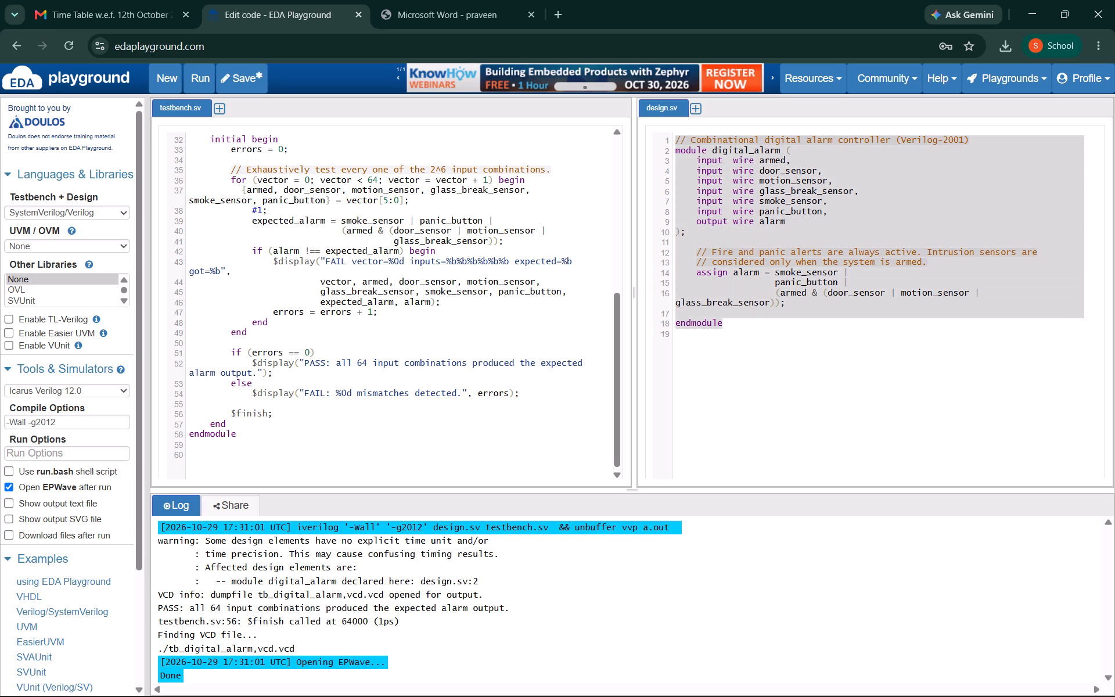
key(ctrl+c)
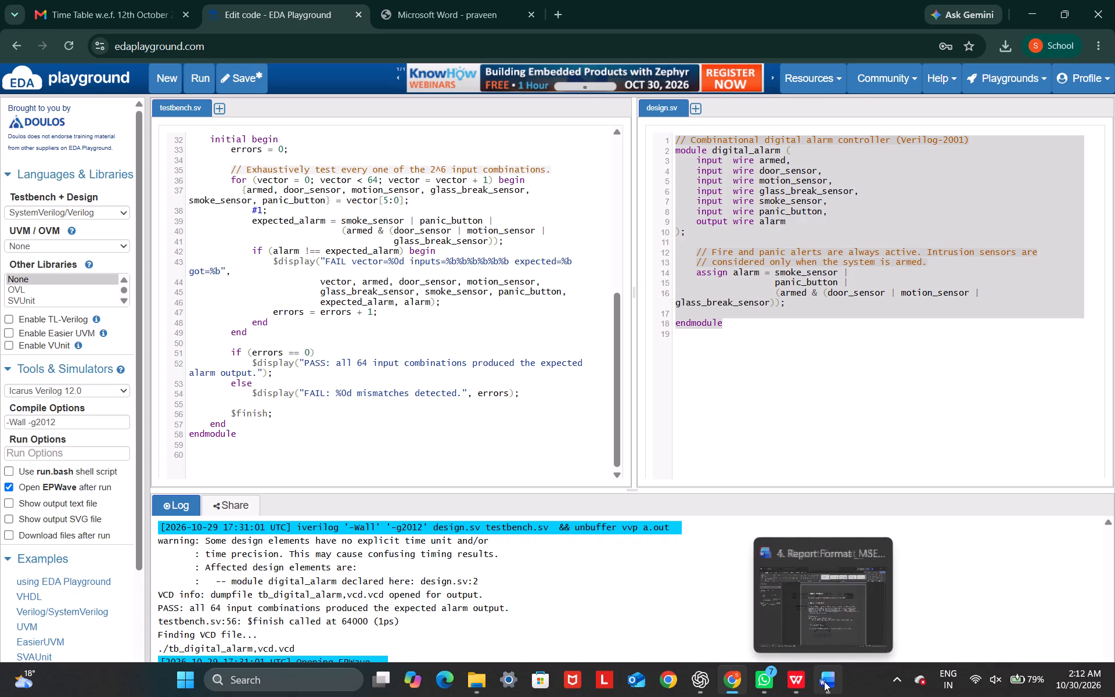
In Word, paste the module code below the sentence introducing the synthesizable RTL, leaving one blank line between them.
click(824, 681)
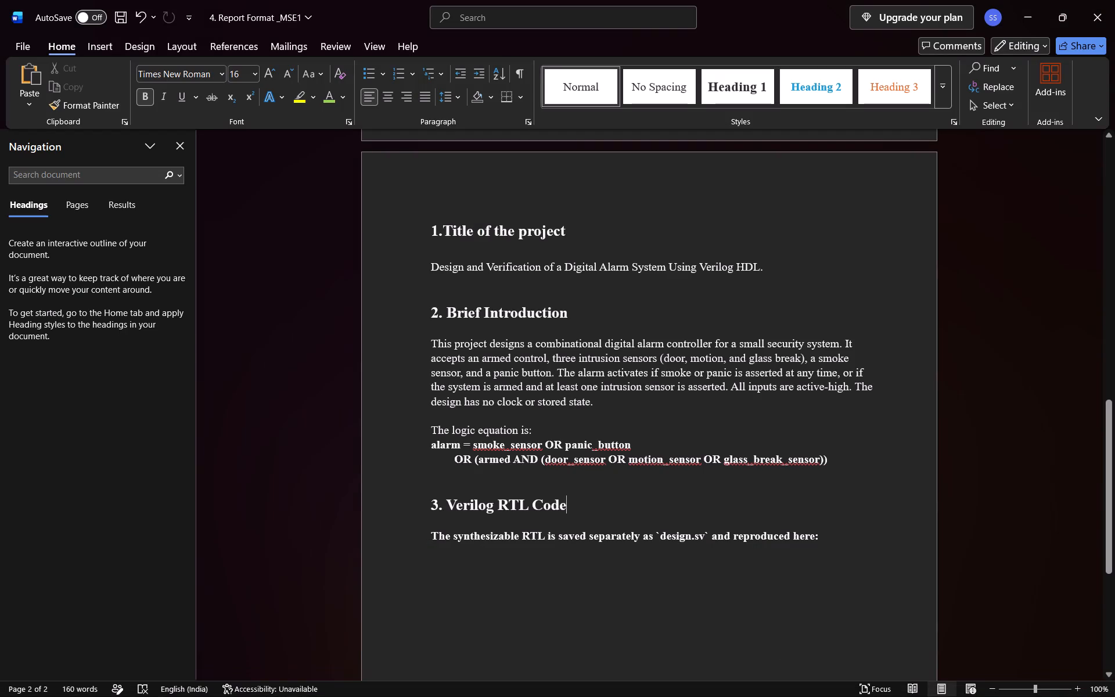
click(825, 535)
key(Return)
key(Return)
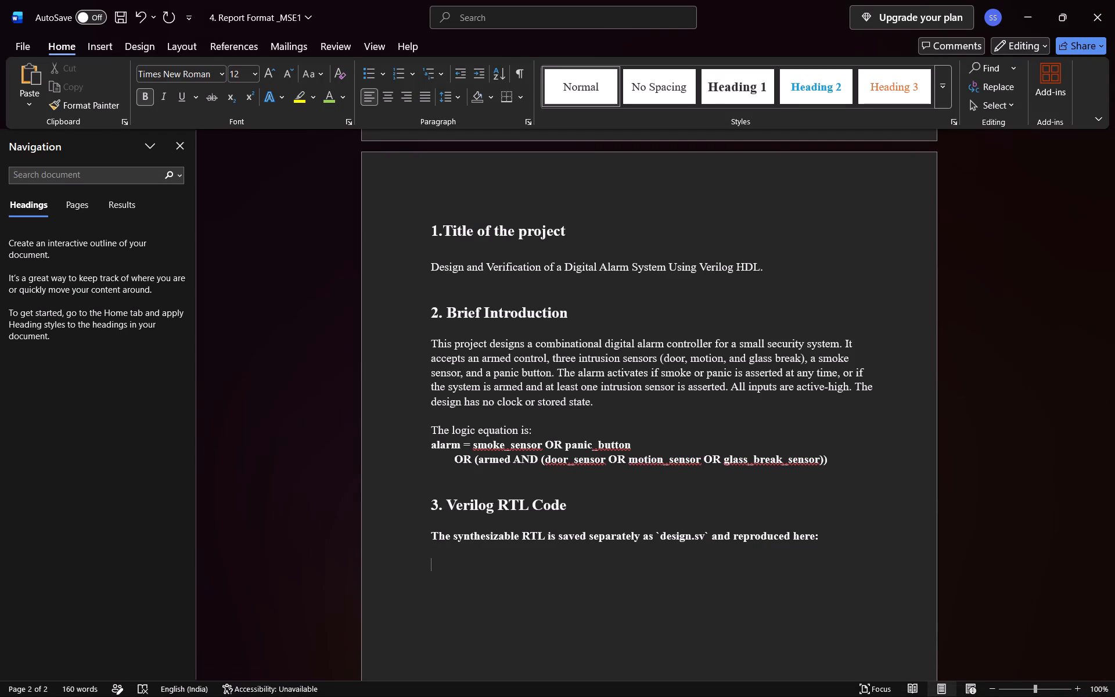
key(ctrl+v)
Remove the extra space between "input" and "wire" in all six input declarations of the digital_alarm module.
scroll(825, 535, down, 1)
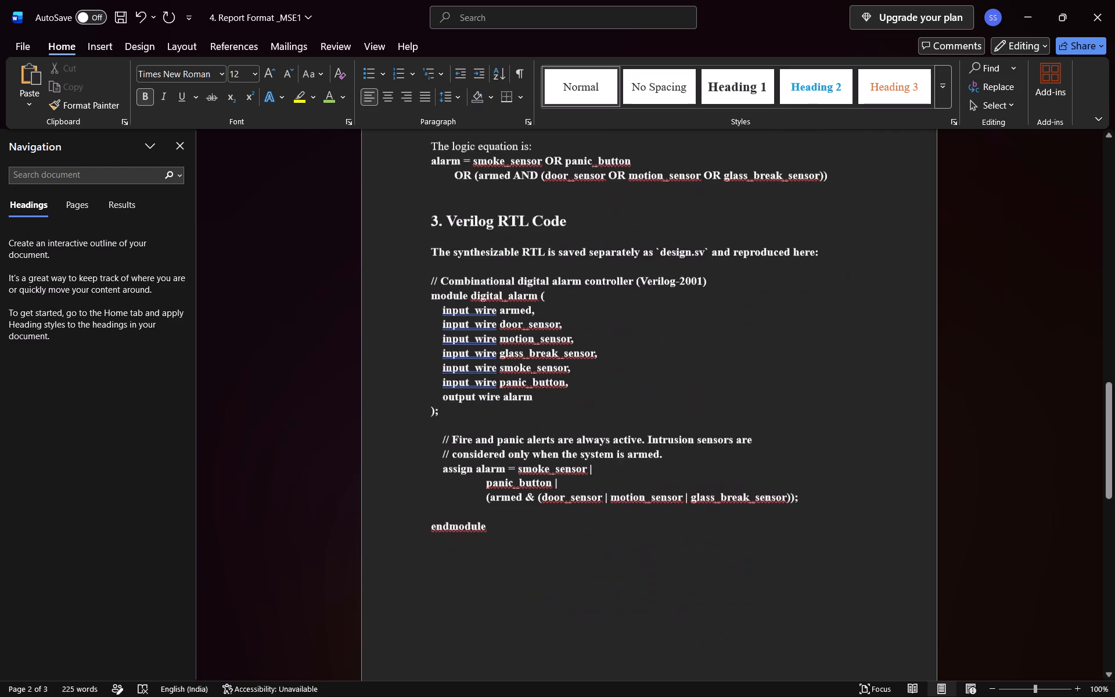
scroll(825, 535, down, 1)
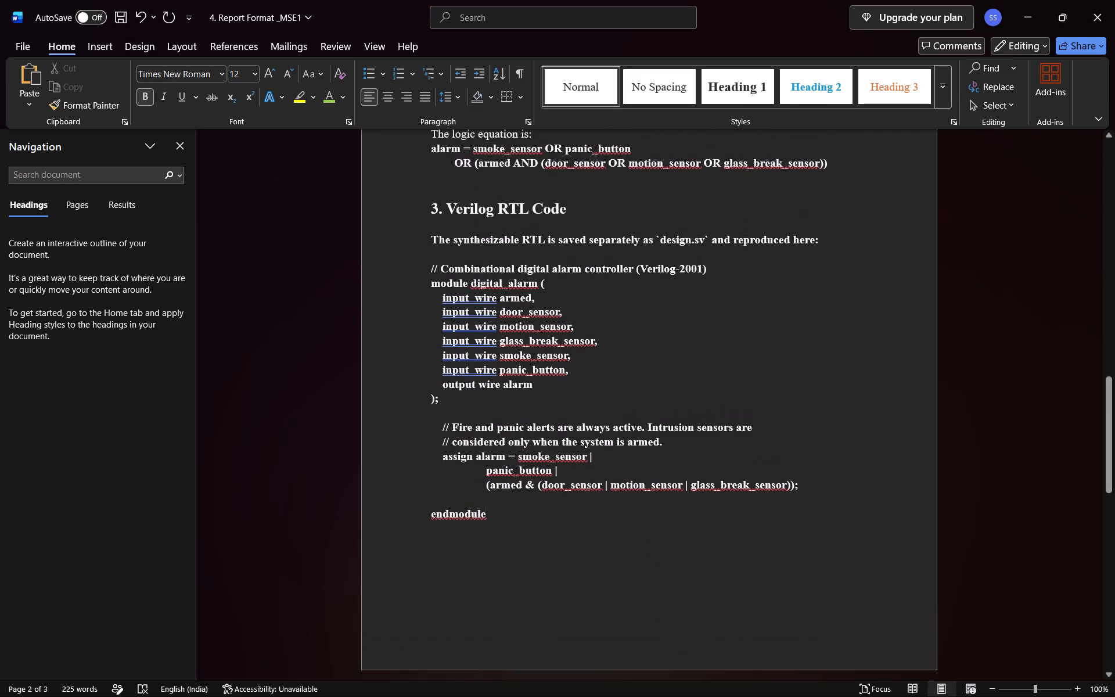
click(480, 373)
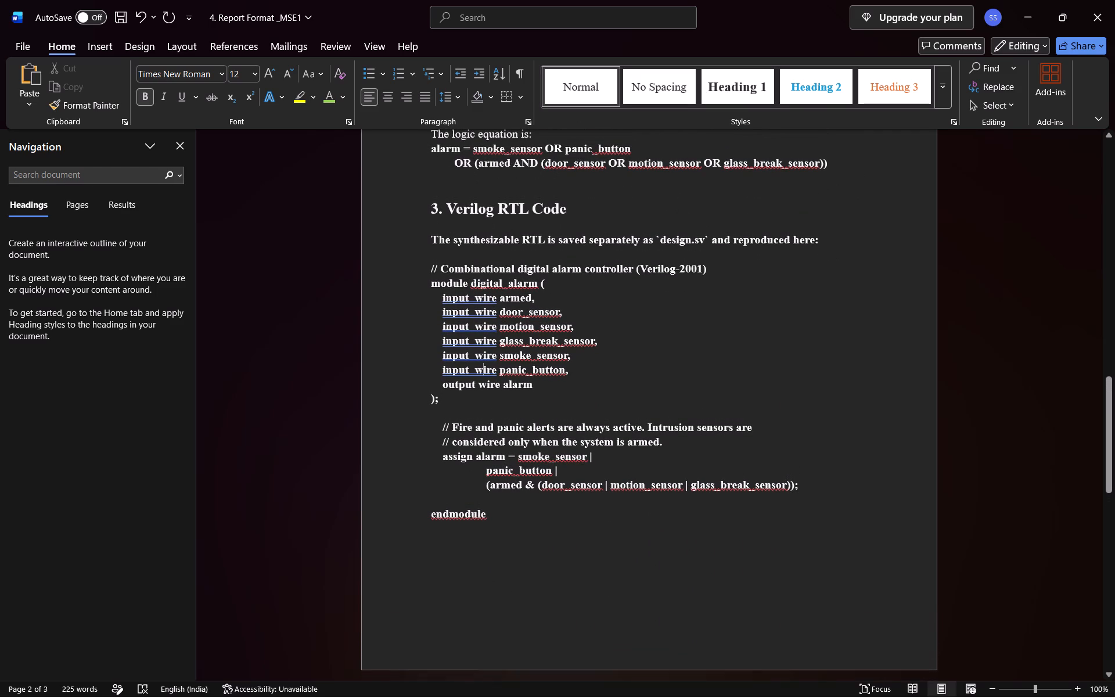
click(474, 372)
key(BackSpace)
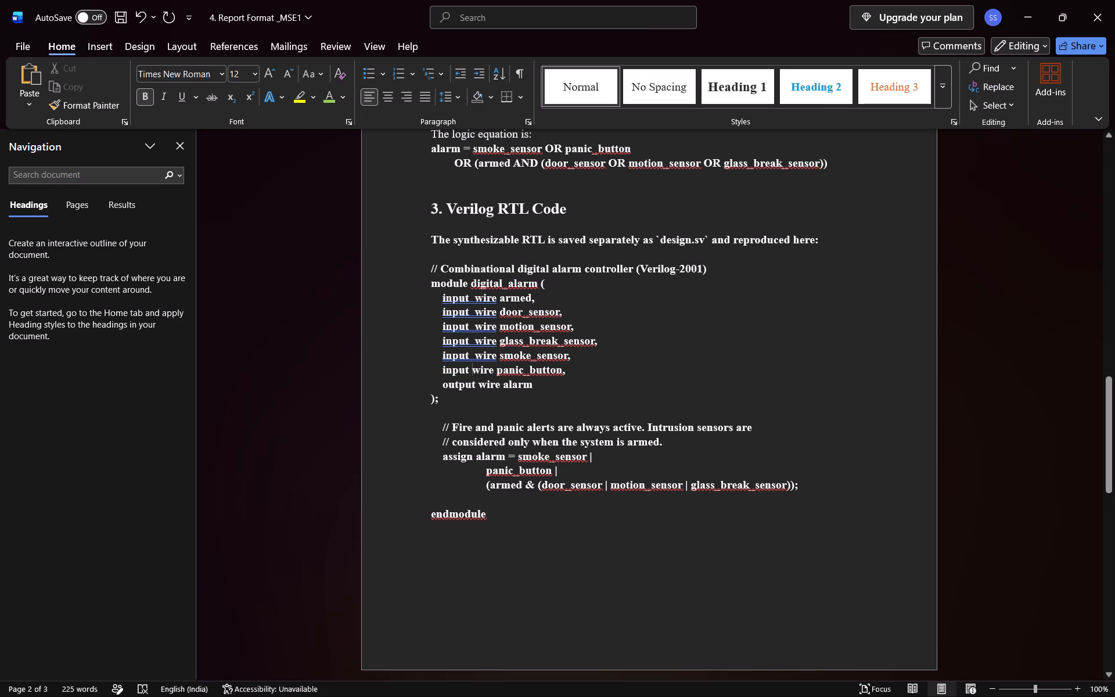
click(476, 355)
key(BackSpace)
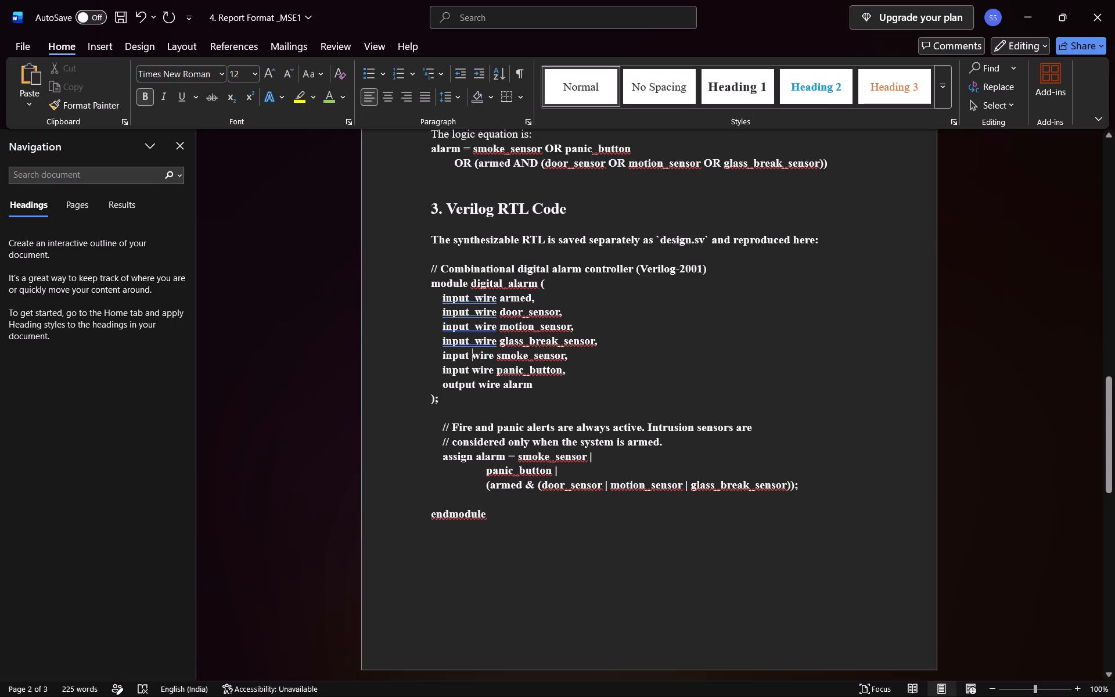
click(476, 340)
key(BackSpace)
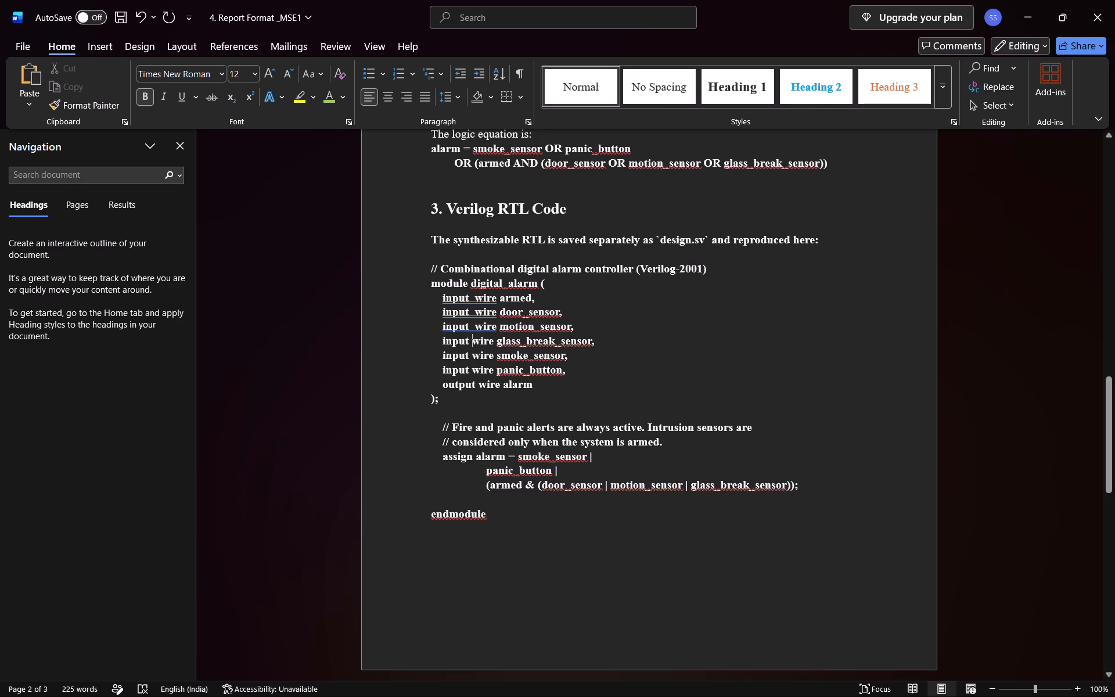
click(476, 325)
key(BackSpace)
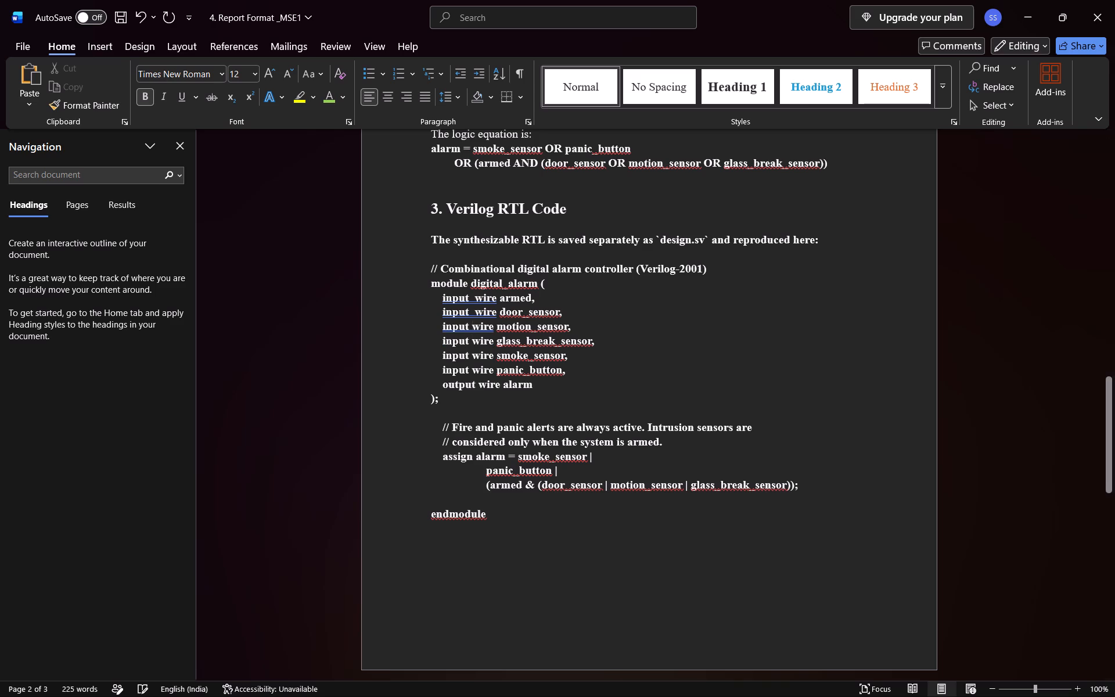
click(476, 315)
key(BackSpace)
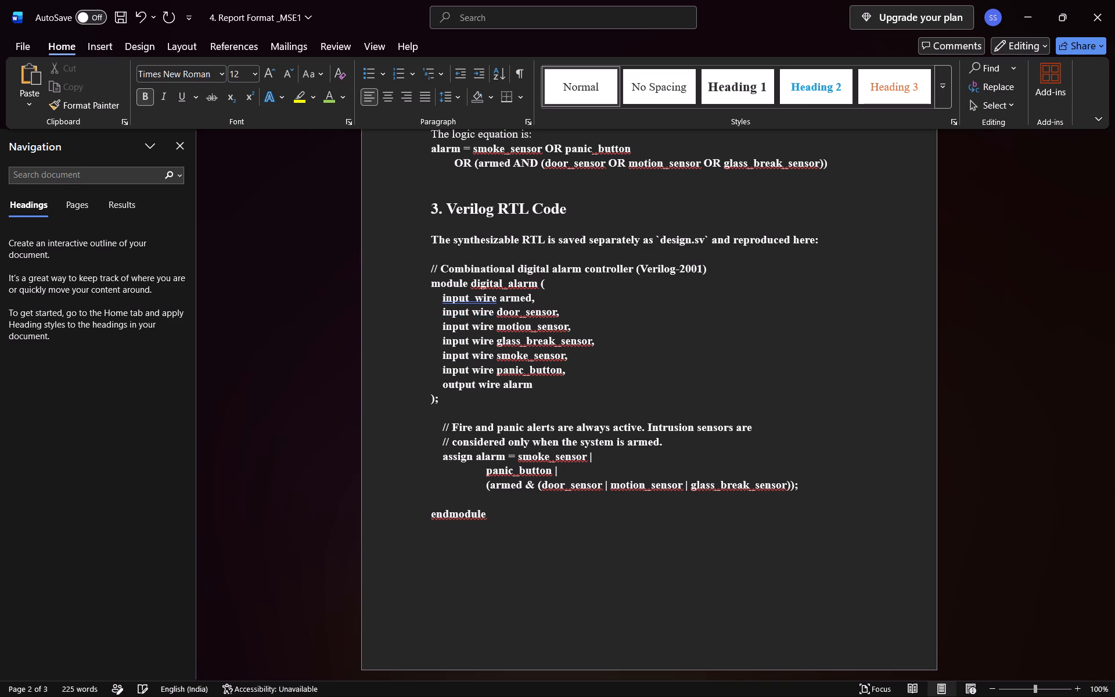
click(476, 301)
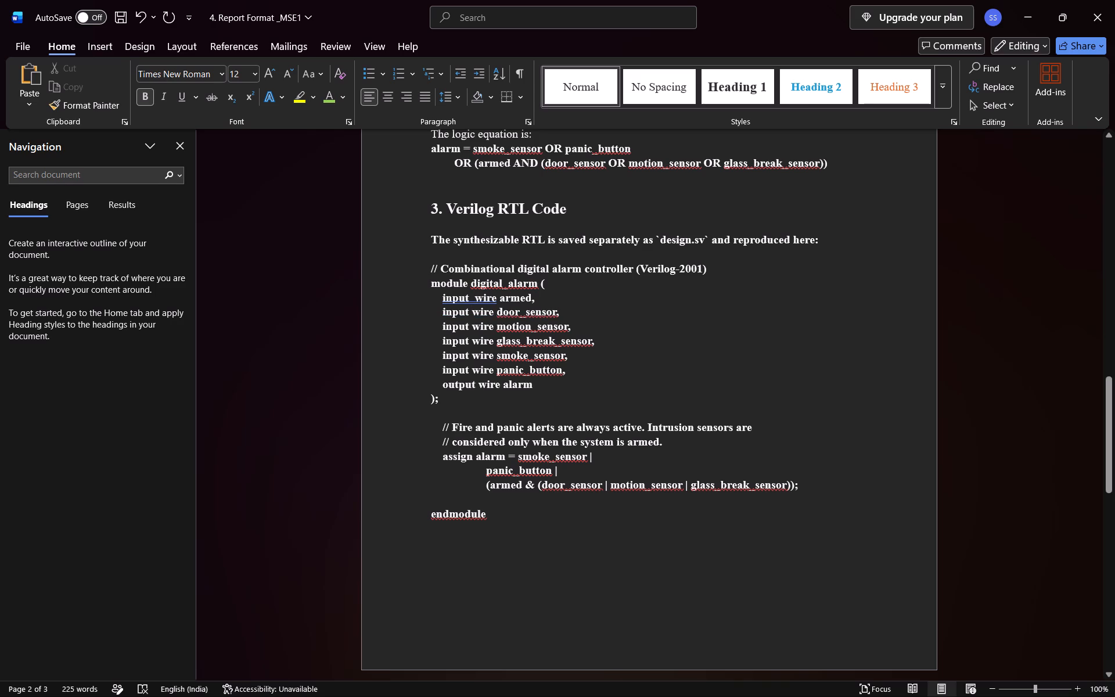
key(BackSpace)
Ignore all spelling flags for door_sensor, motion_sensor and glass_break_sensor in the module's port list.
drag(498, 312, 548, 312)
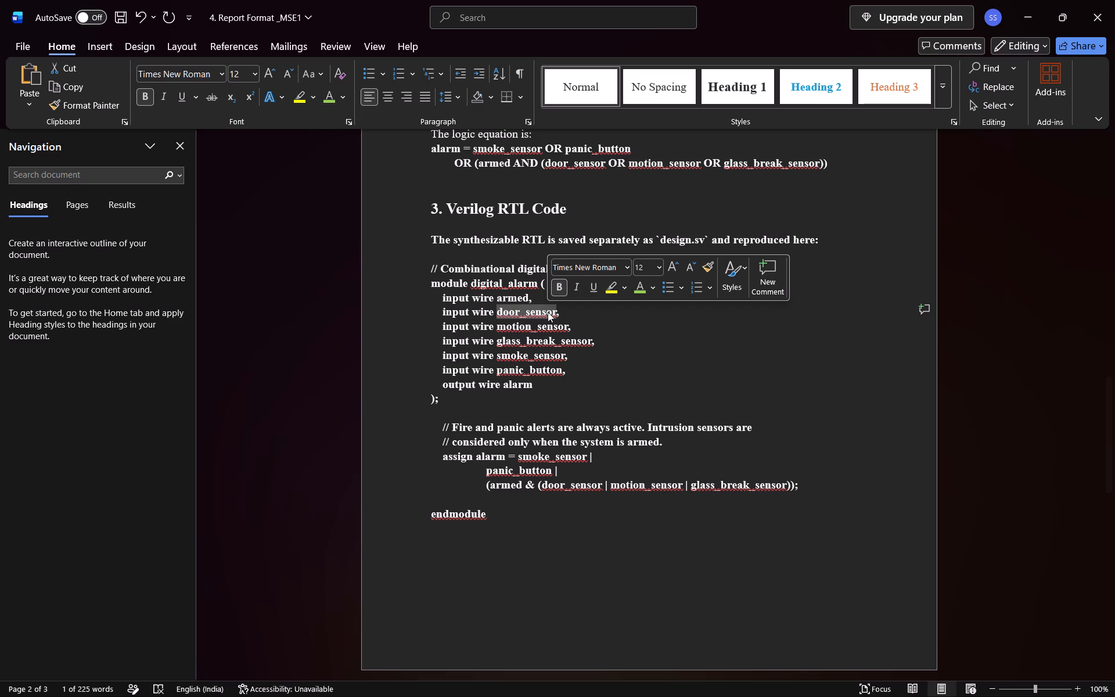
right_click(548, 312)
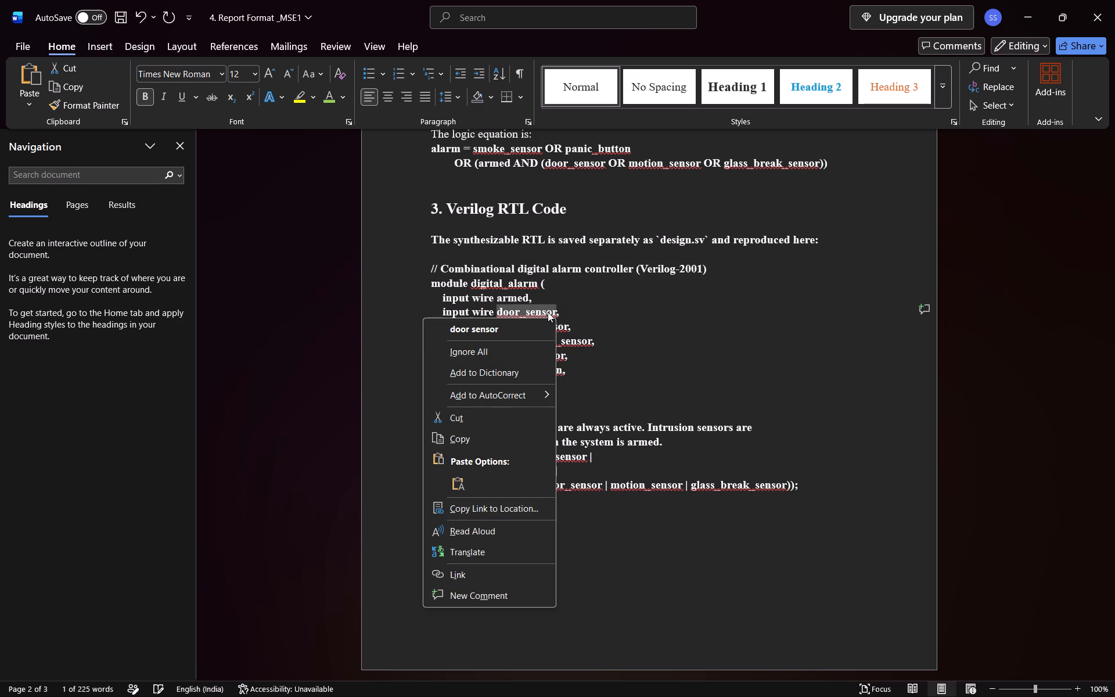
click(497, 351)
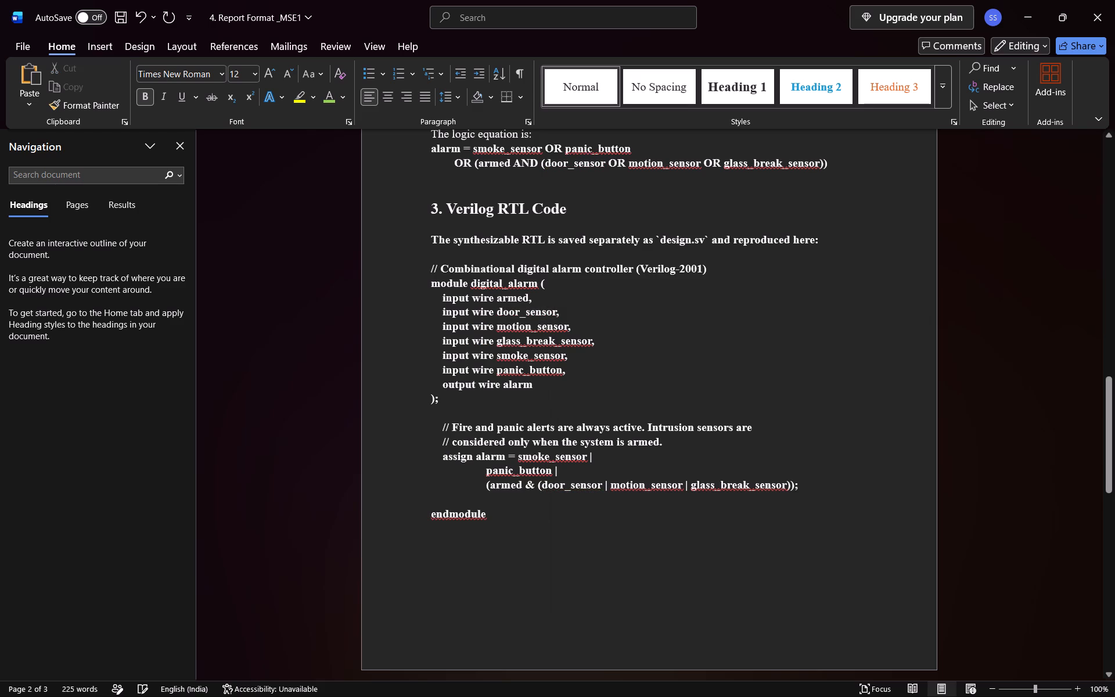
drag(497, 325, 553, 372)
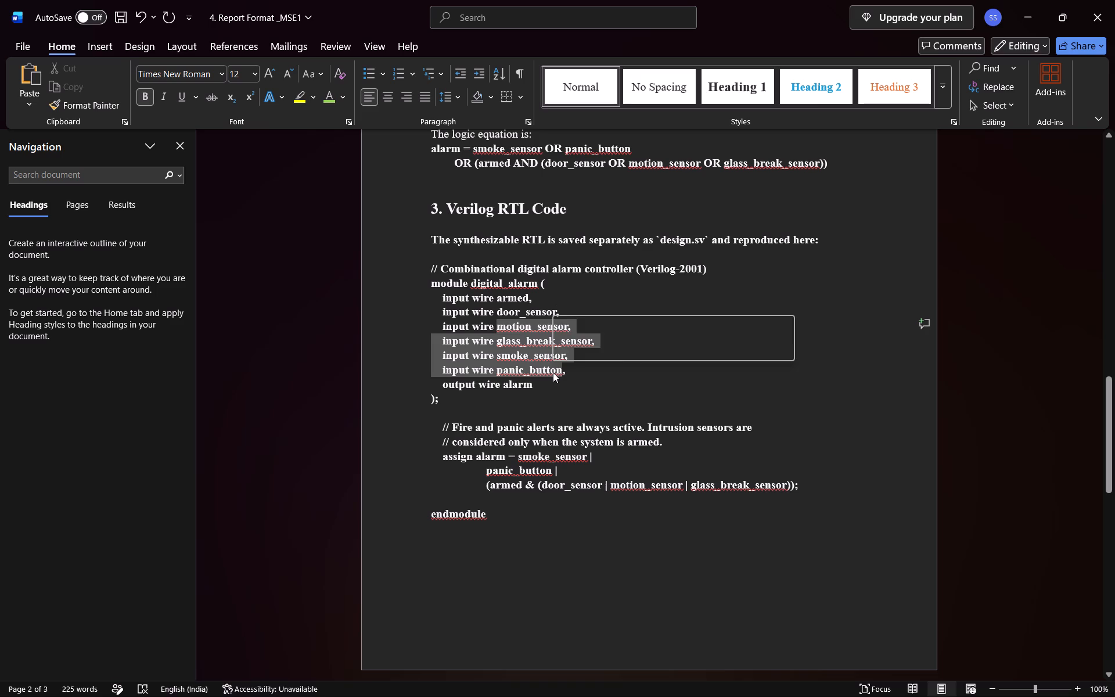
click(553, 372)
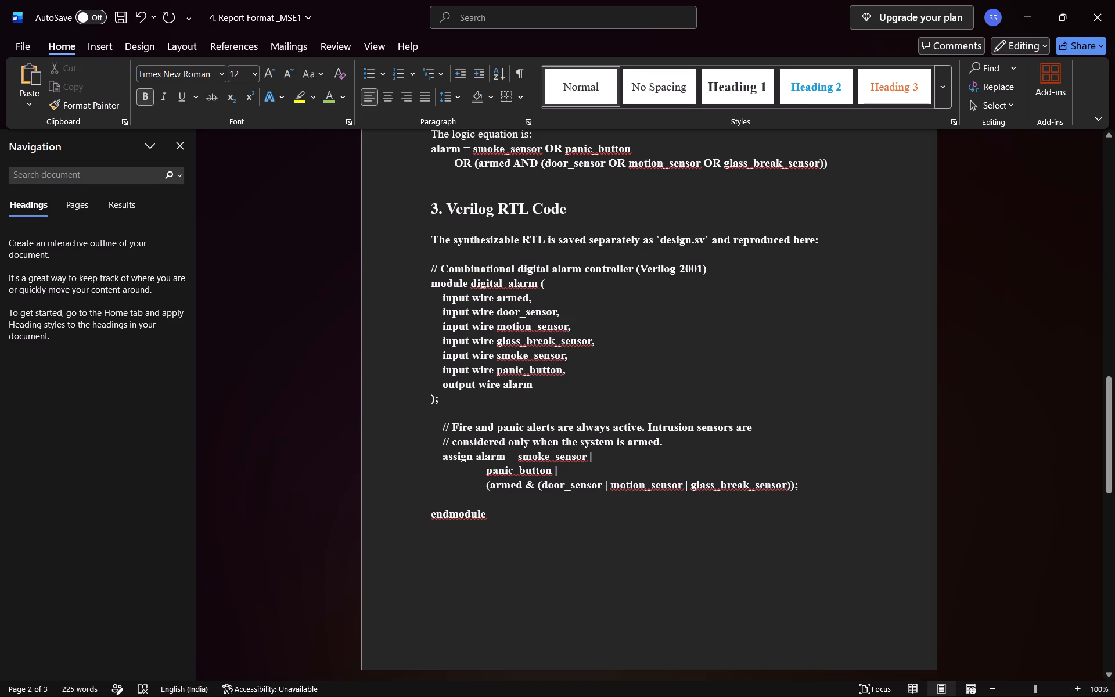
drag(497, 326, 560, 320)
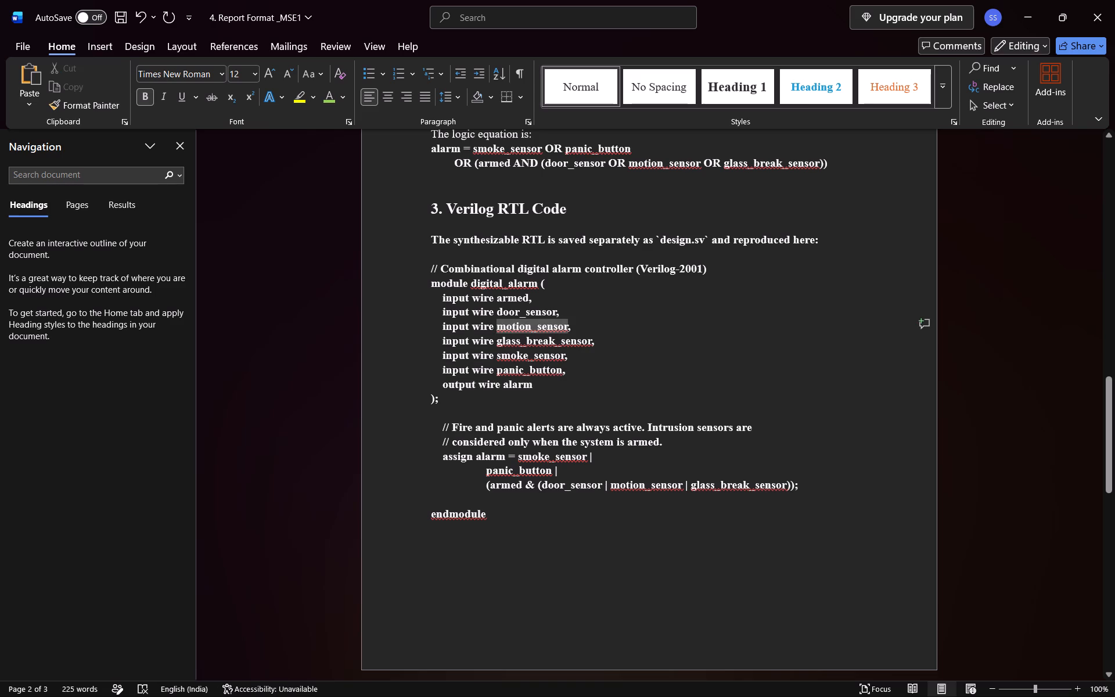
drag(560, 320, 561, 320)
right_click(561, 320)
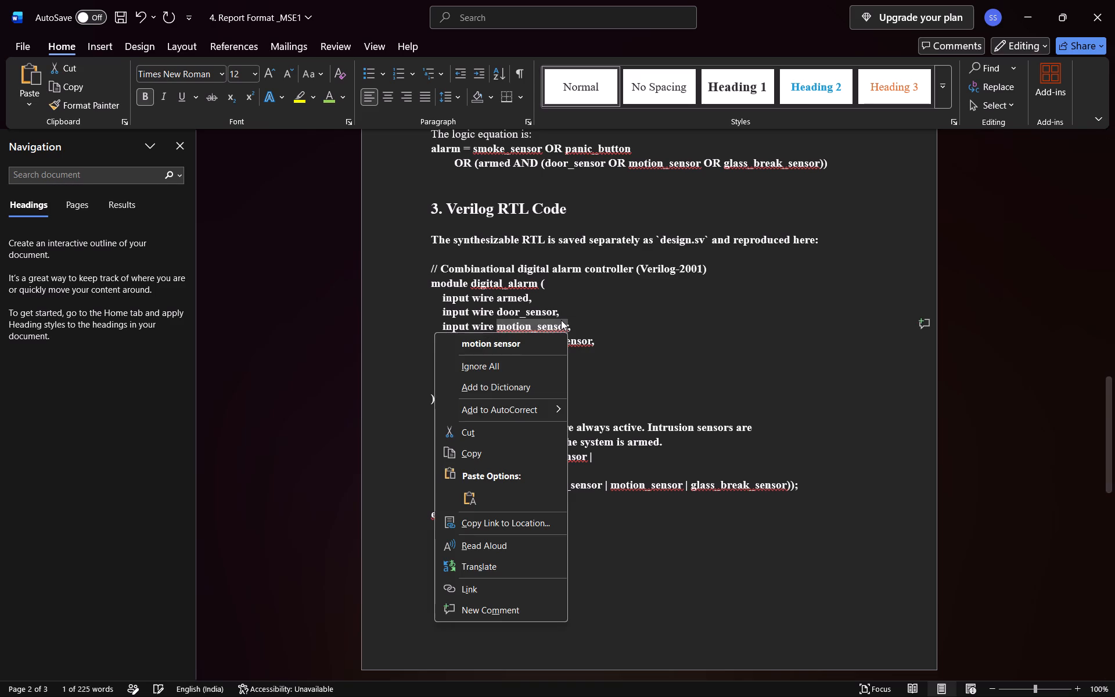
click(511, 362)
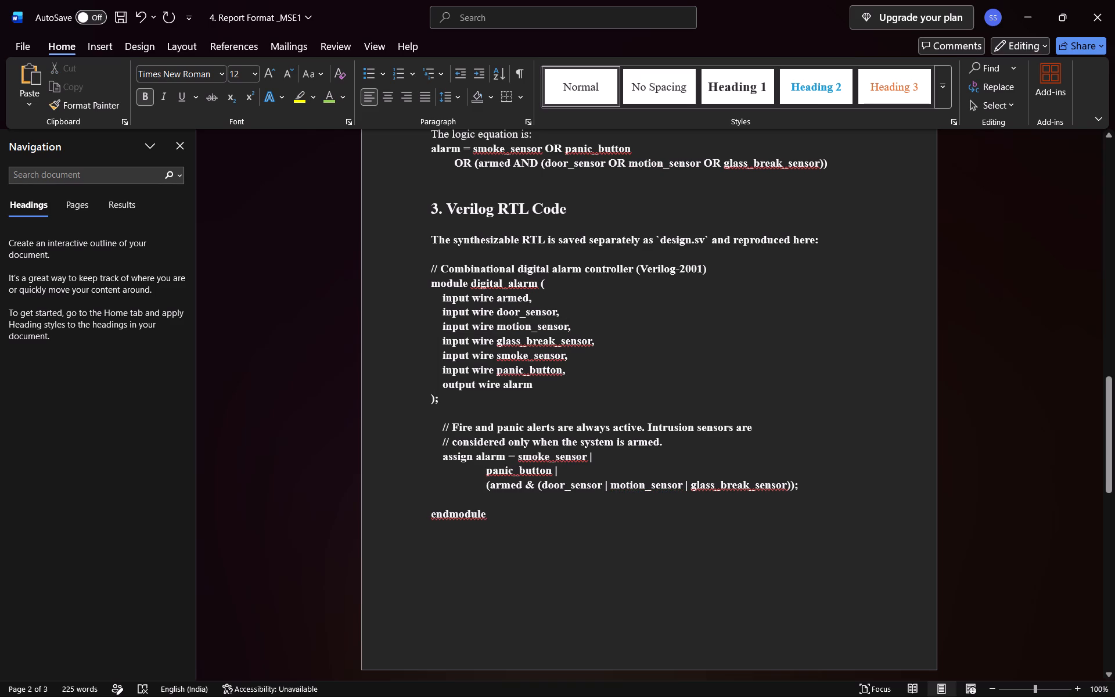
drag(498, 341, 559, 339)
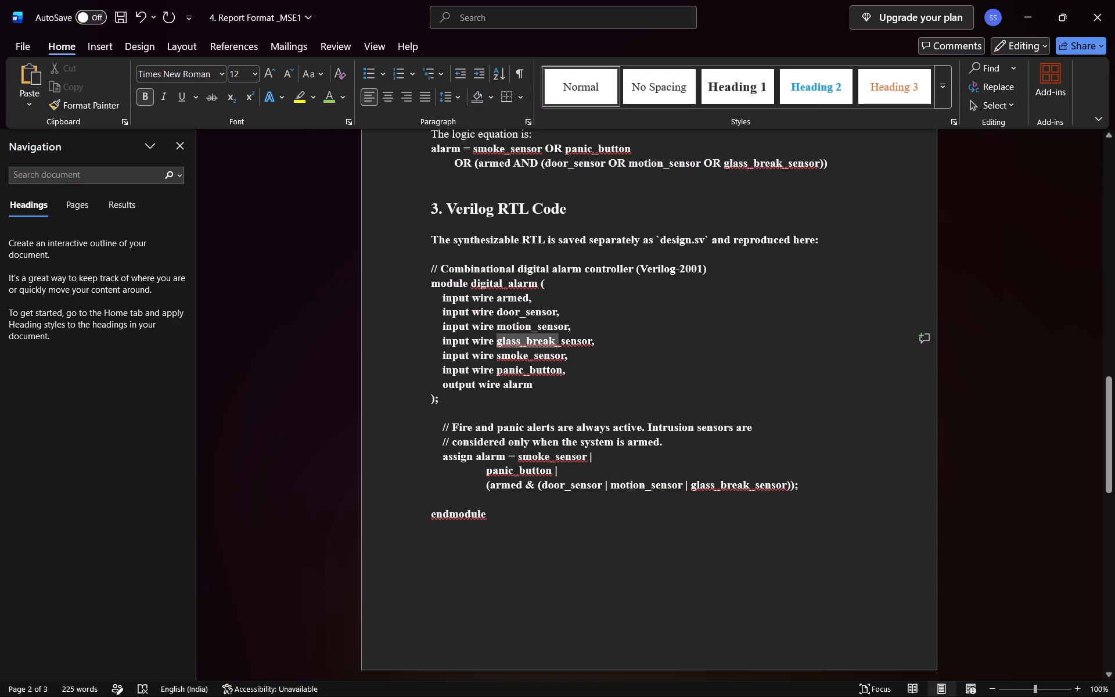
drag(559, 339, 578, 338)
right_click(578, 338)
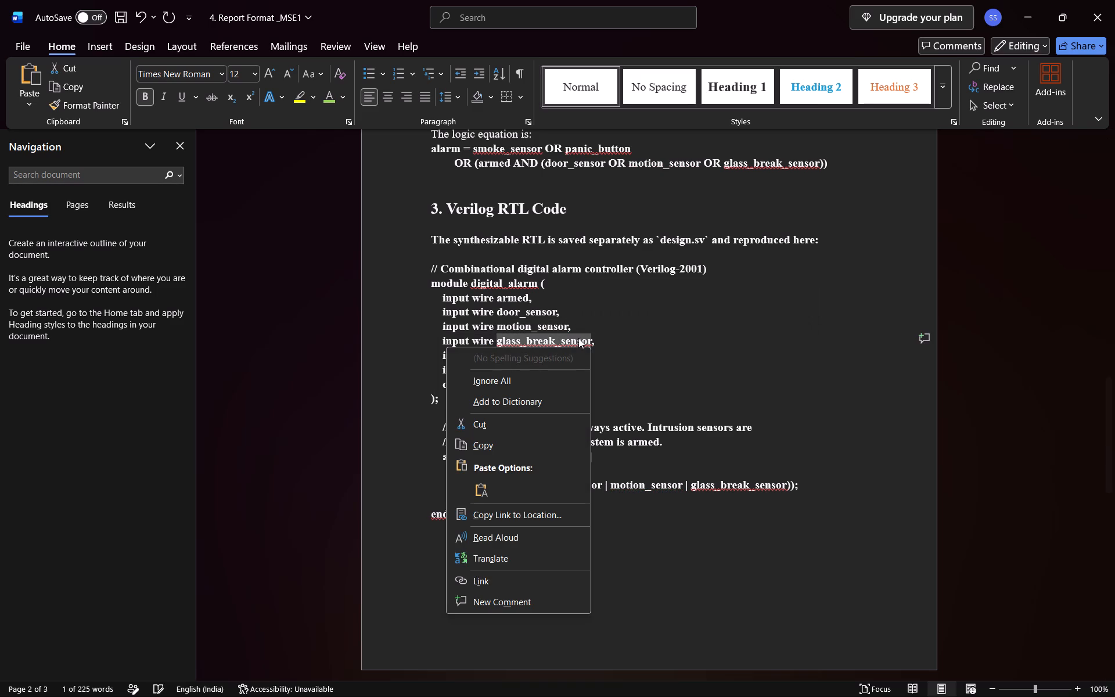
click(532, 379)
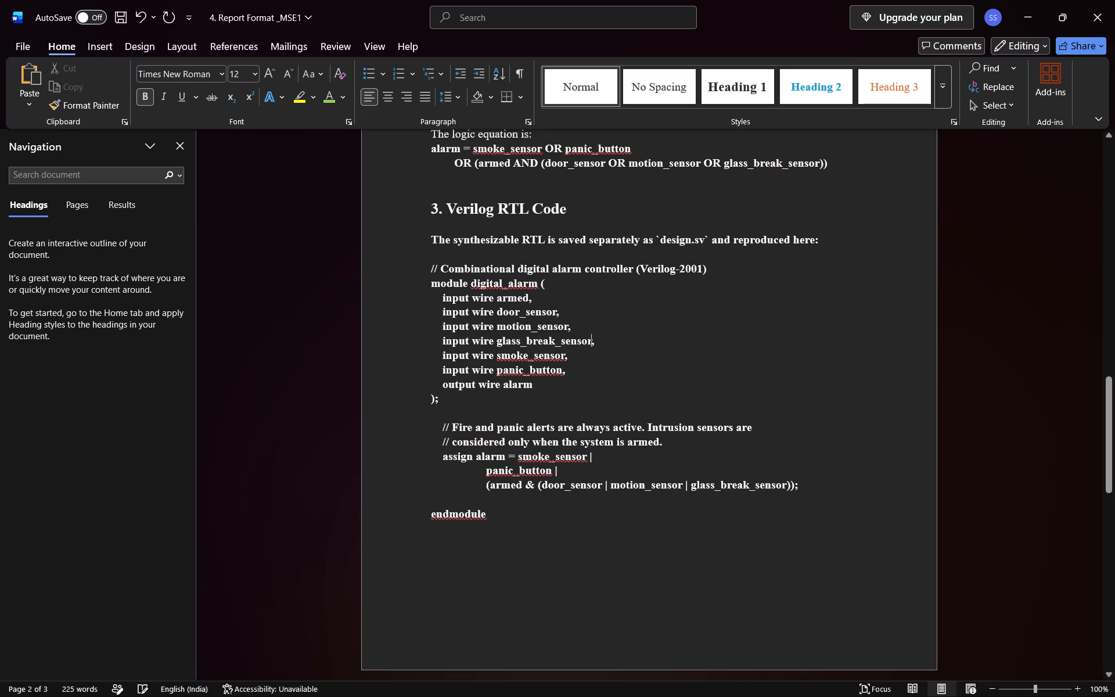
Ignore all spelling flags for smoke_sensor, panic_button and the module name digital_alarm.
drag(496, 360, 556, 355)
right_click(556, 355)
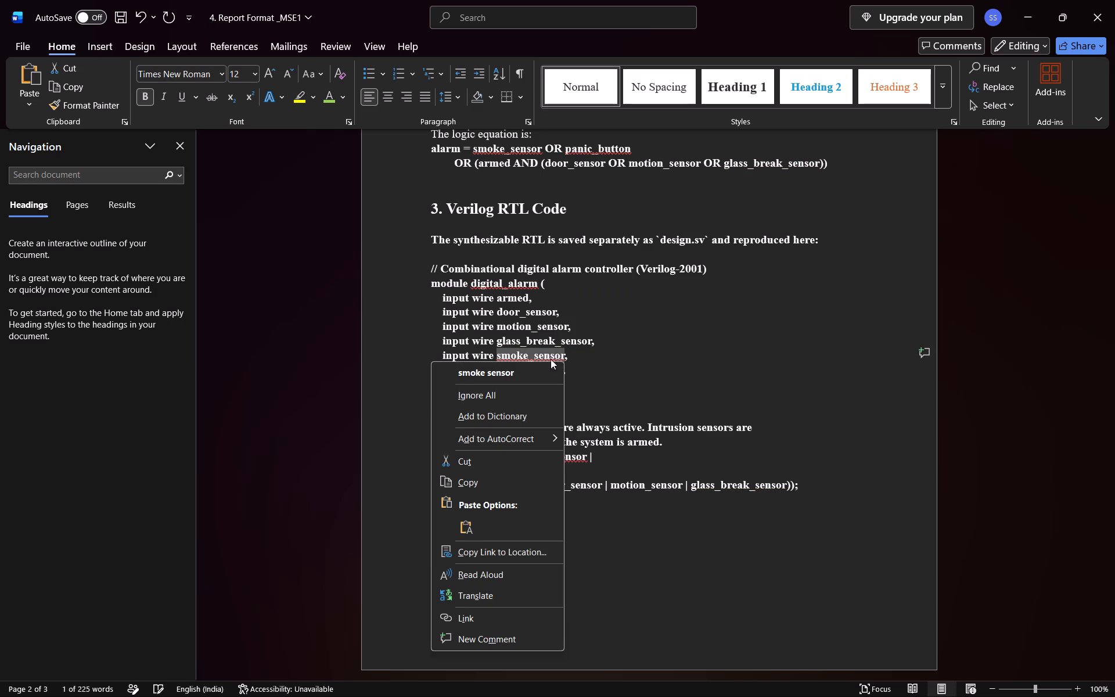
click(508, 392)
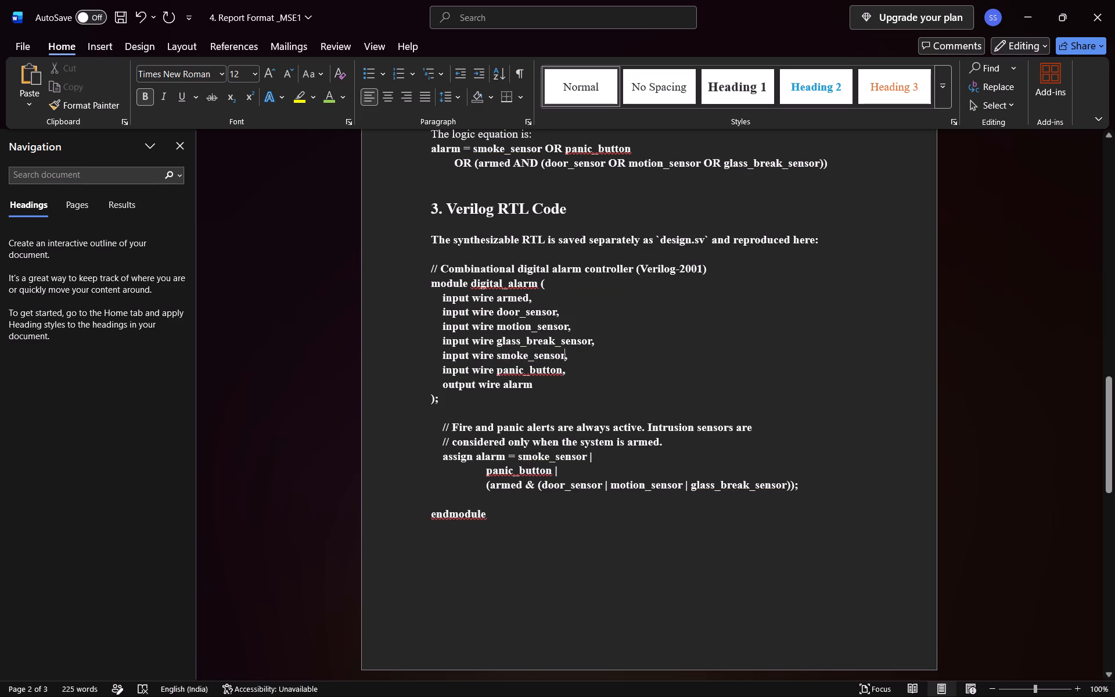
drag(497, 371, 550, 371)
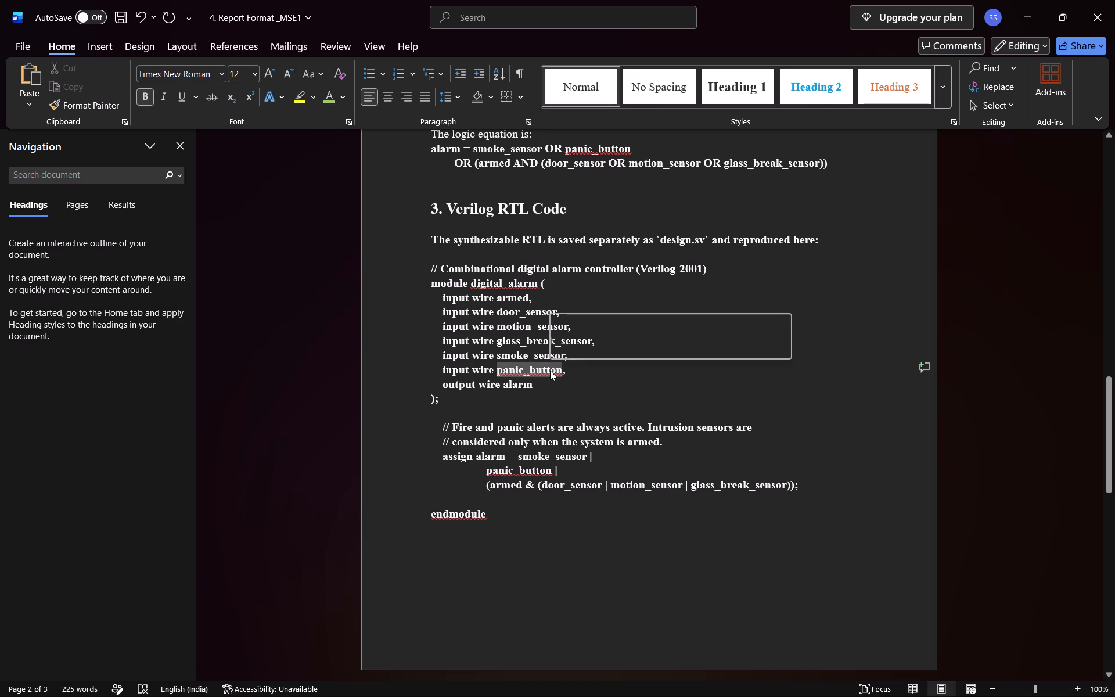
right_click(550, 371)
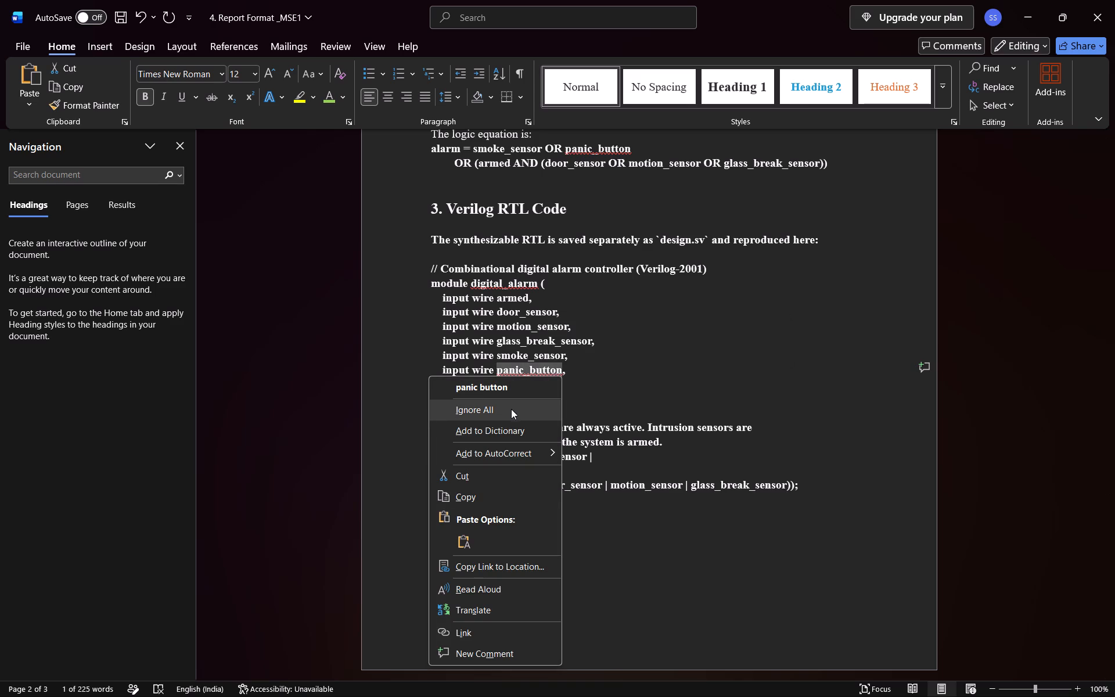
click(511, 409)
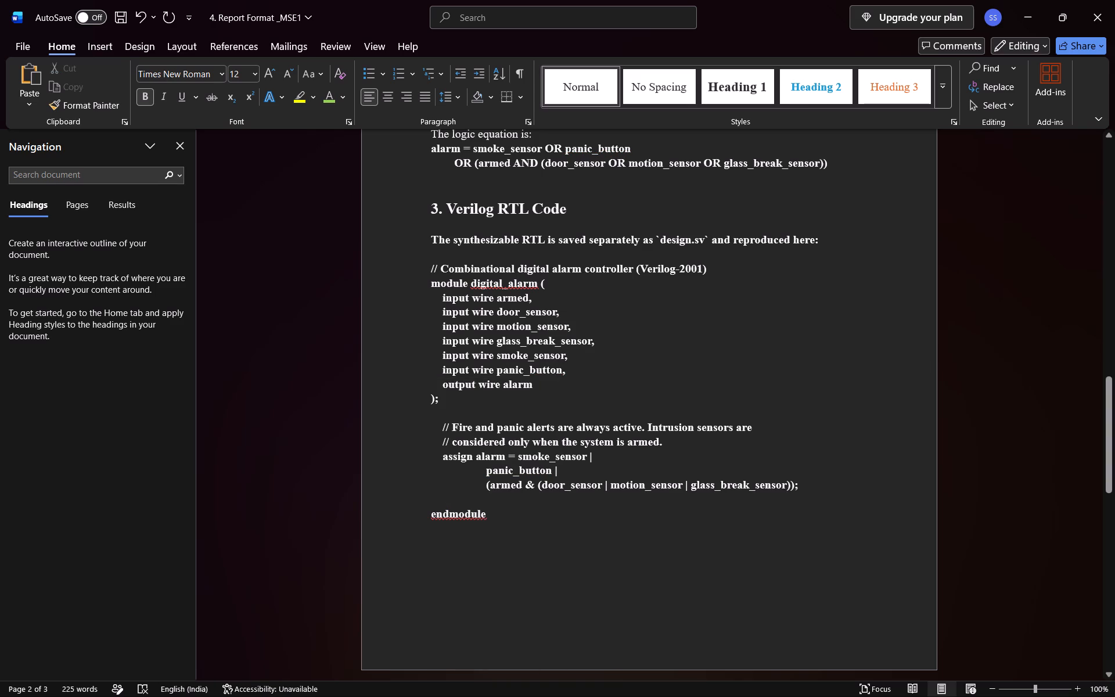
drag(473, 281, 520, 282)
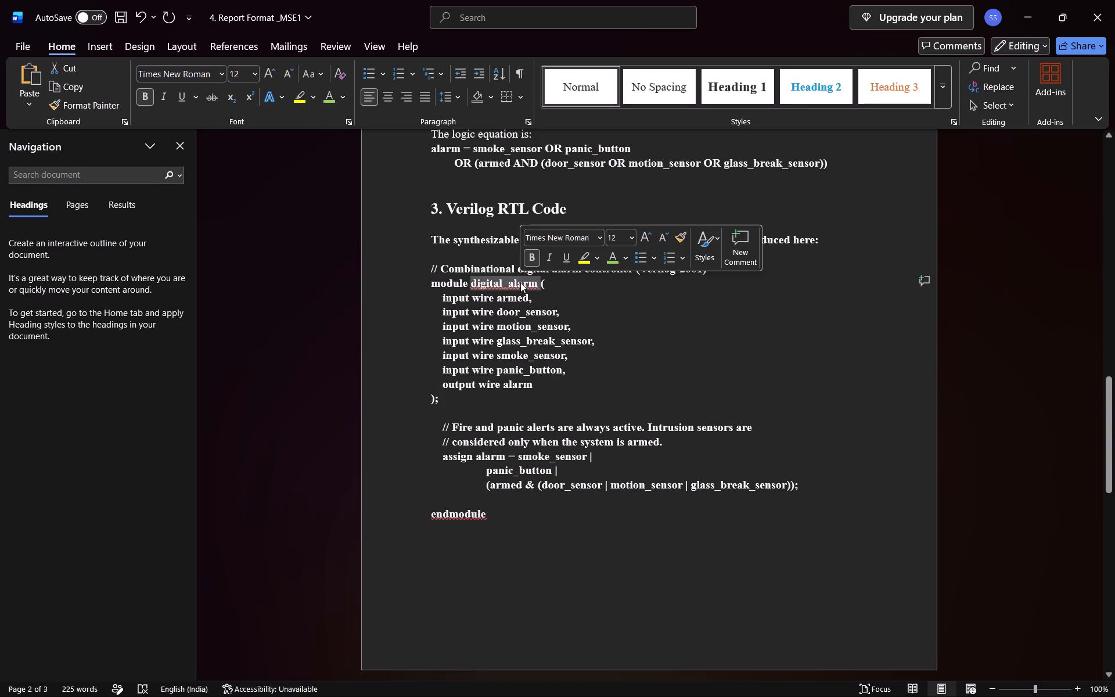
right_click(520, 282)
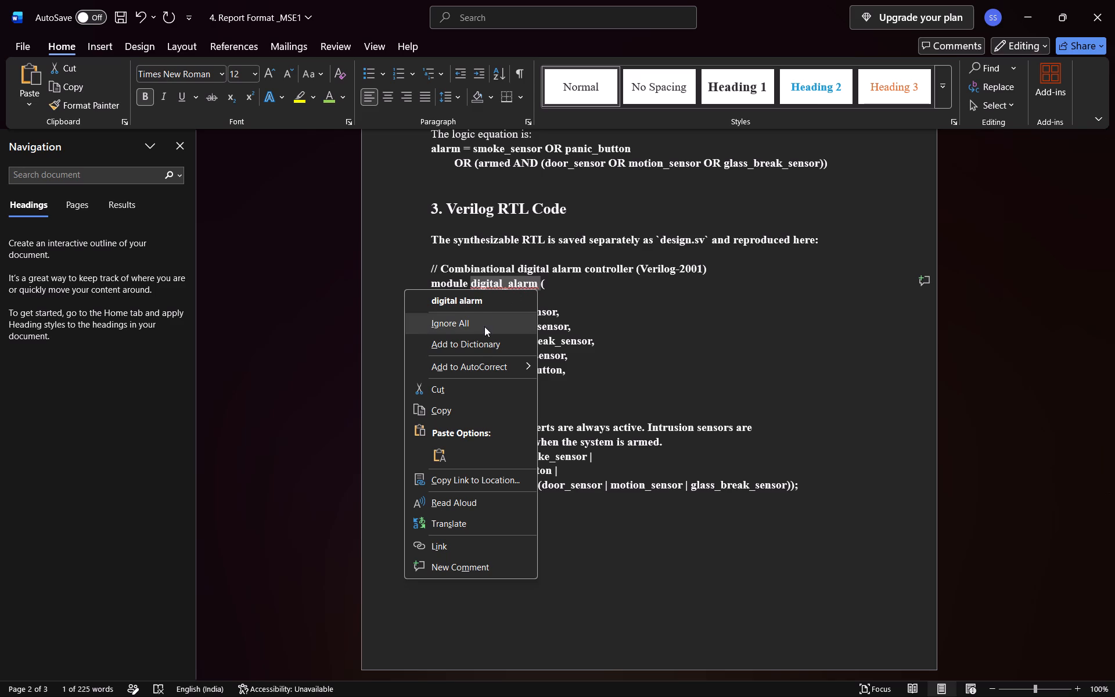
click(484, 326)
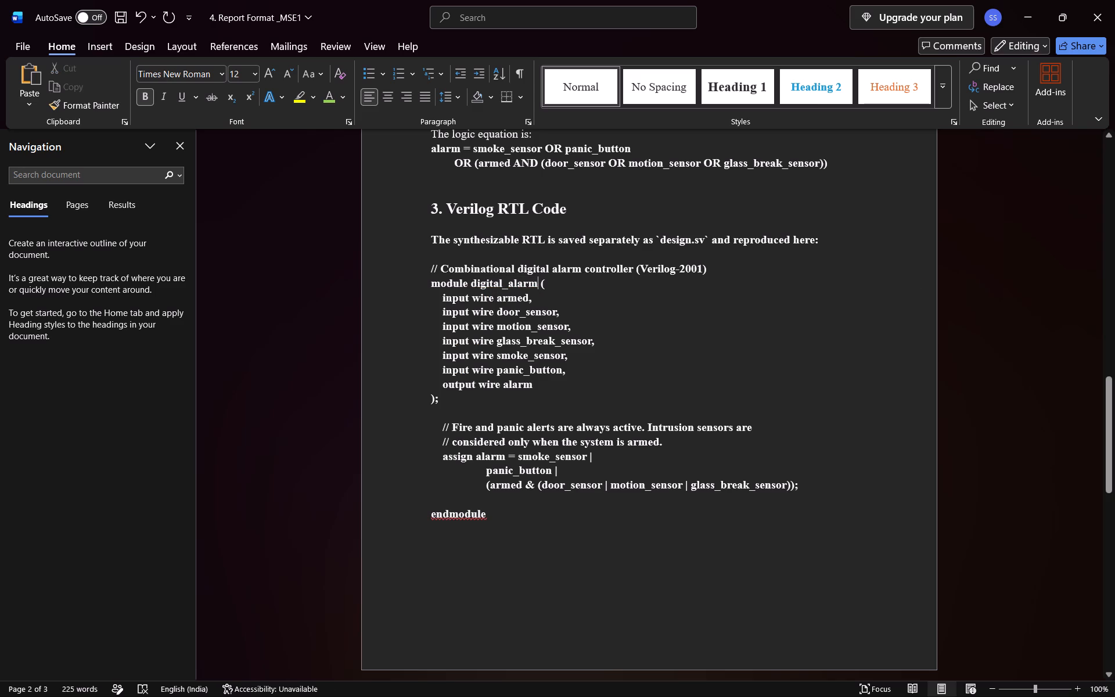
Ignore all spelling flags for the endmodule keyword at the end of the RTL code.
drag(488, 517, 434, 517)
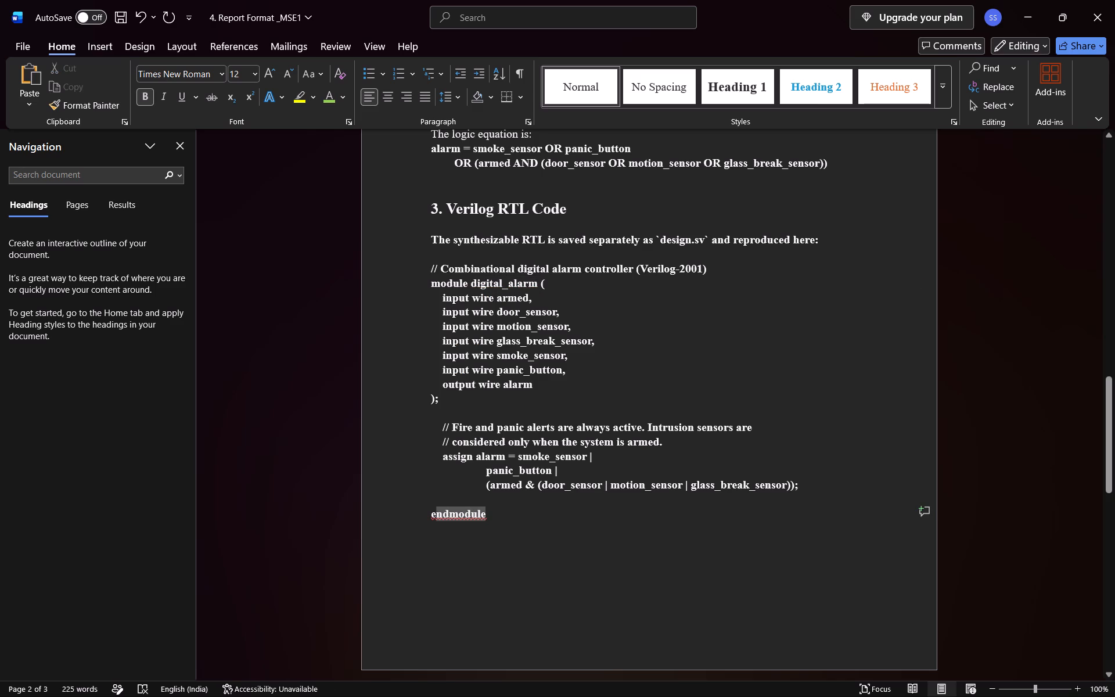
drag(434, 517, 427, 517)
right_click(427, 517)
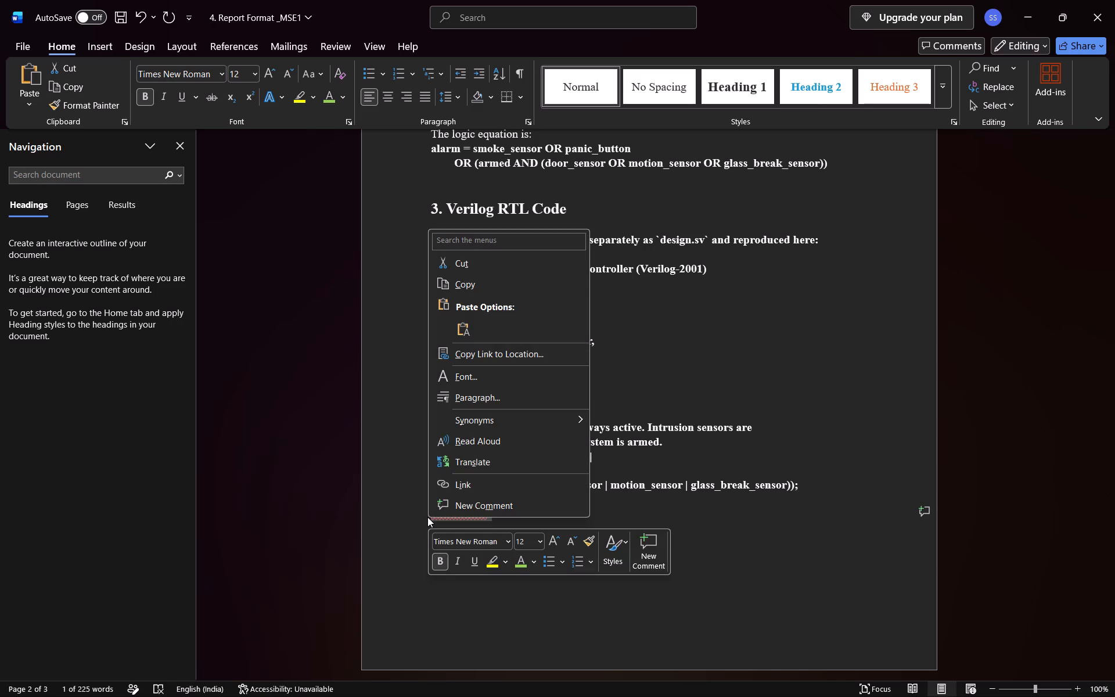
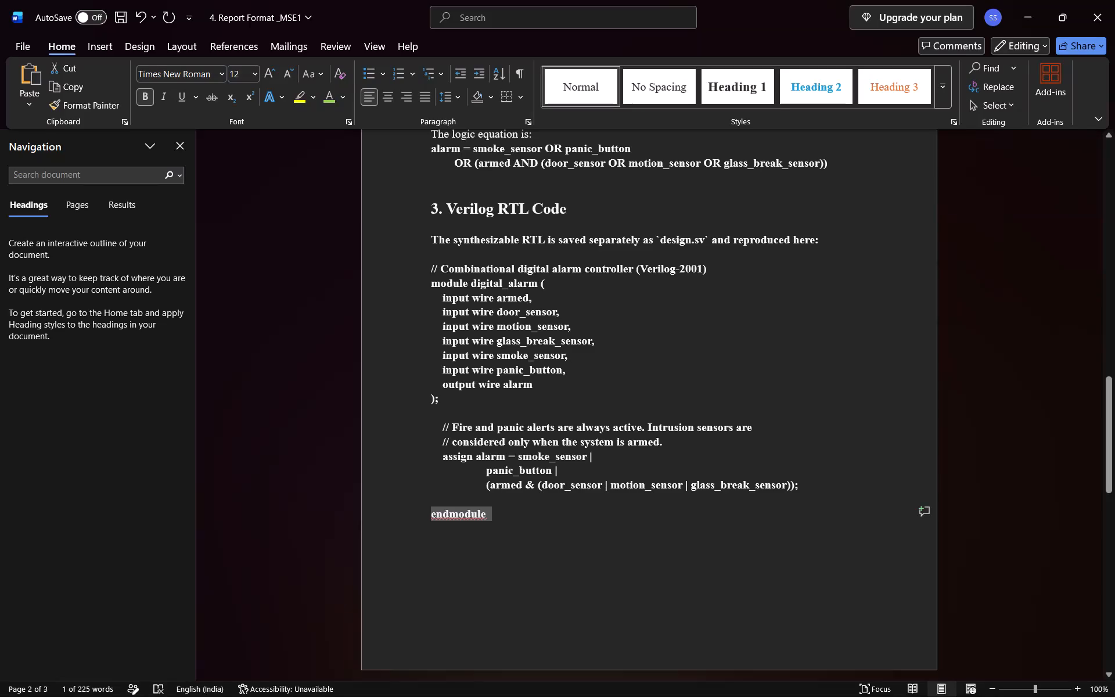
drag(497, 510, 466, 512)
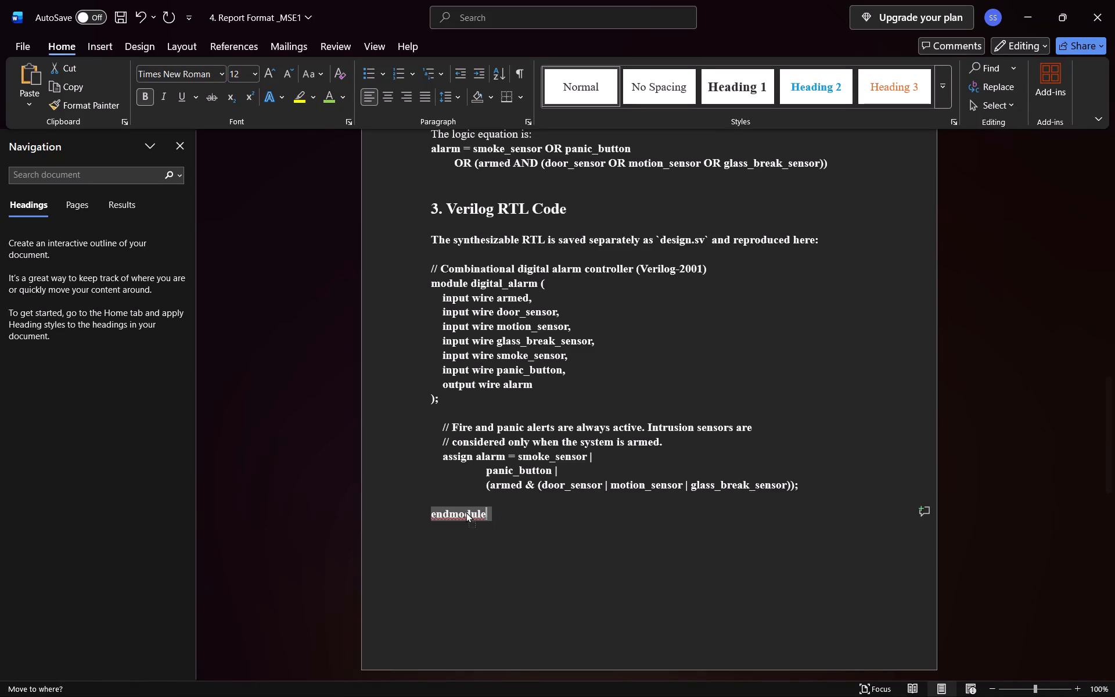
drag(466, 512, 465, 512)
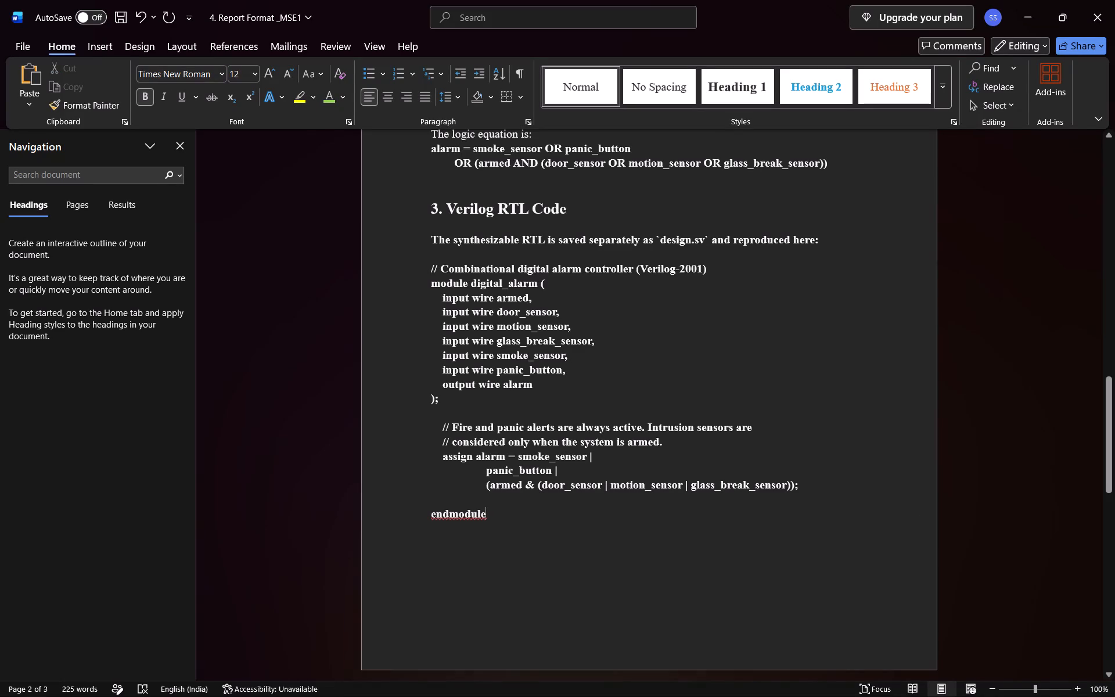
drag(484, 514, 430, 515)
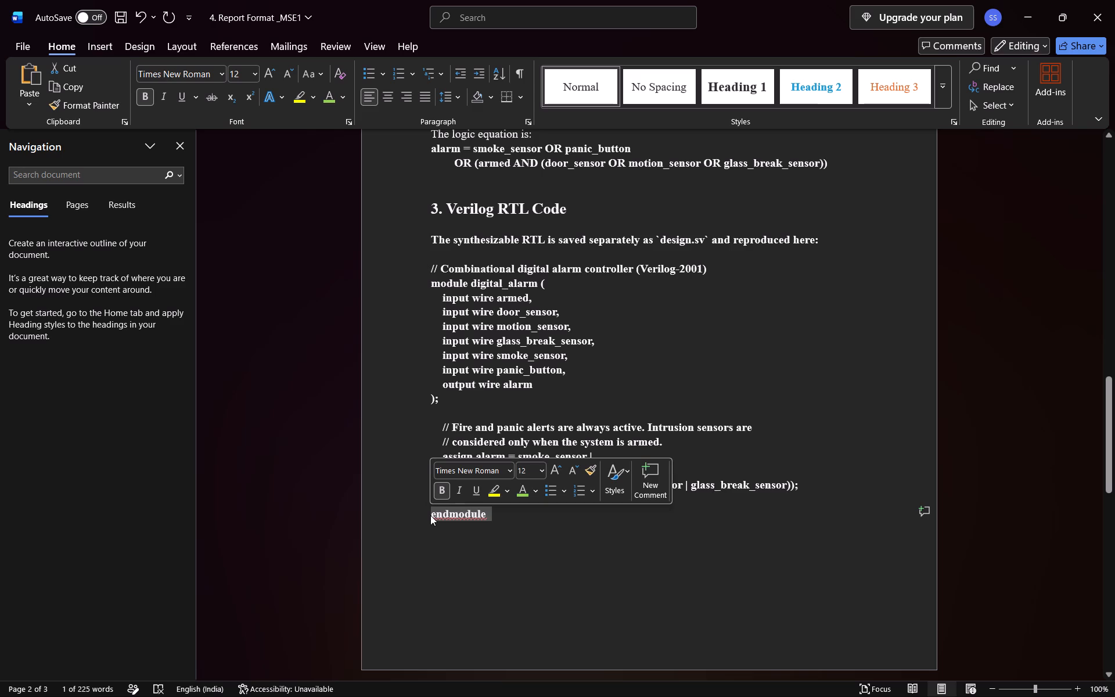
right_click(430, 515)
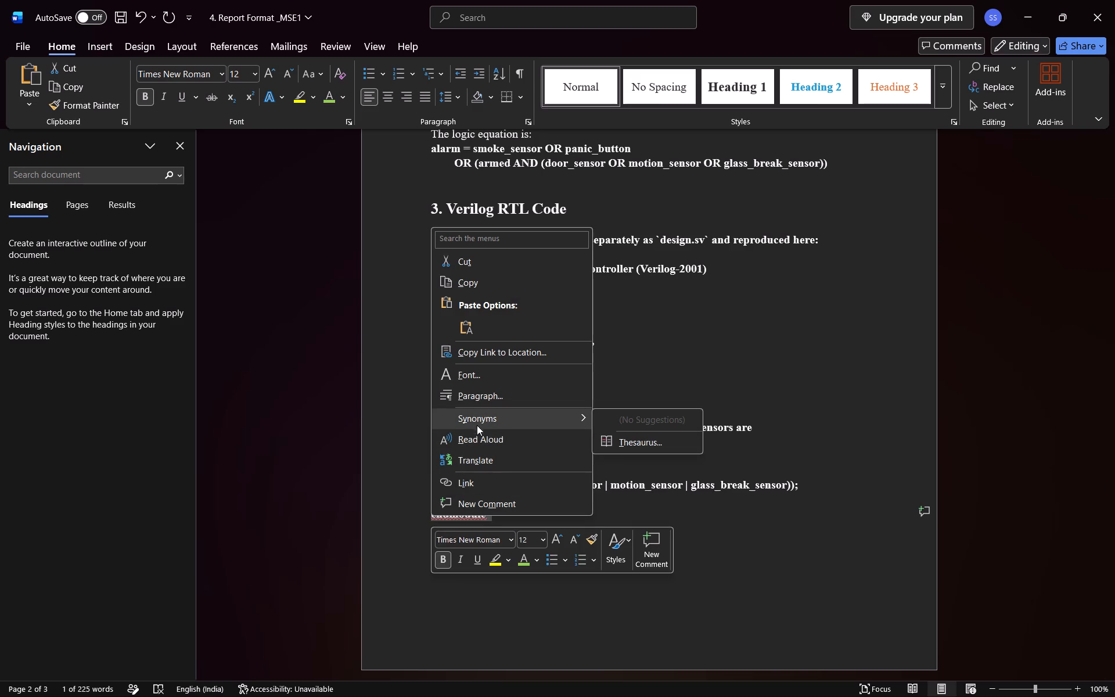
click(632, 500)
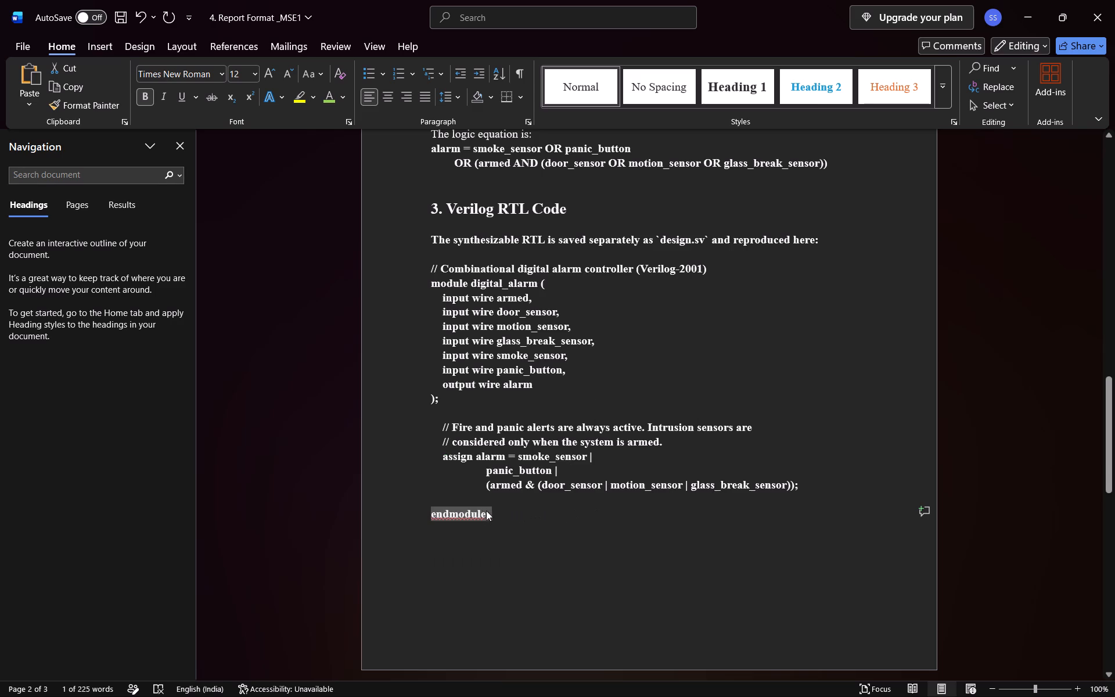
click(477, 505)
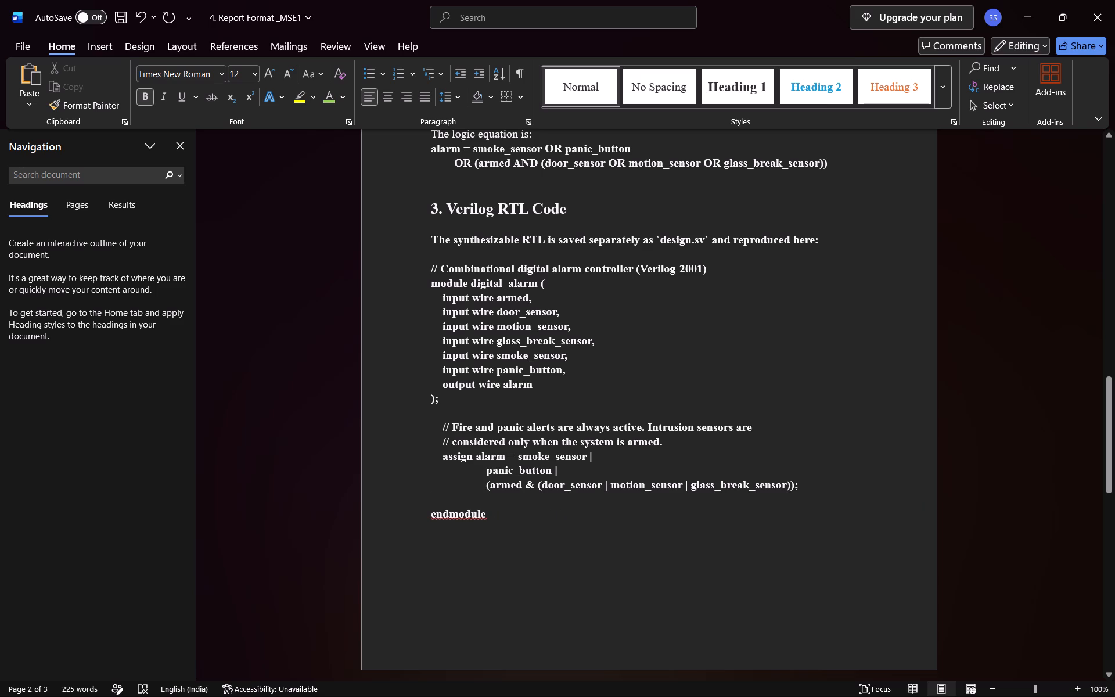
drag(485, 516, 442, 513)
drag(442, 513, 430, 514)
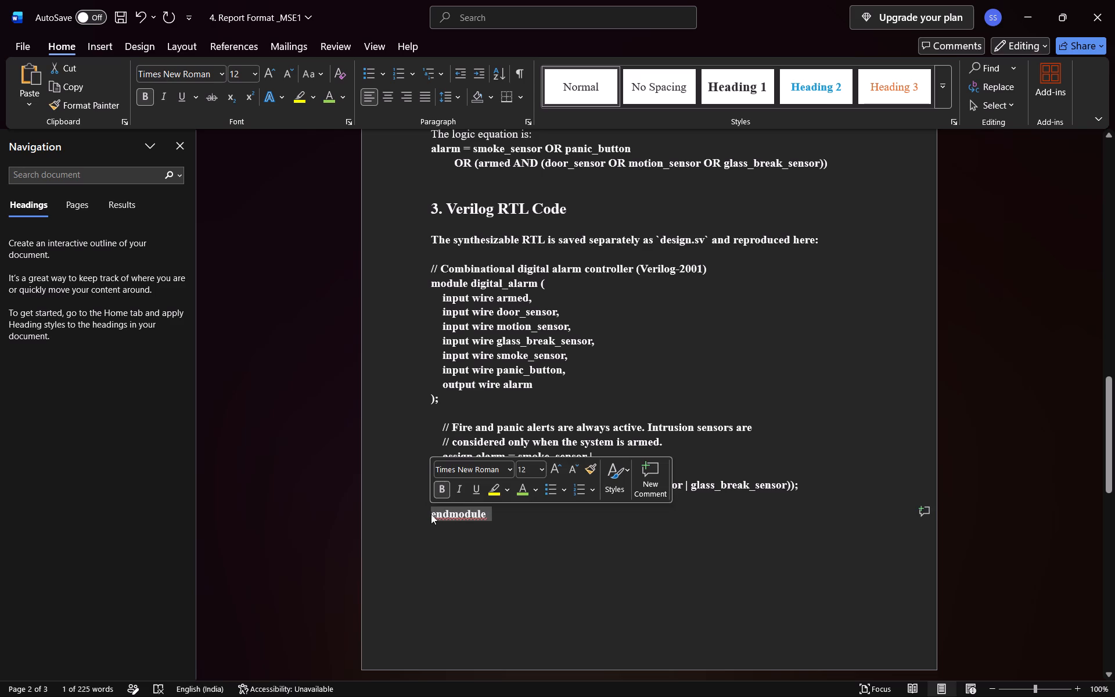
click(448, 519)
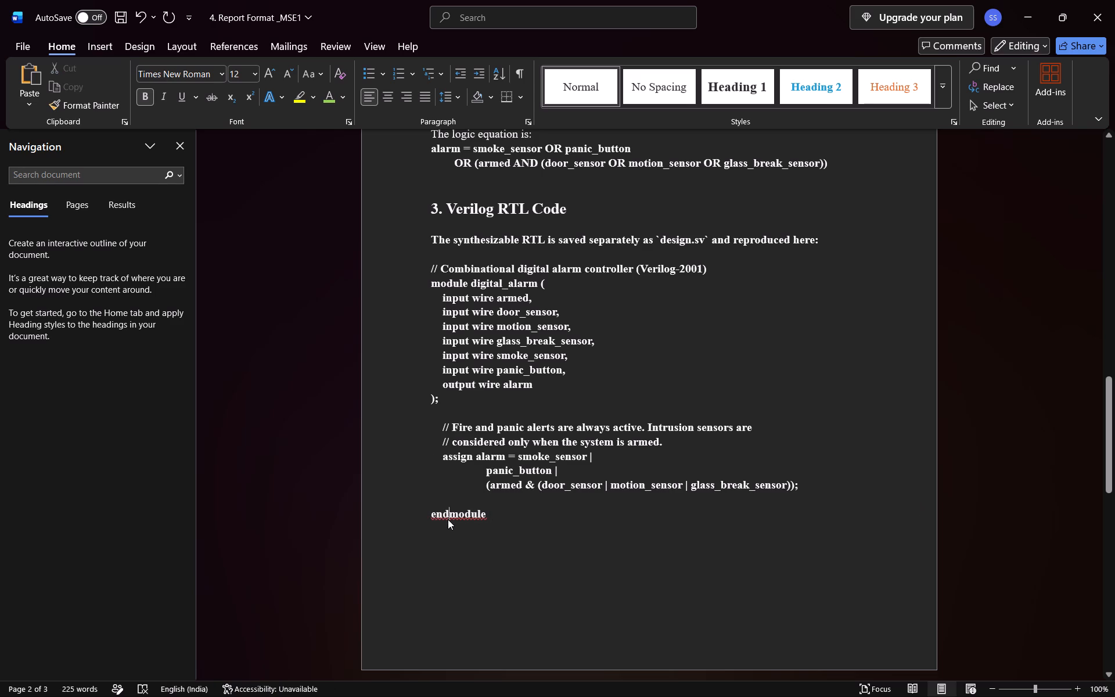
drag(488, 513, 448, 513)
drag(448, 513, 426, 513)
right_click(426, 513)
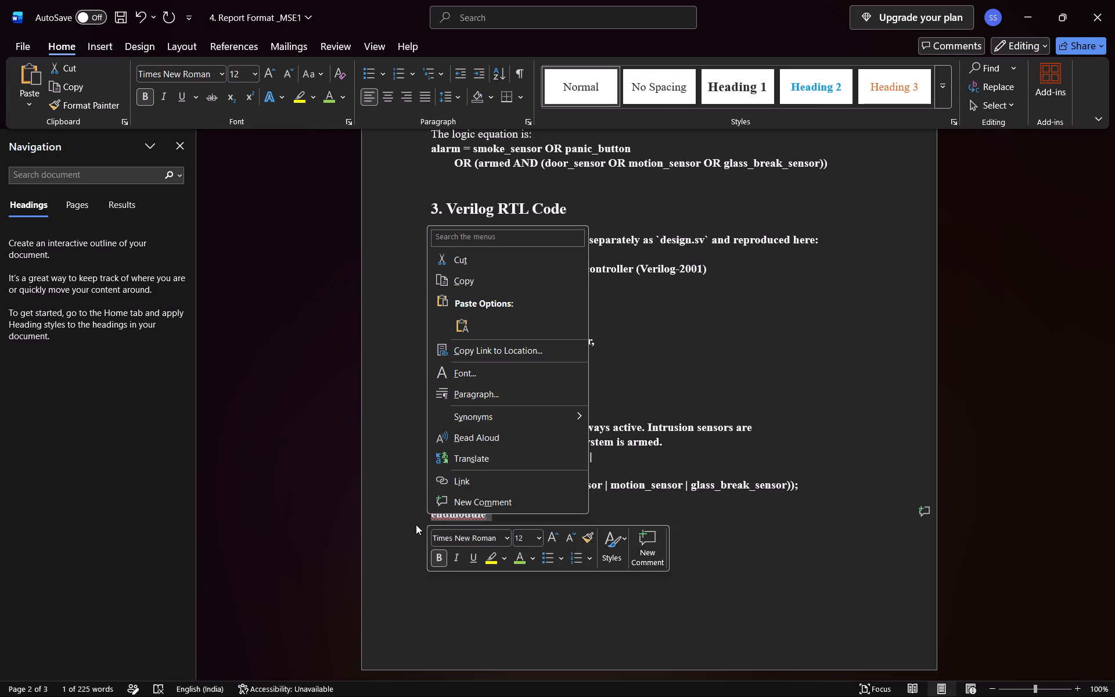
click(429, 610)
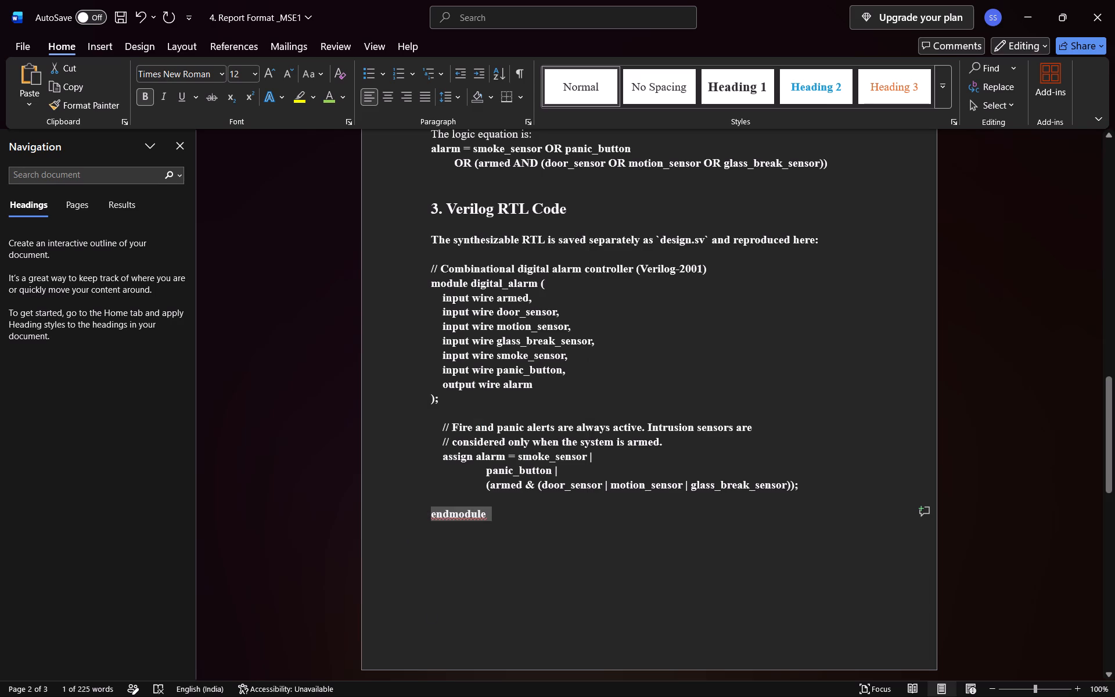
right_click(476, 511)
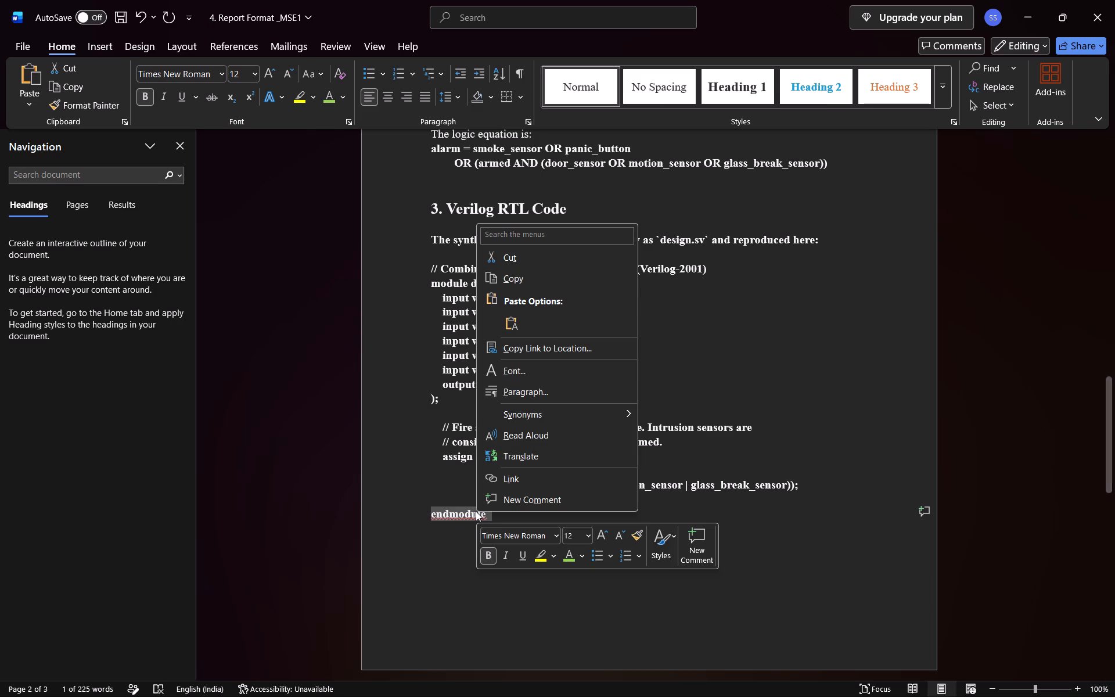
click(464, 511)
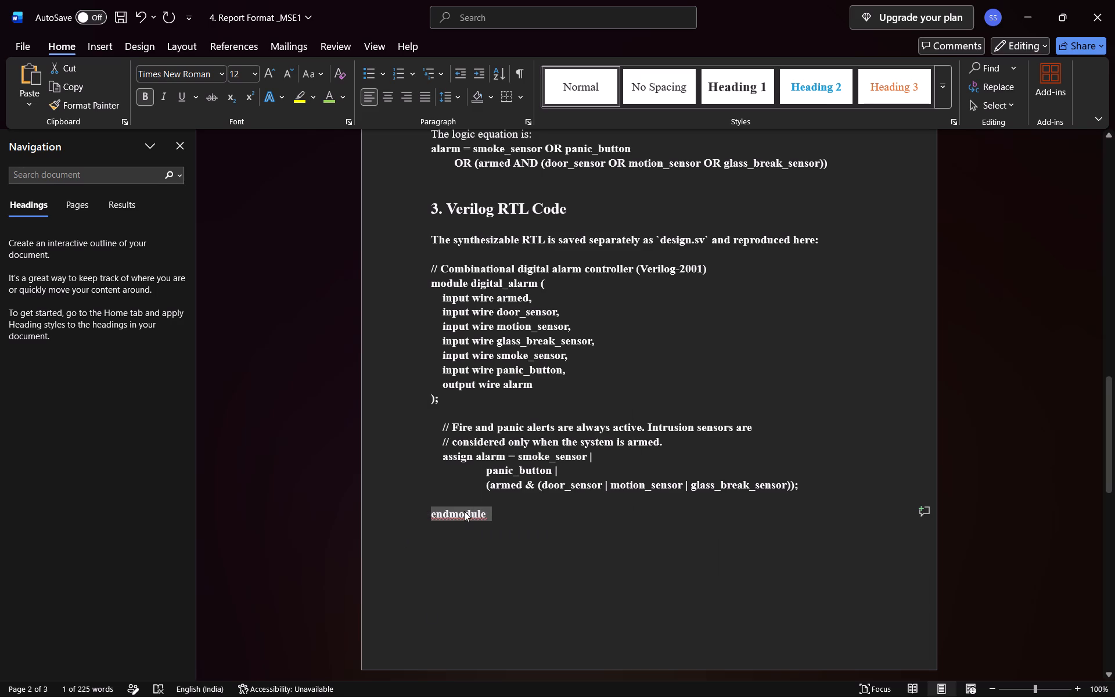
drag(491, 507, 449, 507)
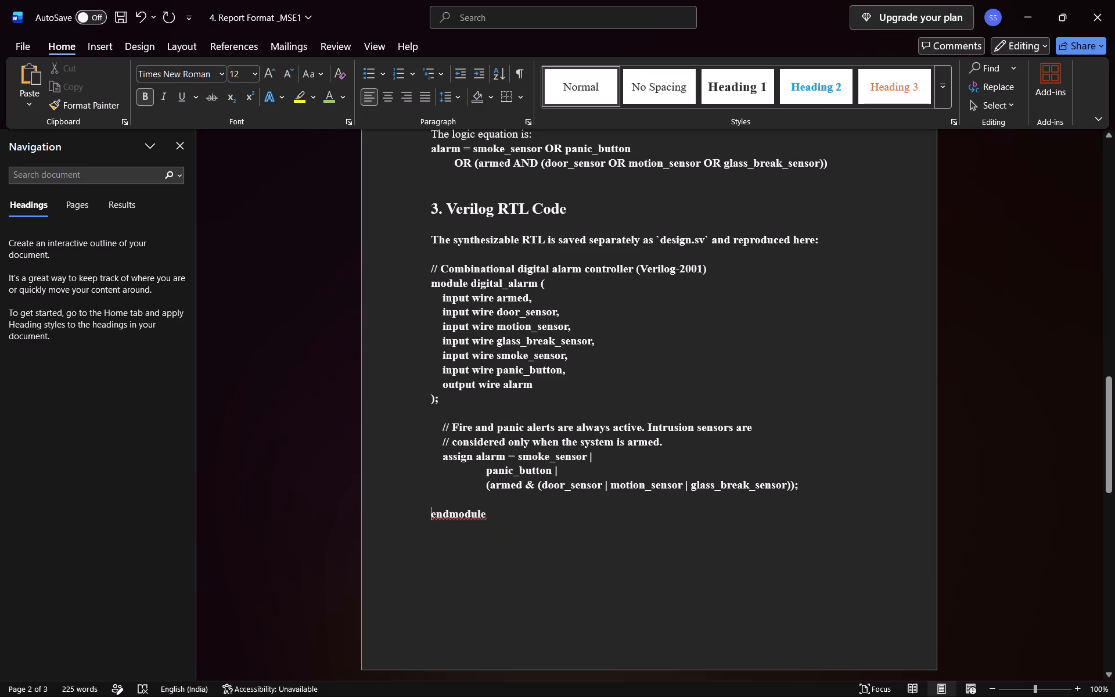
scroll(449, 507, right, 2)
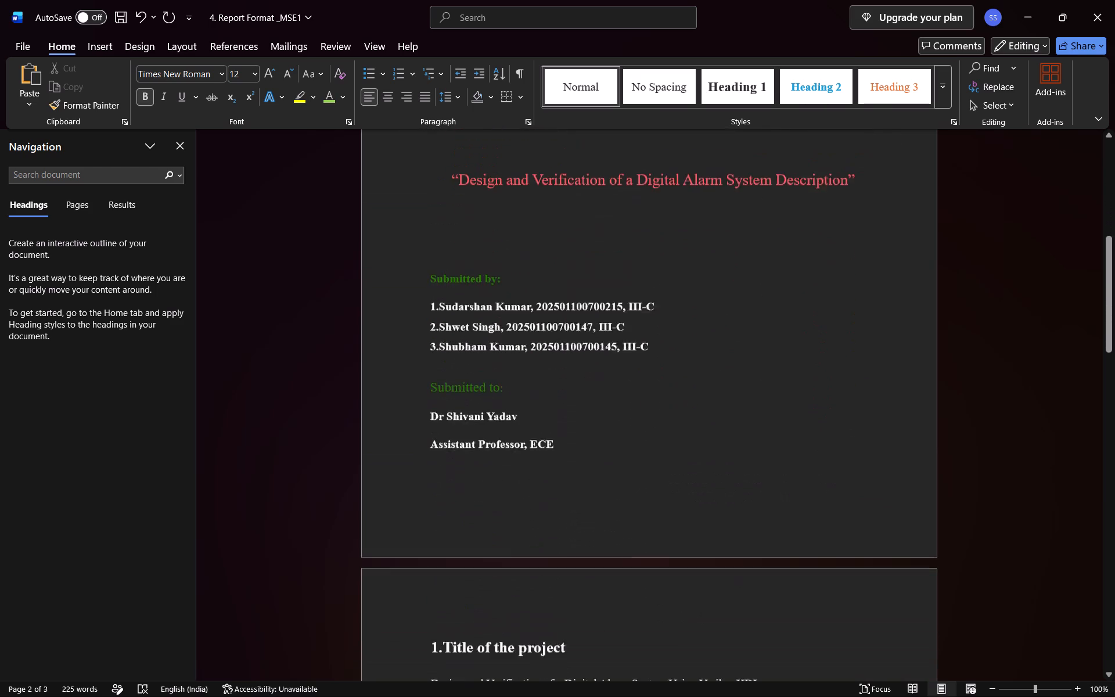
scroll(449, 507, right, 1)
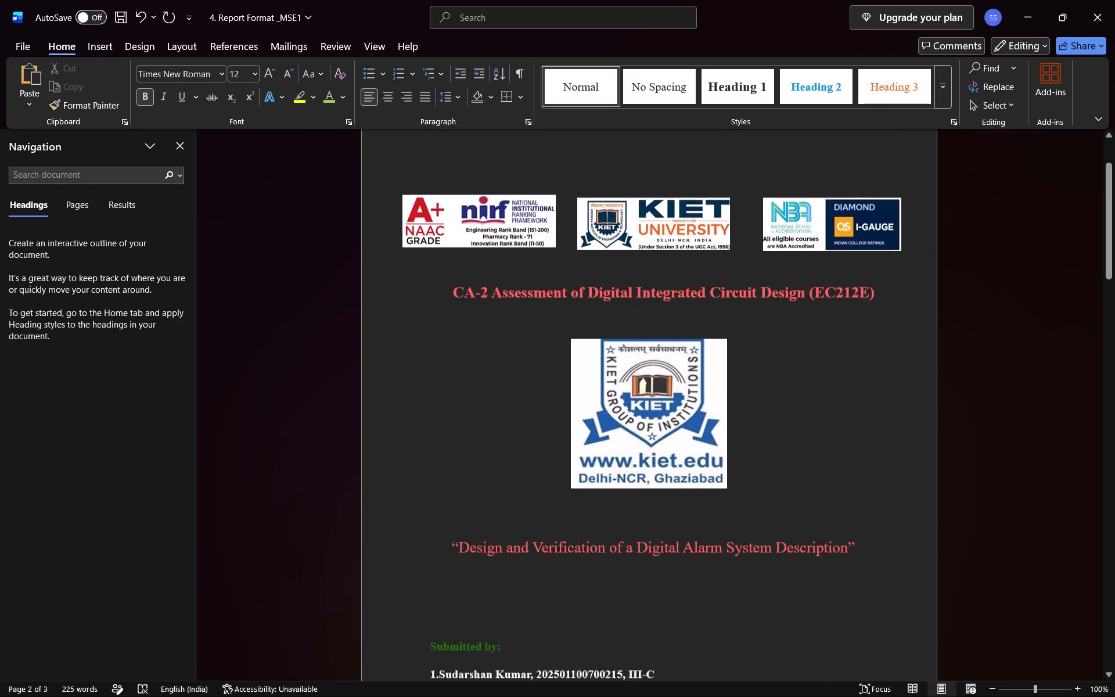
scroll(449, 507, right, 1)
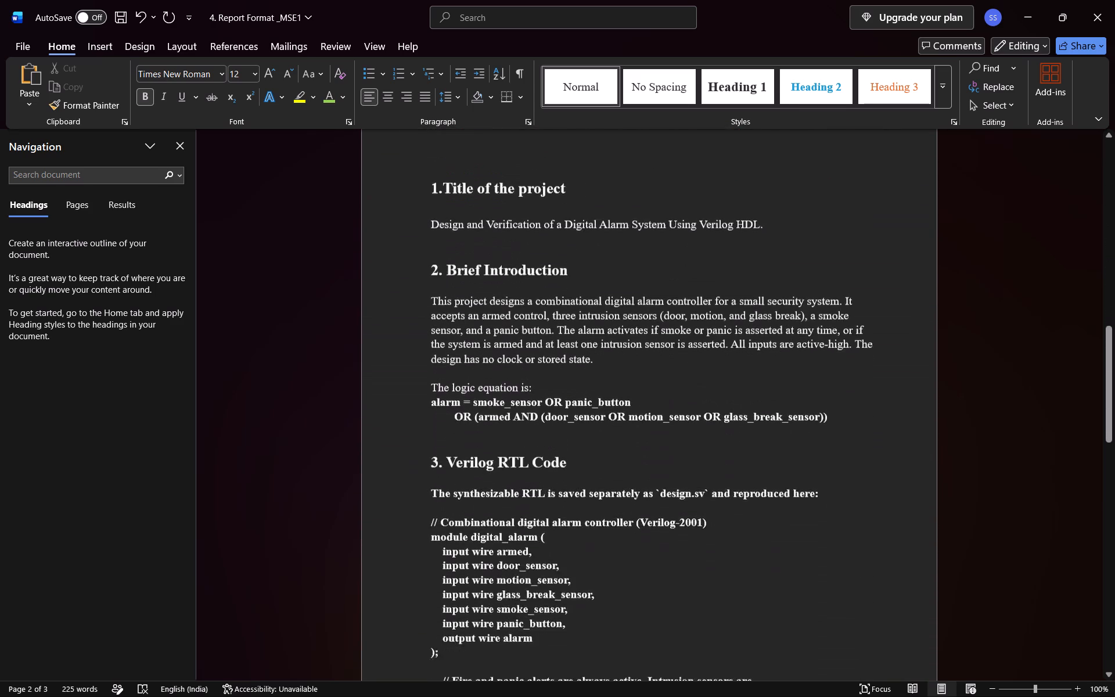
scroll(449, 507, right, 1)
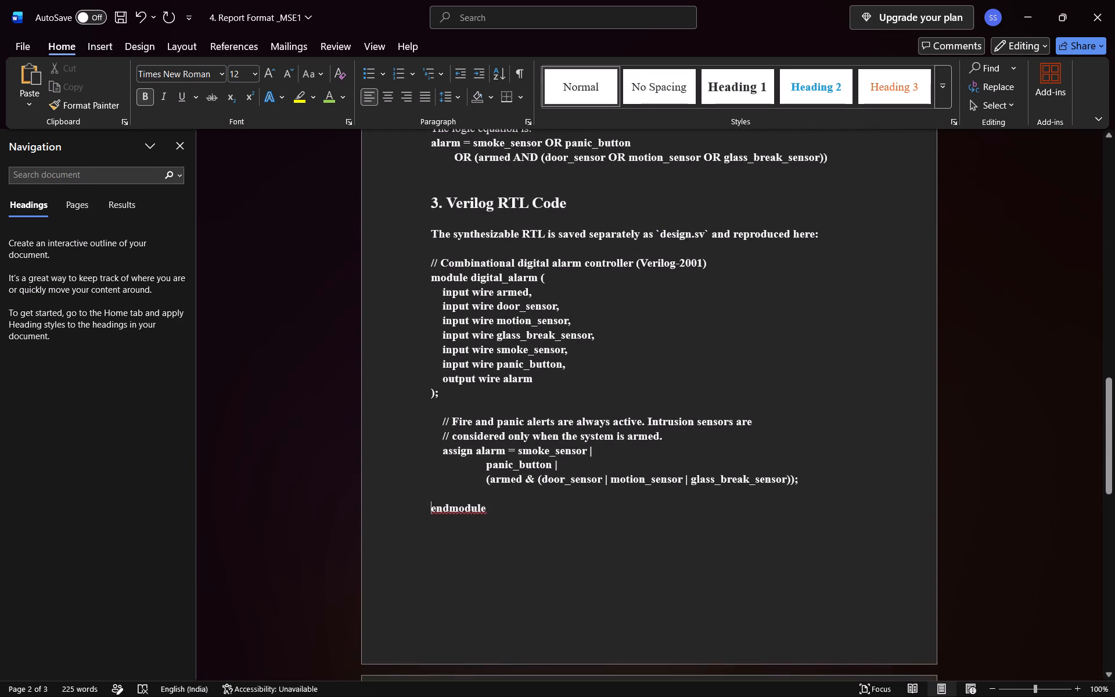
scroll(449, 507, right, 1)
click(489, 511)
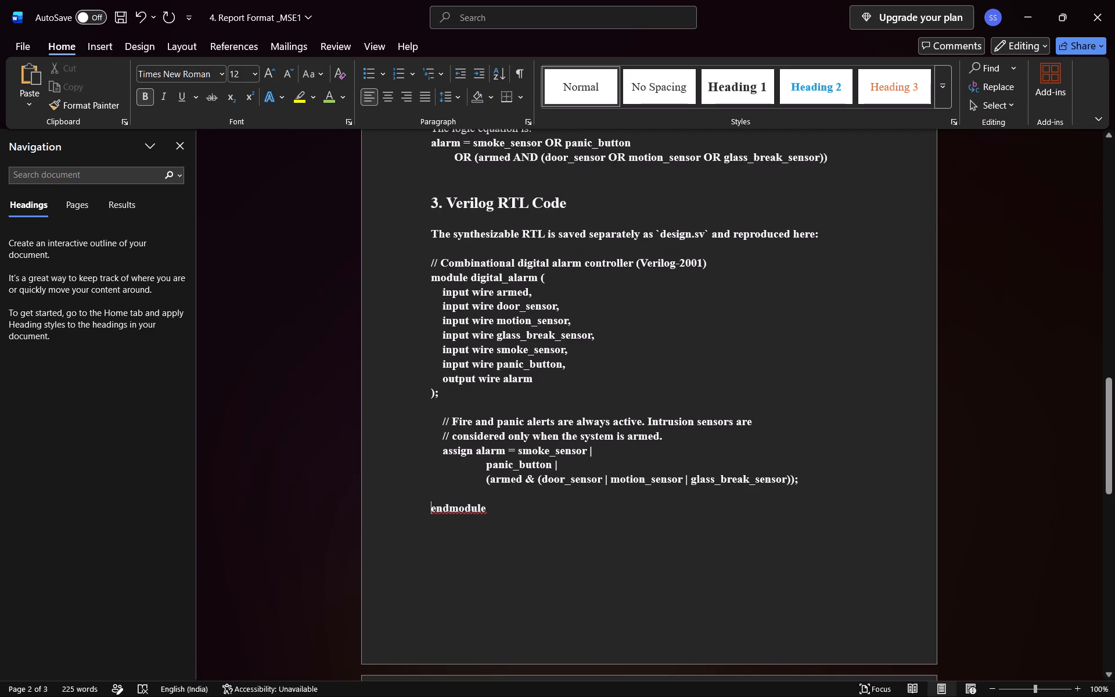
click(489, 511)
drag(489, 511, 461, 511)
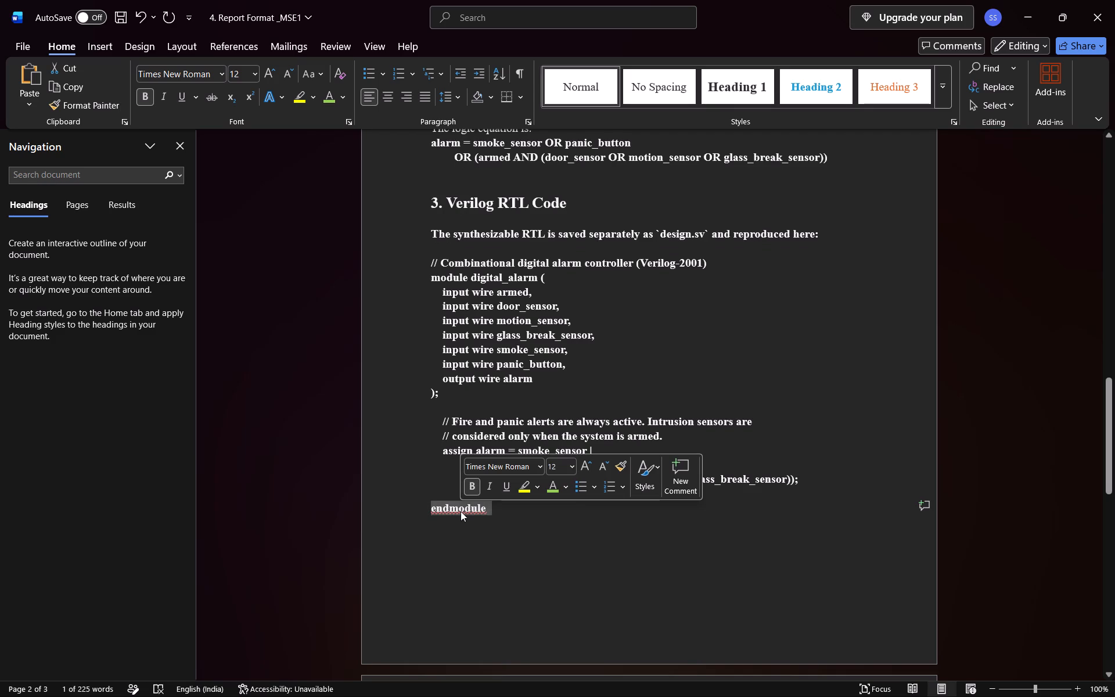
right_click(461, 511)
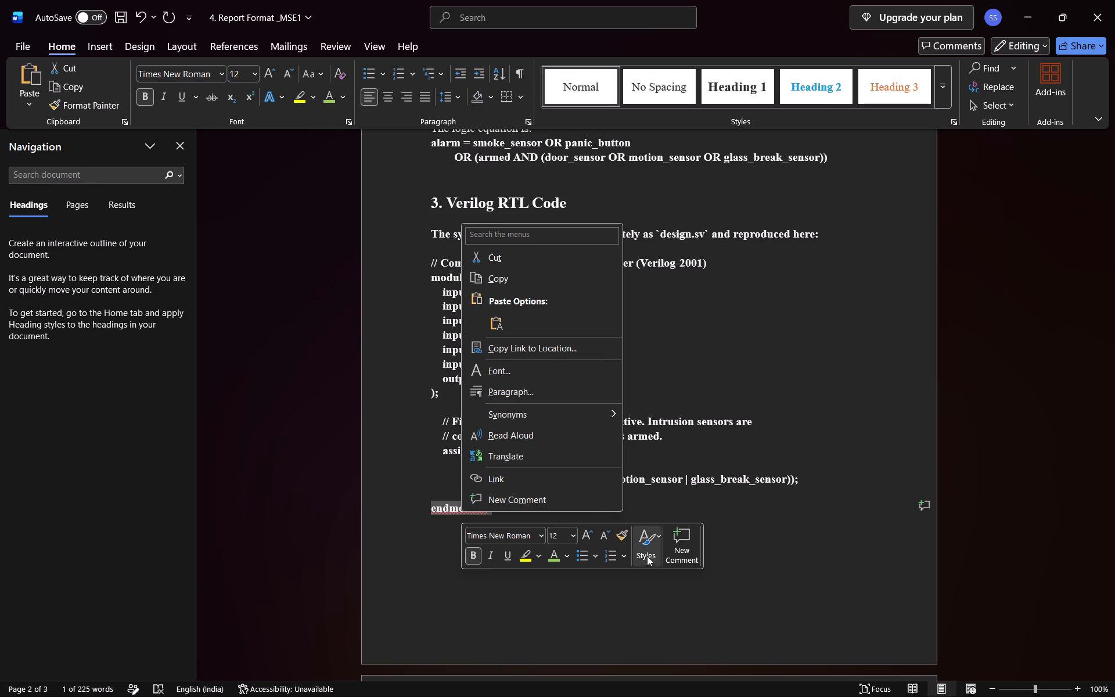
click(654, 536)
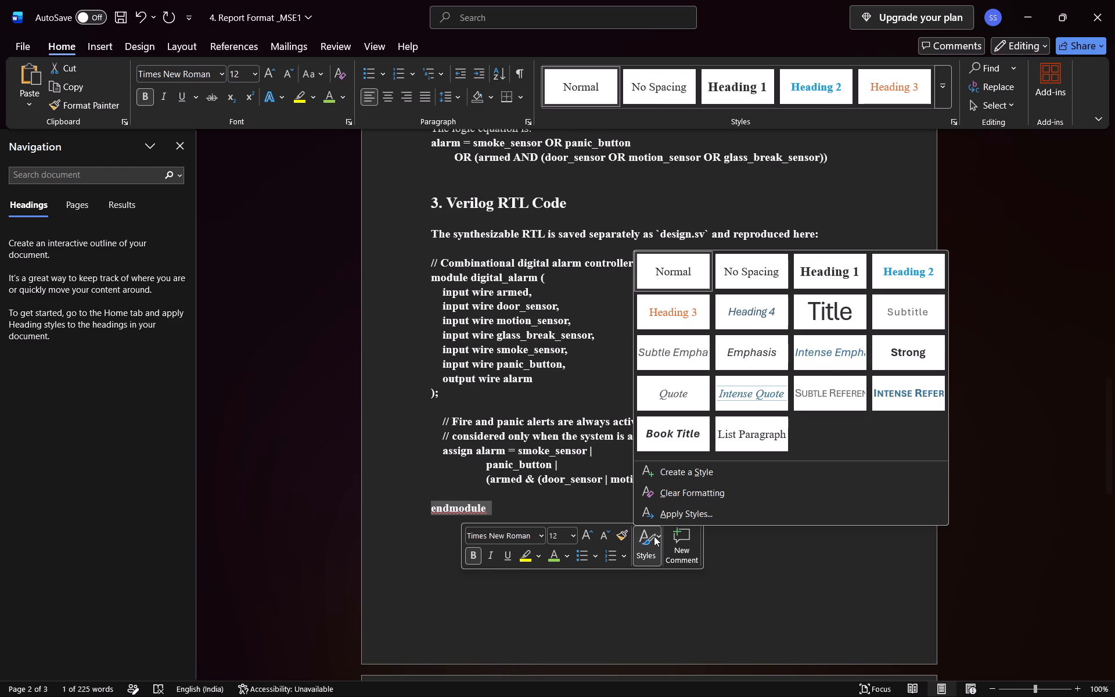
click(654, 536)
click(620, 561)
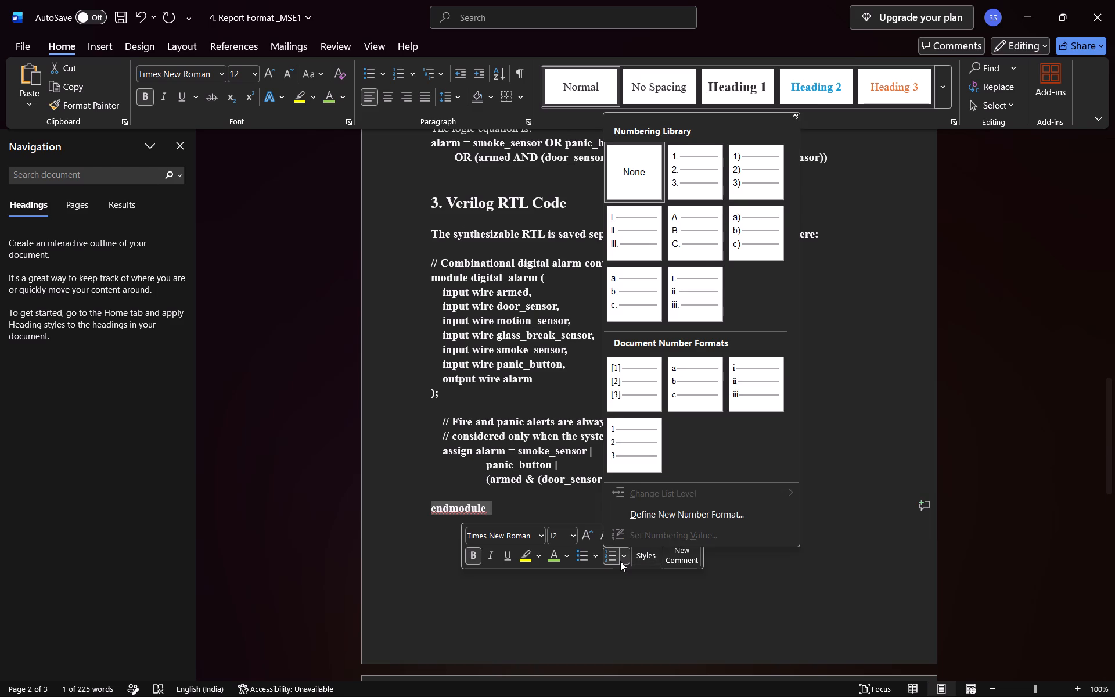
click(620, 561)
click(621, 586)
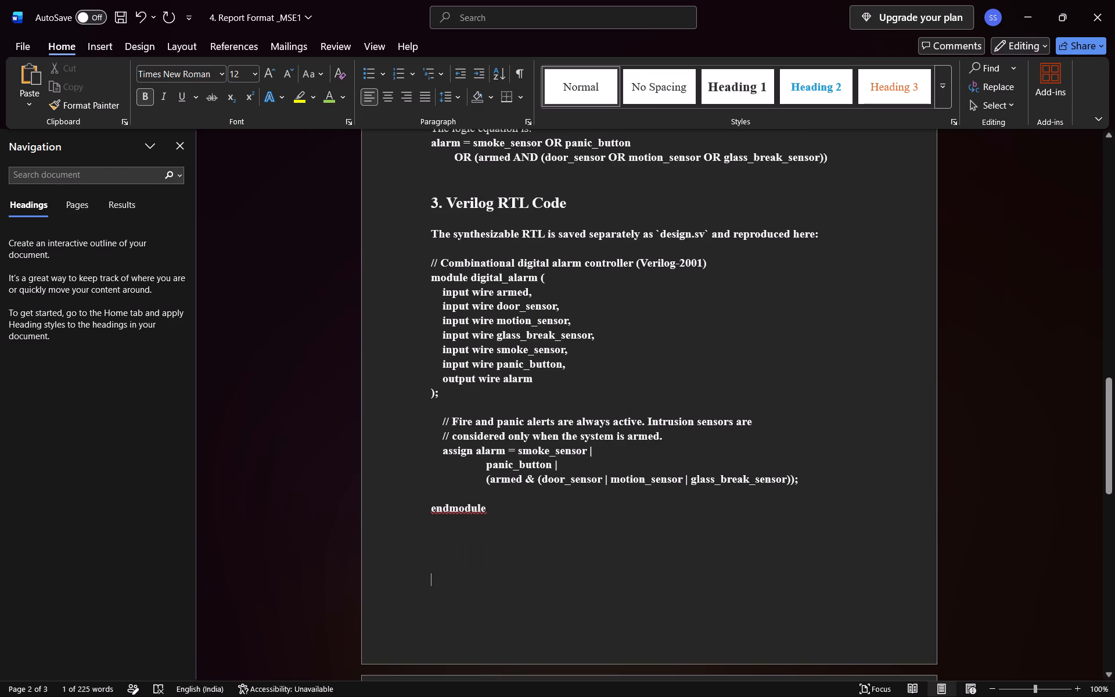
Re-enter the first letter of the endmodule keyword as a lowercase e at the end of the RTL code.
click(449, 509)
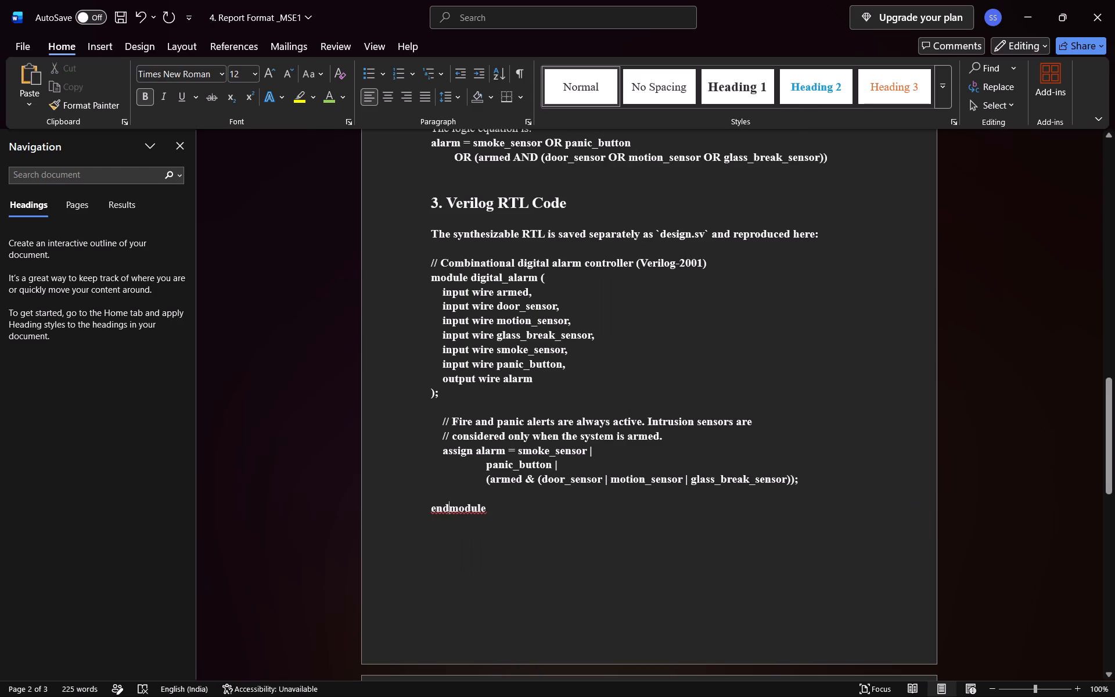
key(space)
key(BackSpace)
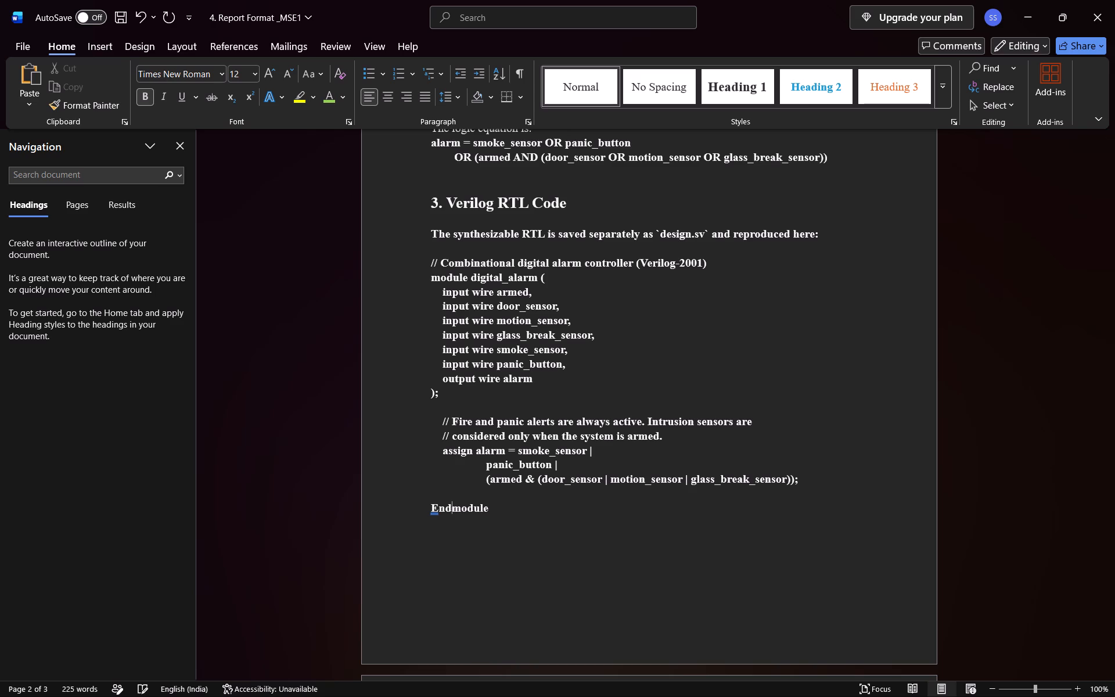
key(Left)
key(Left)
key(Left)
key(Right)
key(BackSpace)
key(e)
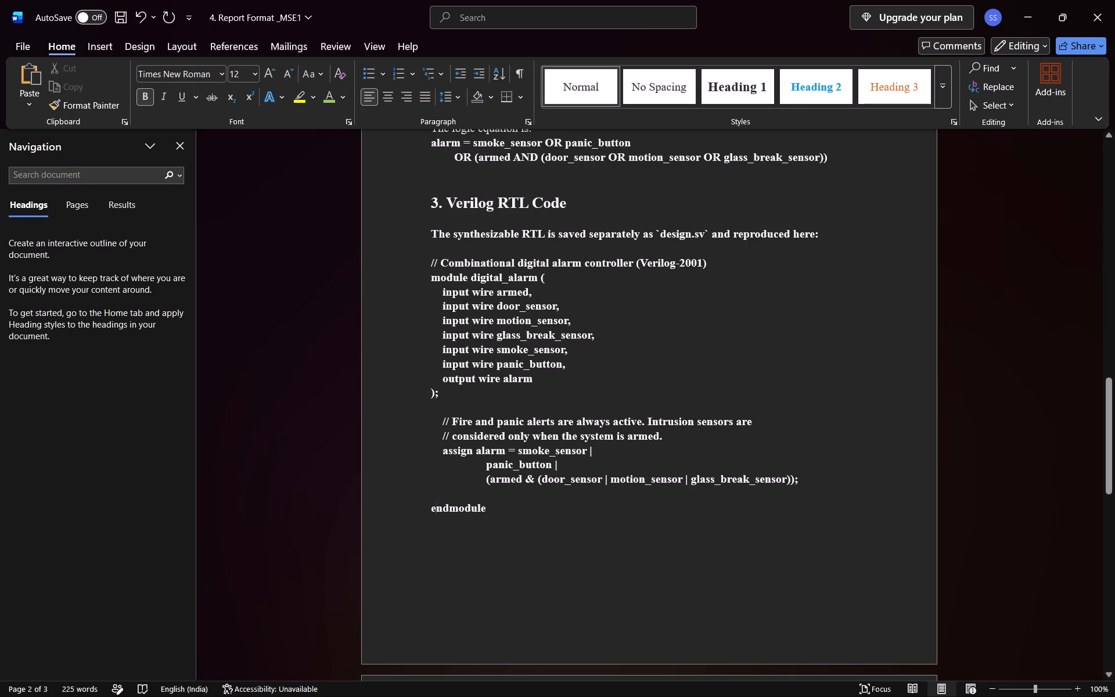
Start a new line after the endmodule keyword at the end of the RTL code.
click(491, 512)
scroll(491, 512, down, 1)
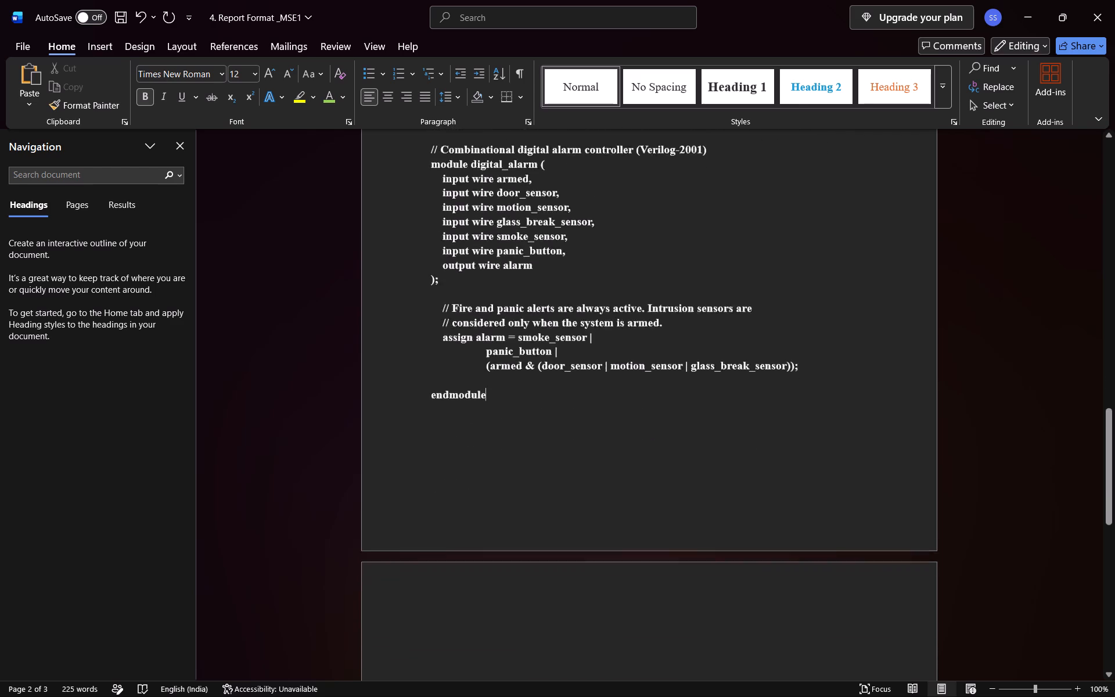
scroll(491, 512, down, 2)
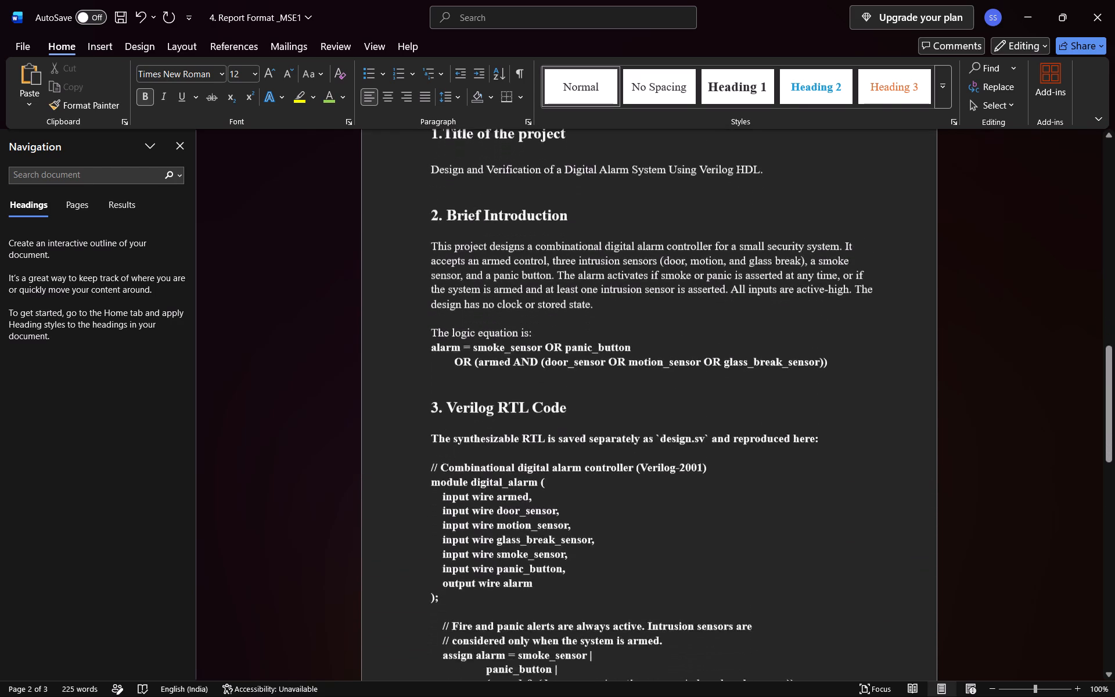
scroll(491, 512, down, 2)
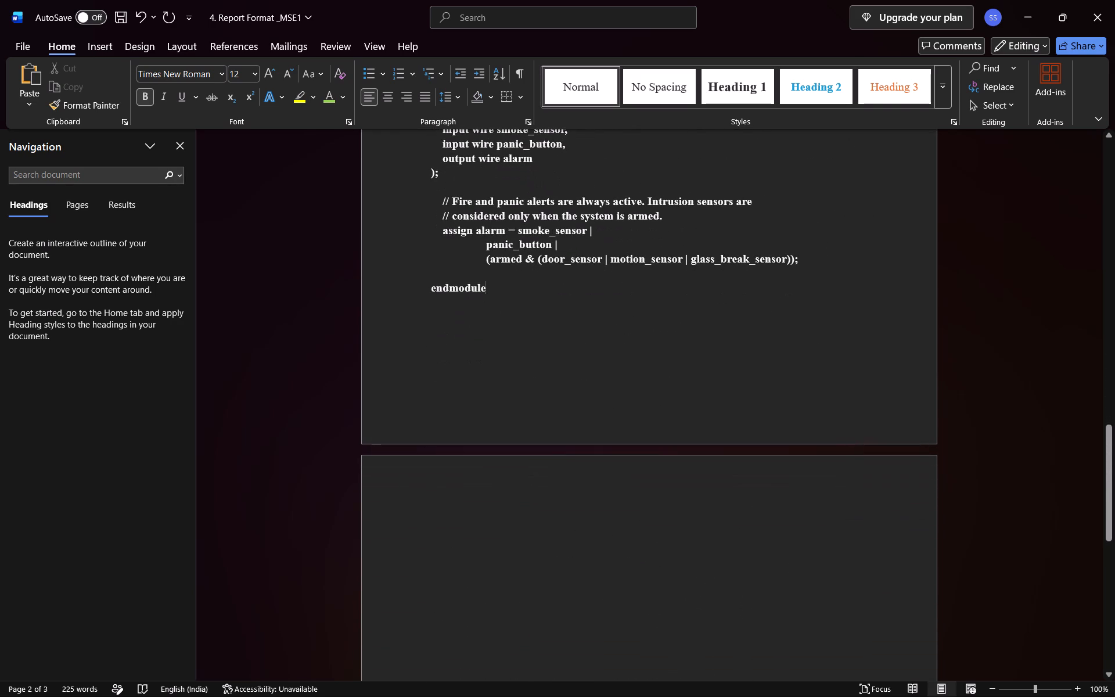
key(Return)
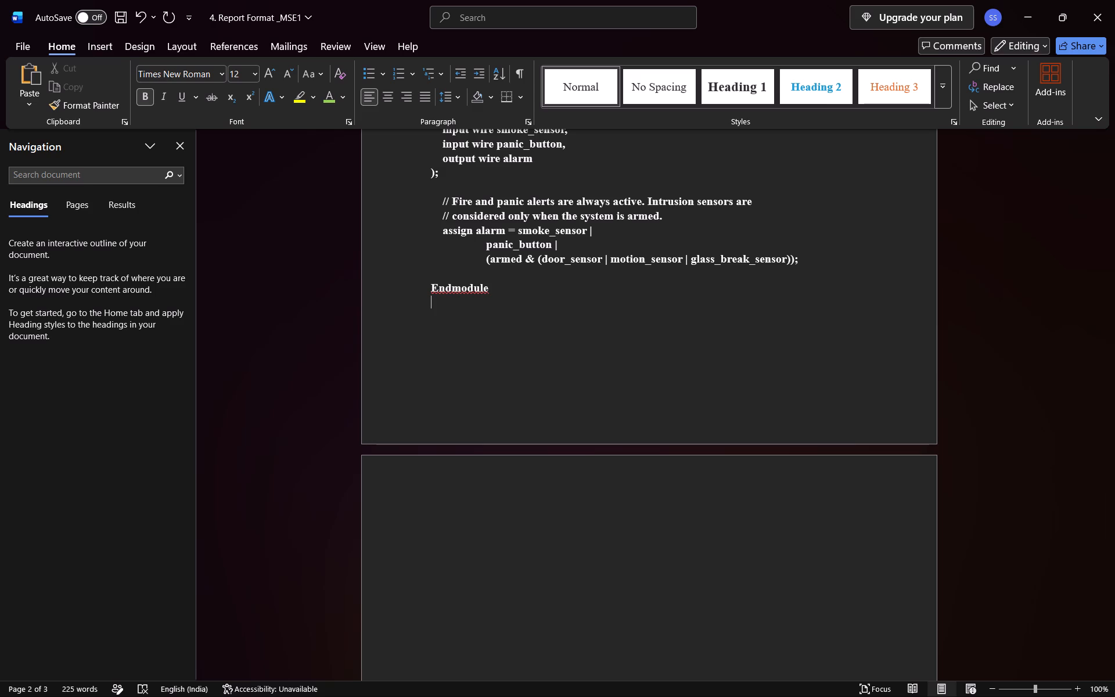
Replace the capital E of the endmodule keyword at the end of the RTL code with a lowercase e.
click(440, 282)
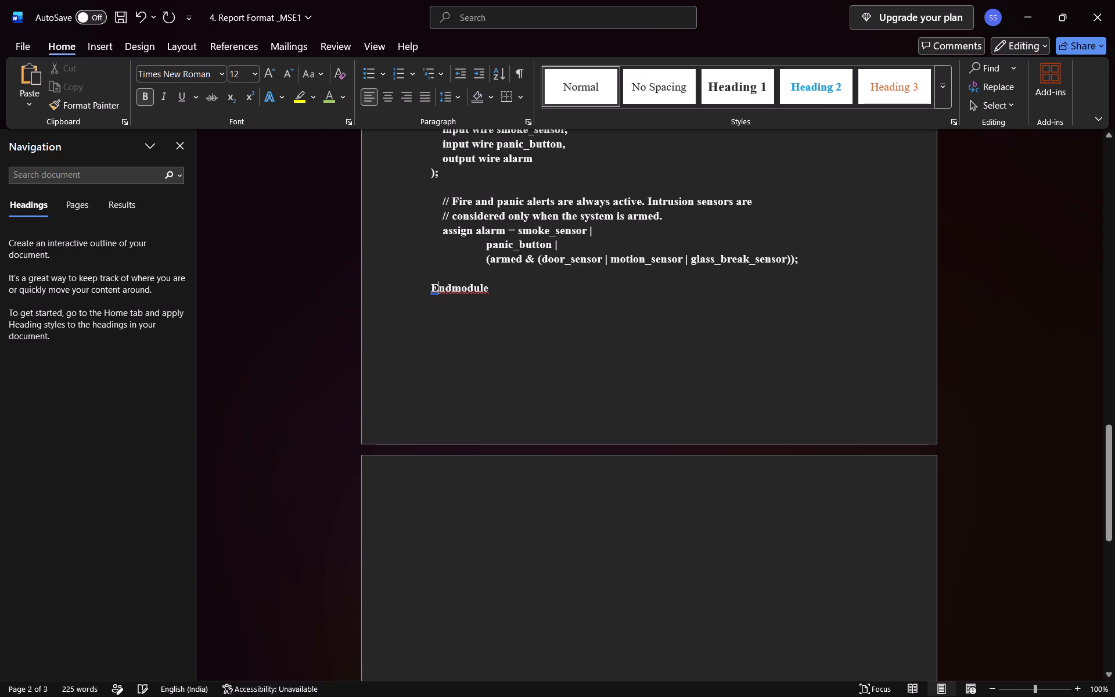
key(BackSpace)
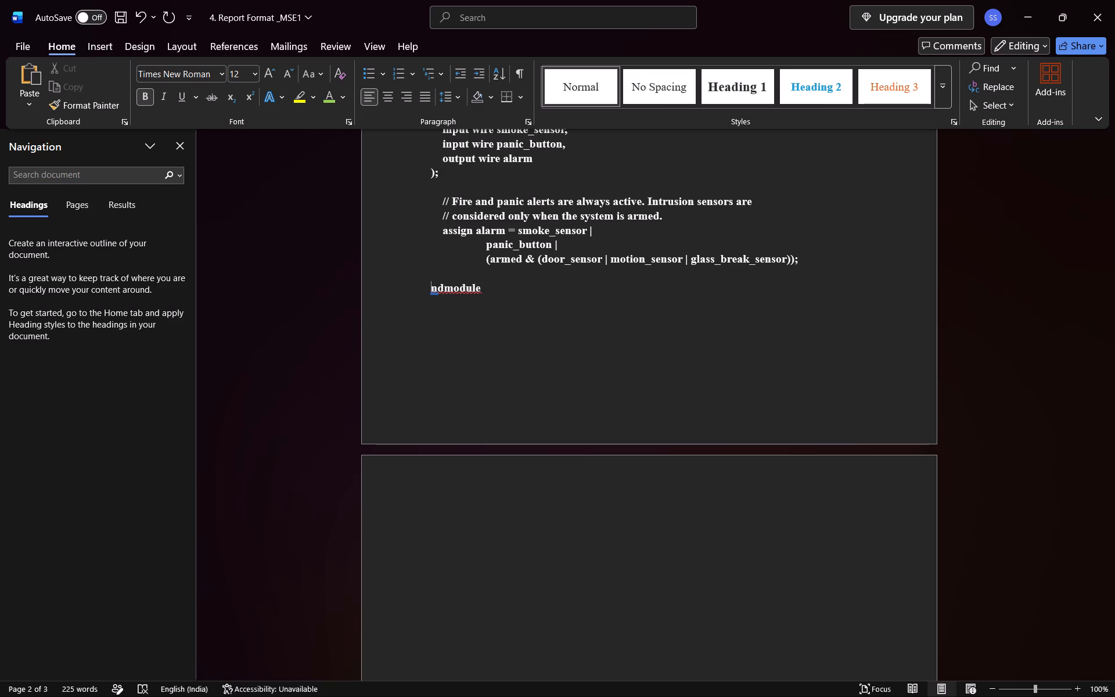
key(e)
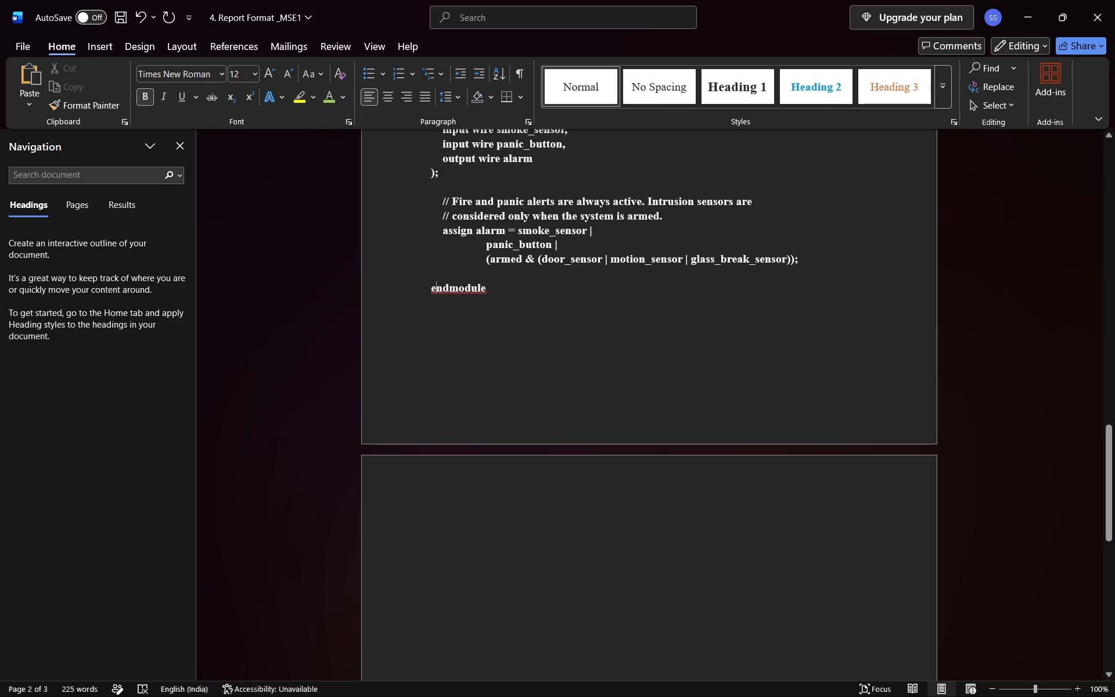
Add four line breaks after the endmodule keyword at the end of the RTL code.
click(499, 287)
key(Return)
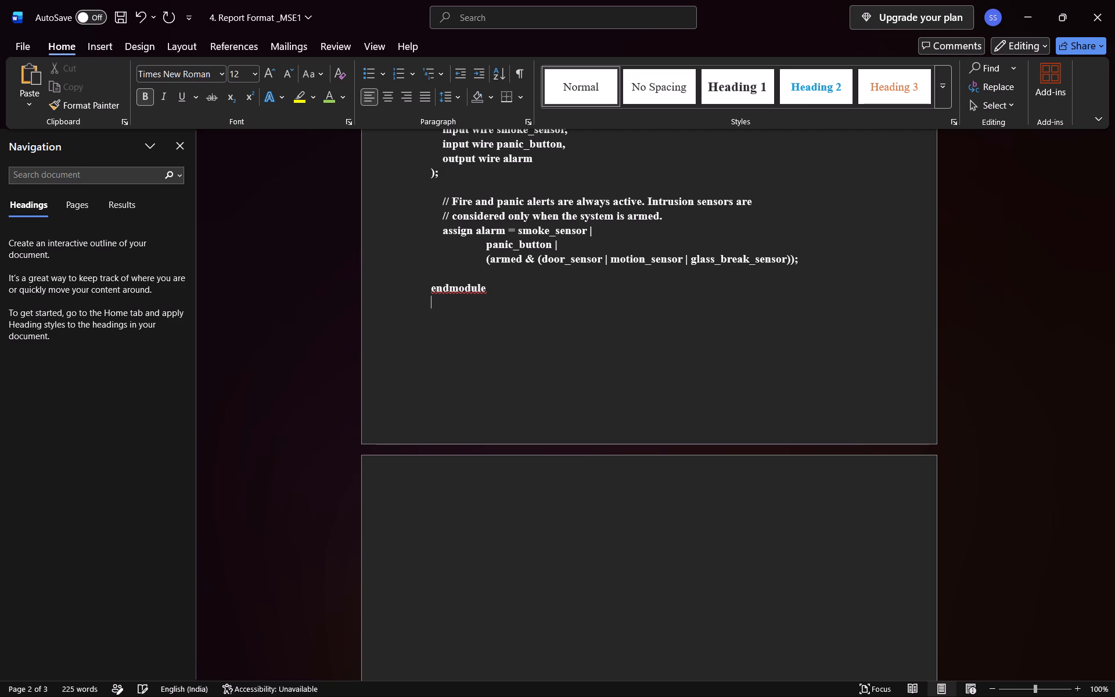
key(Return)
key(Return)
key(Return)
key(Return)
key(Return)
key(Return)
key(BackSpace)
key(BackSpace)
key(BackSpace)
key(BackSpace)
key(BackSpace)
key(Return)
key(Return)
scroll(499, 287, up, 1)
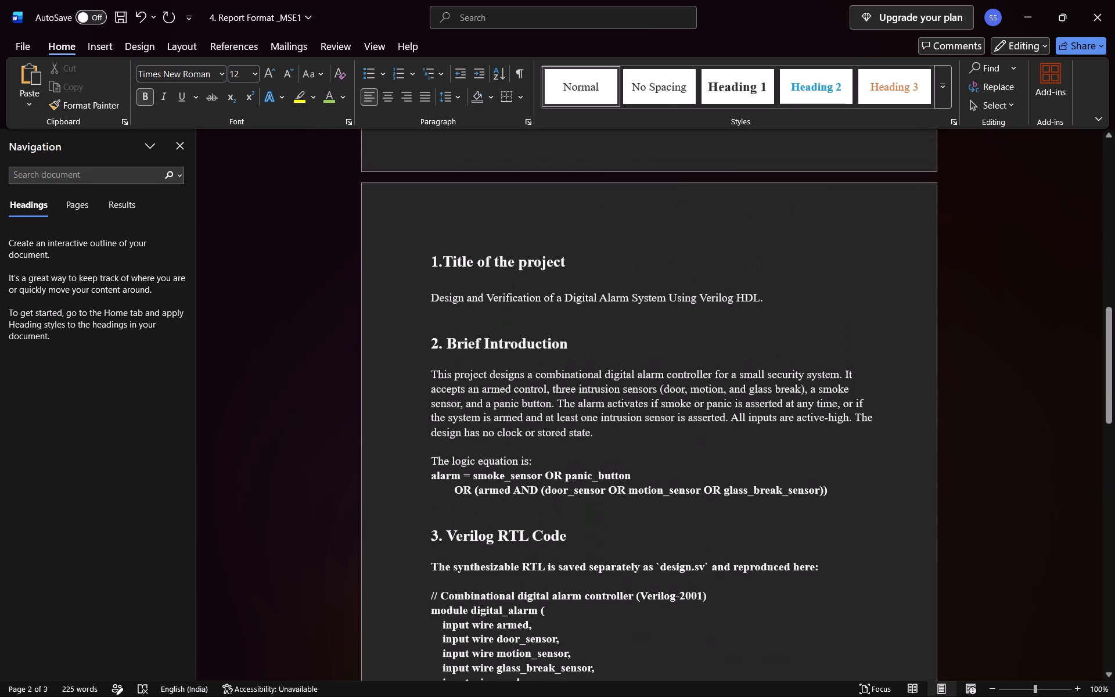
scroll(448, 228, down, 1)
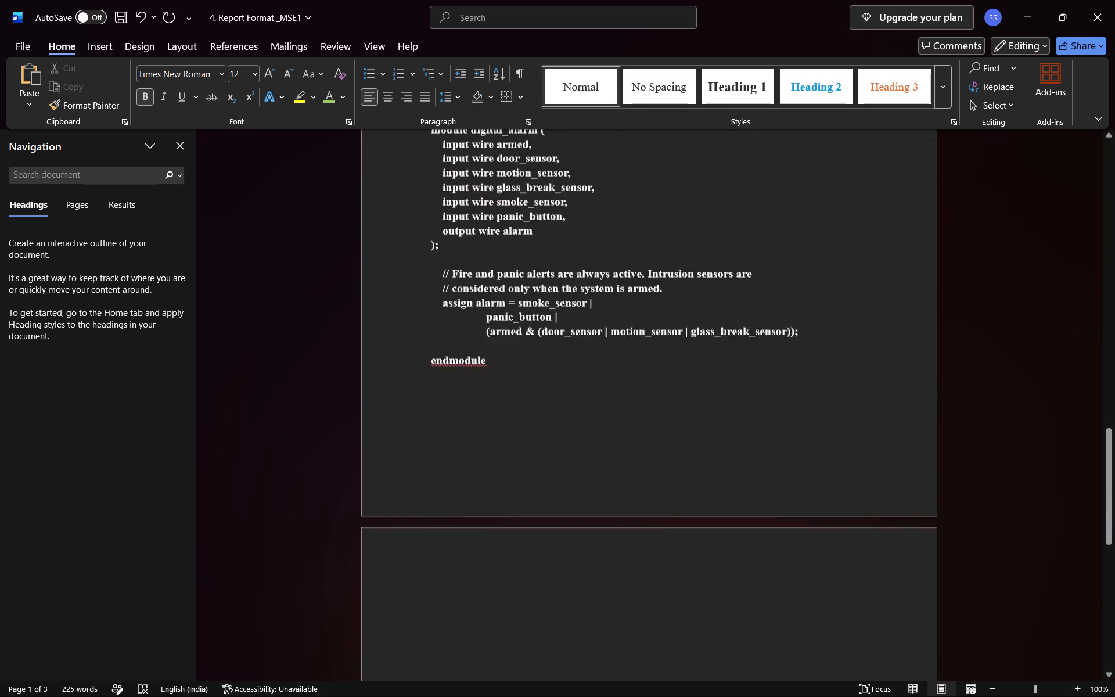
scroll(448, 228, down, 1)
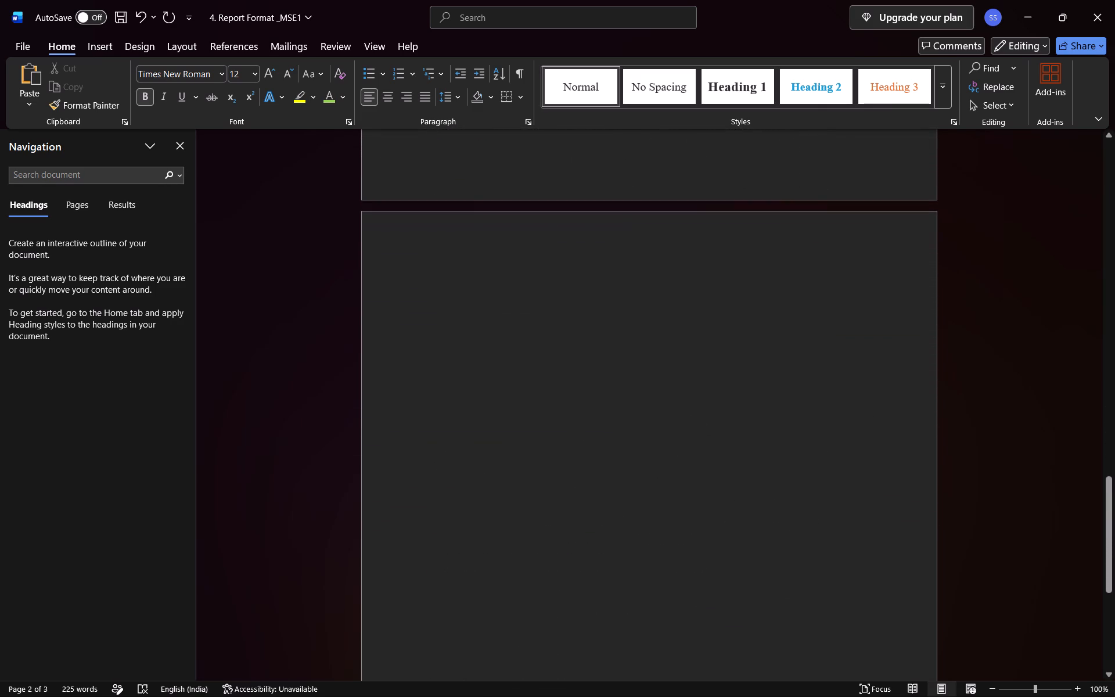
click(438, 232)
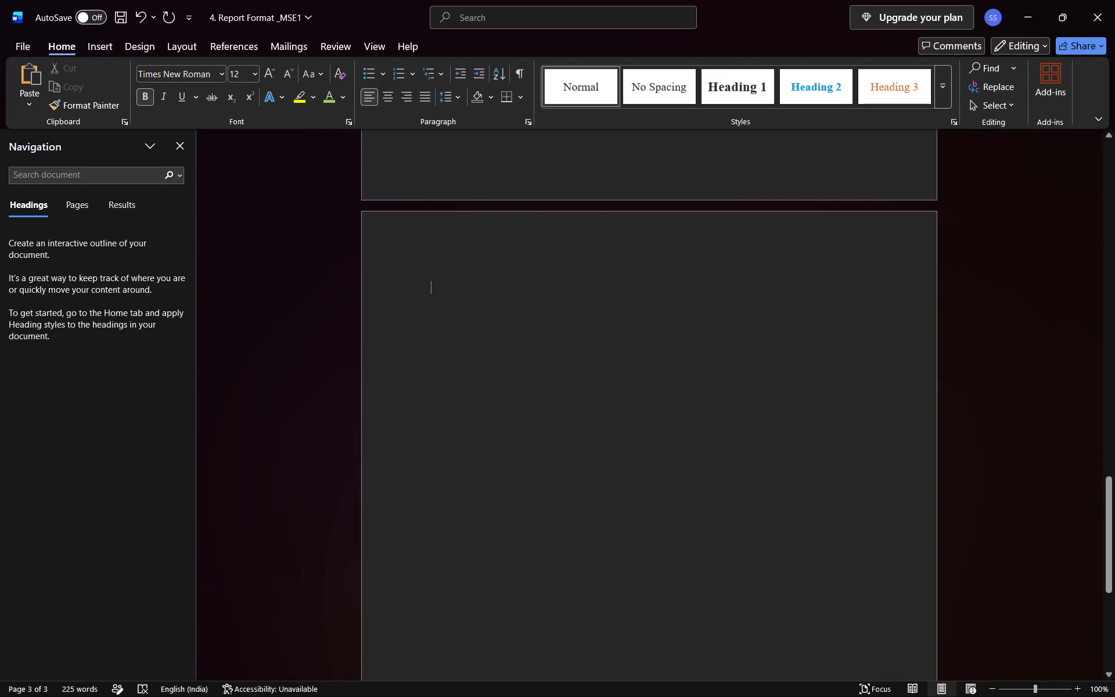
key(ctrl+v)
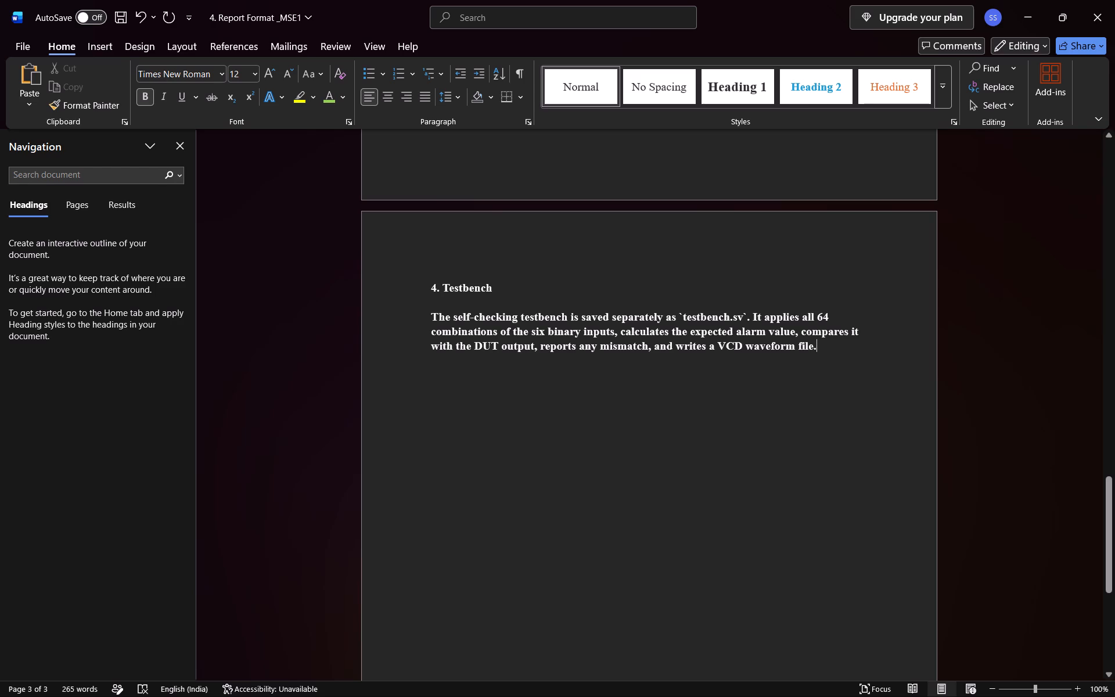
Set the font size of the "4. Testbench" heading to 16.
drag(497, 288, 429, 285)
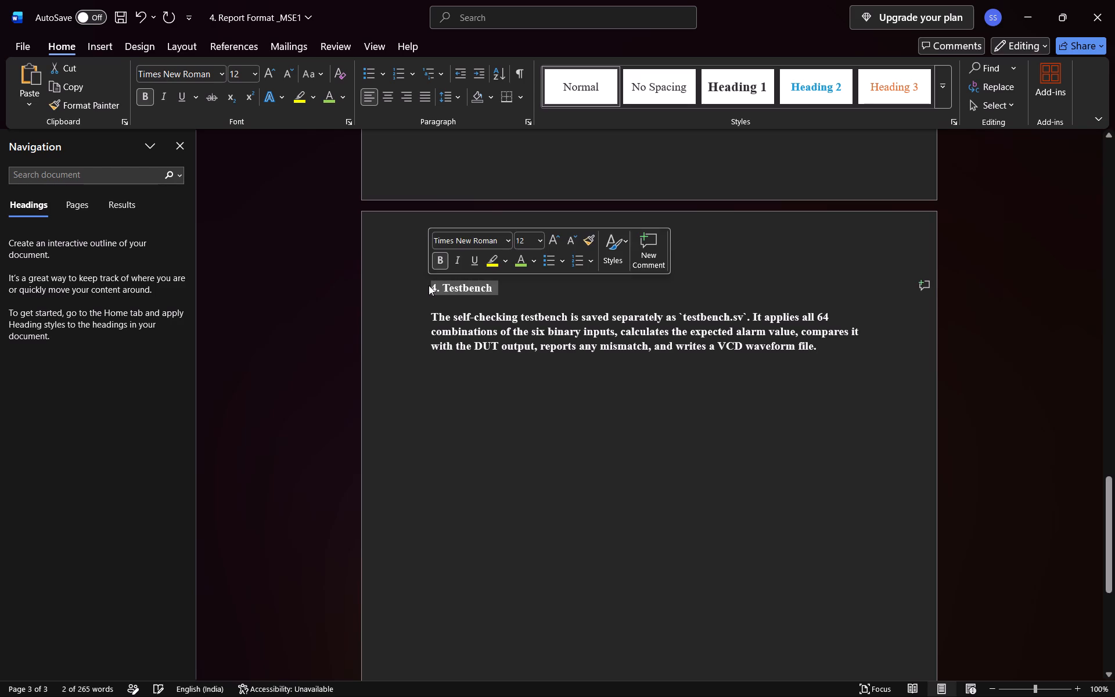
click(535, 240)
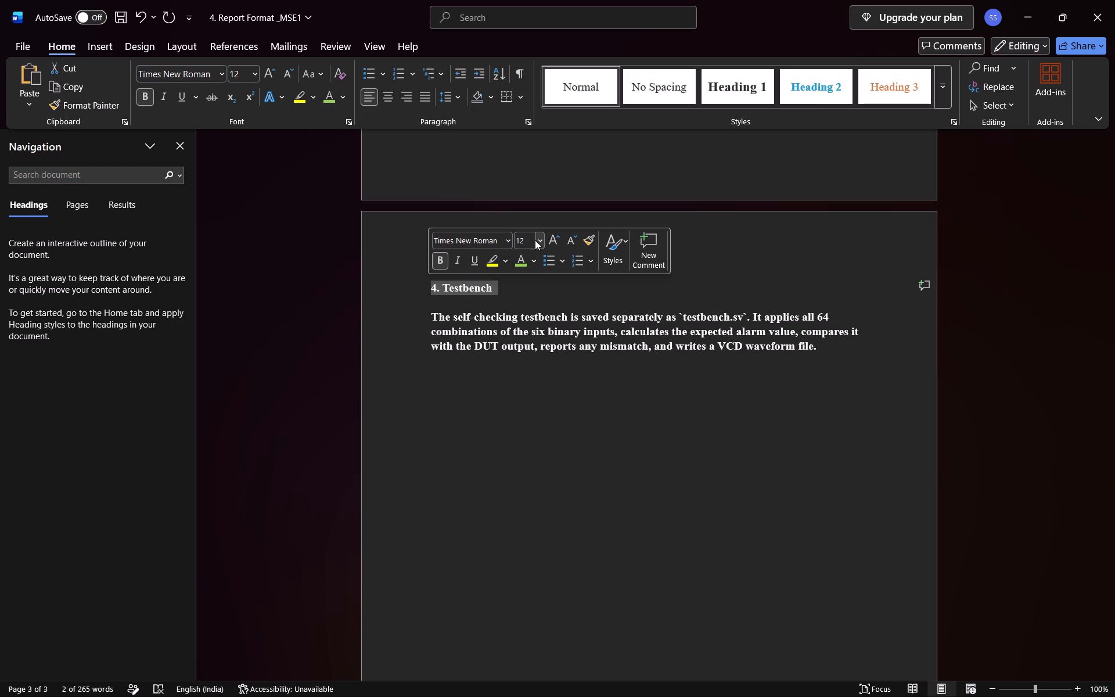
click(538, 240)
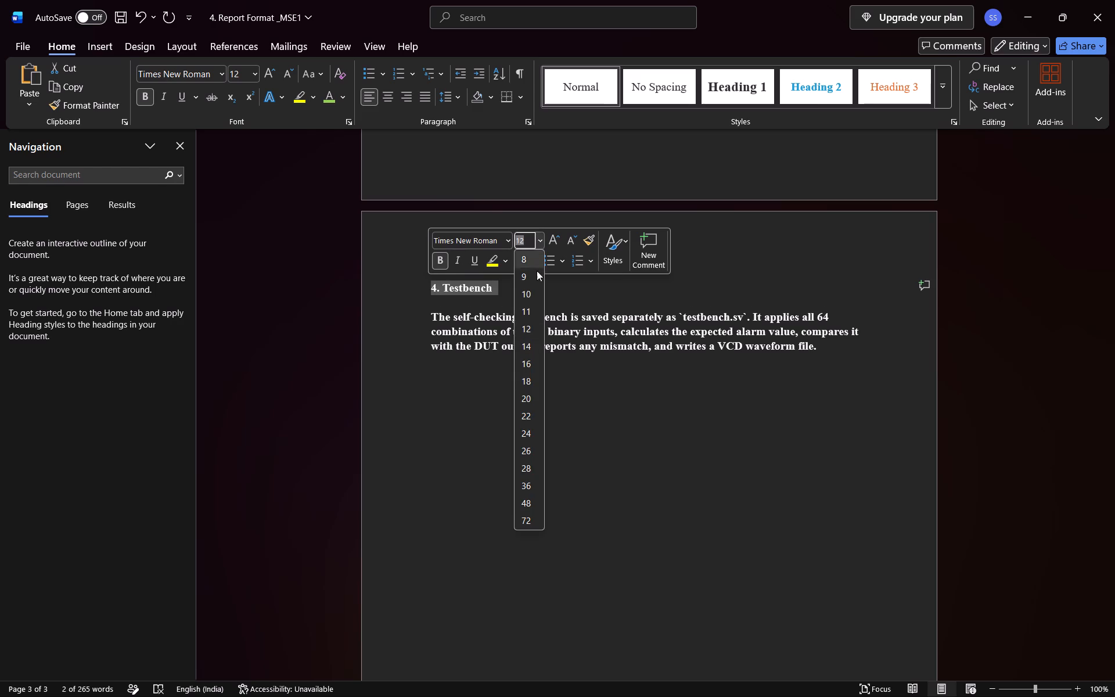
click(530, 362)
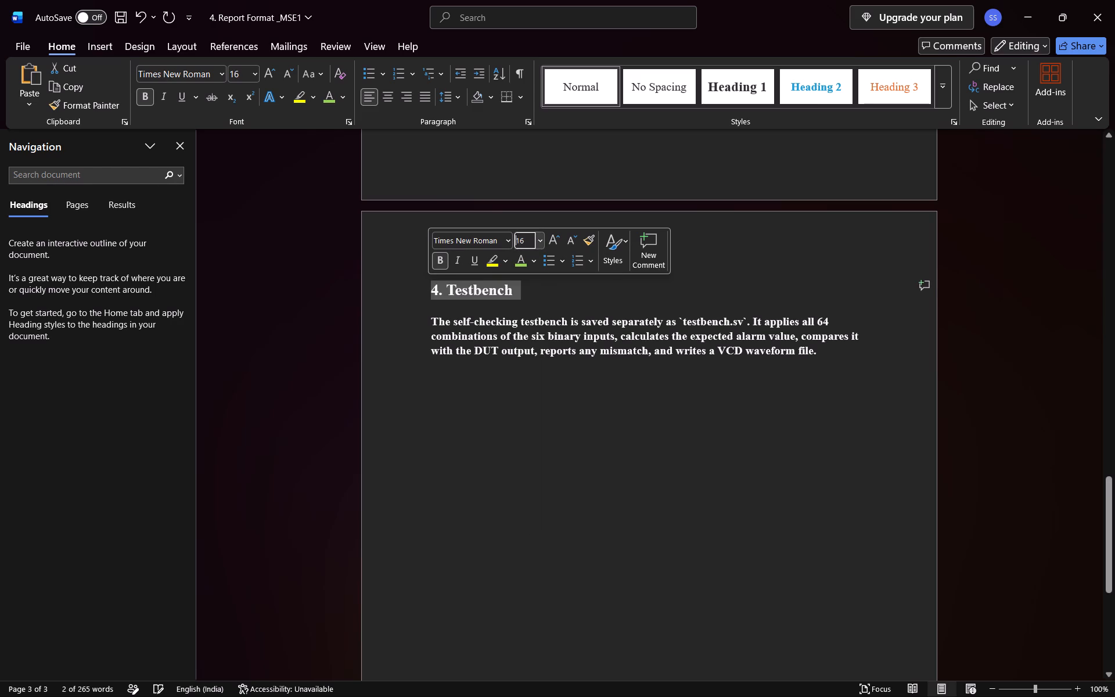
click(513, 370)
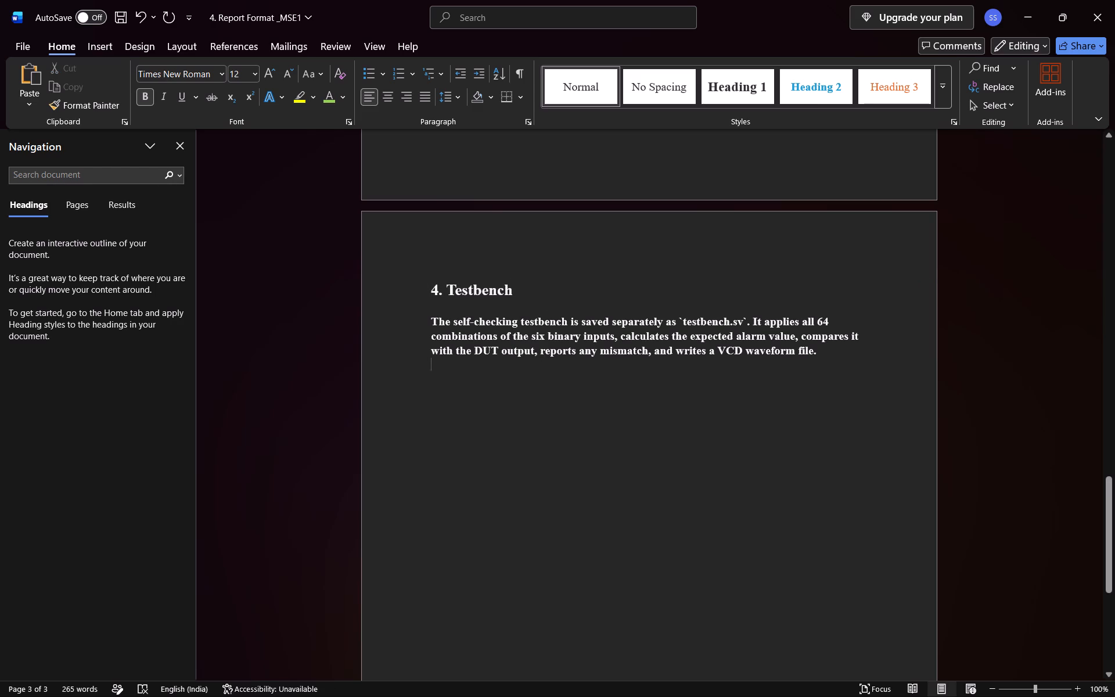
Remove bold from the self-checking testbench description paragraph under the "4. Testbench" heading.
drag(430, 319, 457, 325)
drag(457, 325, 777, 349)
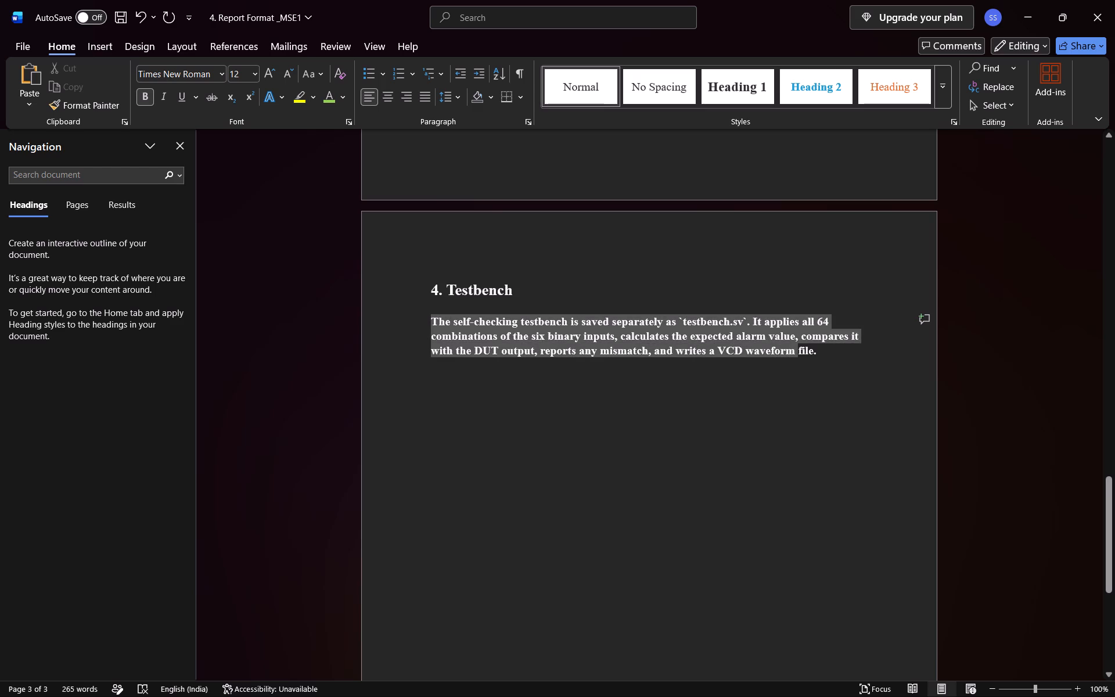
drag(777, 349, 818, 351)
click(830, 326)
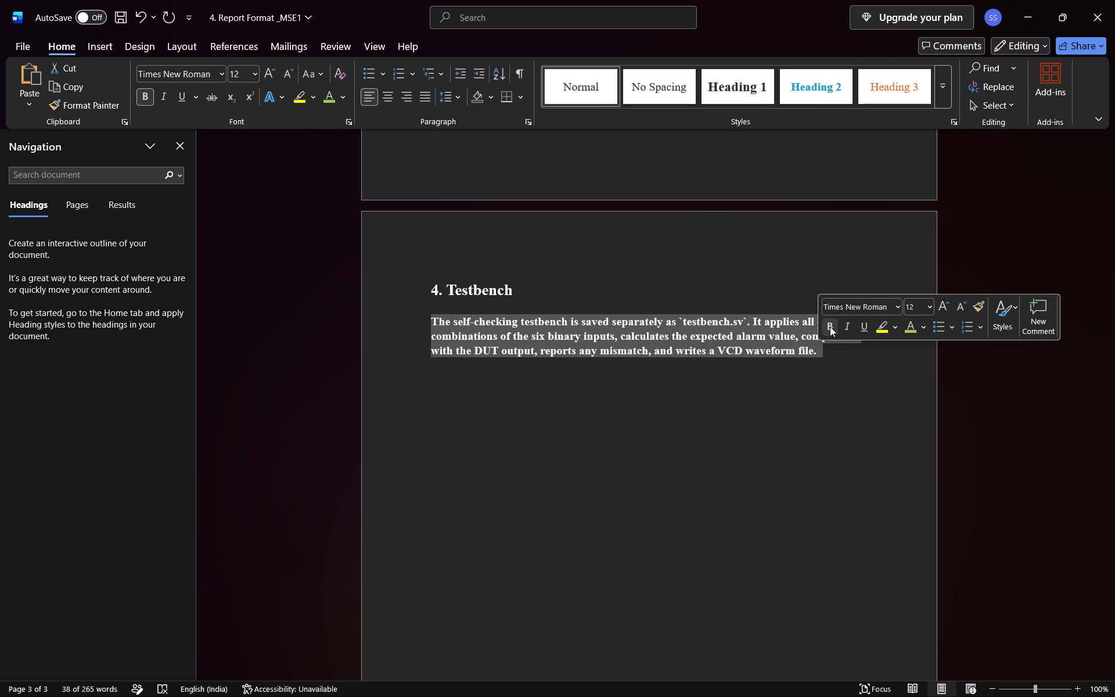
click(765, 369)
Remove bold from the introductory line and the full Verilog code, through endmodule, under the "3. Verilog RTL Code" heading.
scroll(765, 369, up, 1)
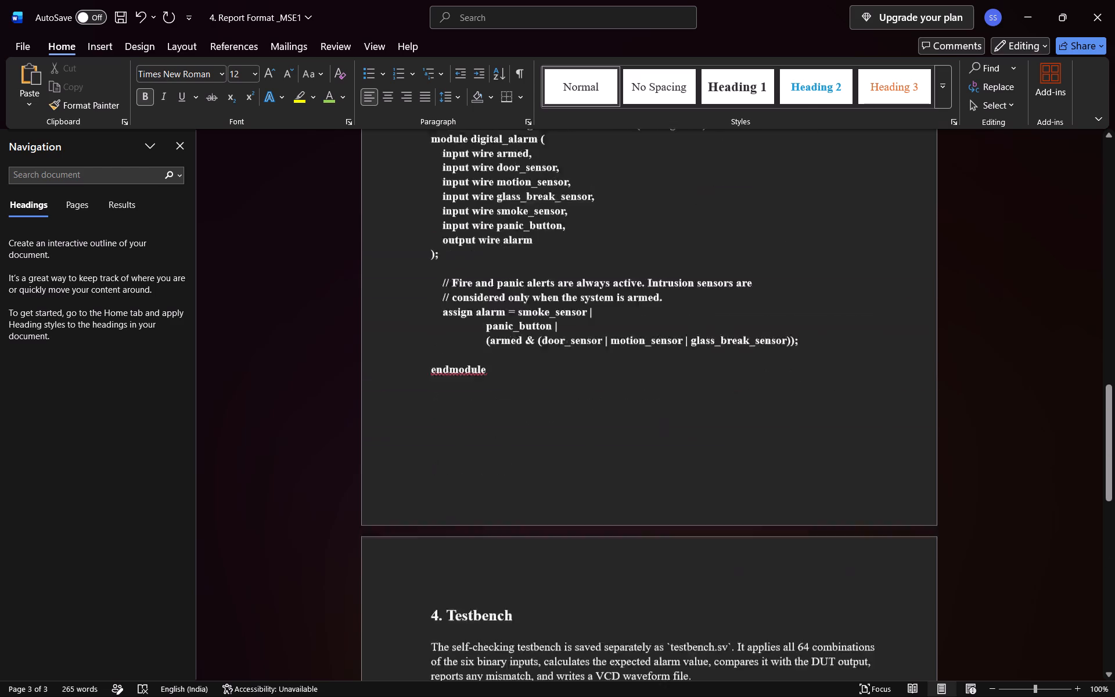
scroll(765, 369, up, 3)
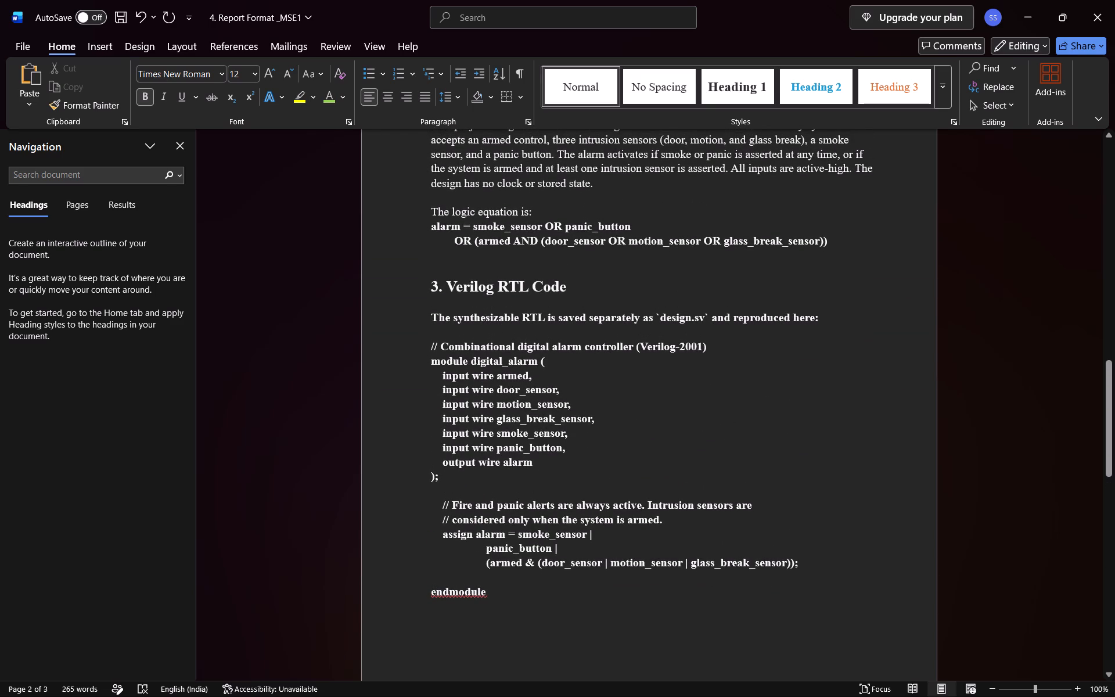
drag(431, 317, 509, 687)
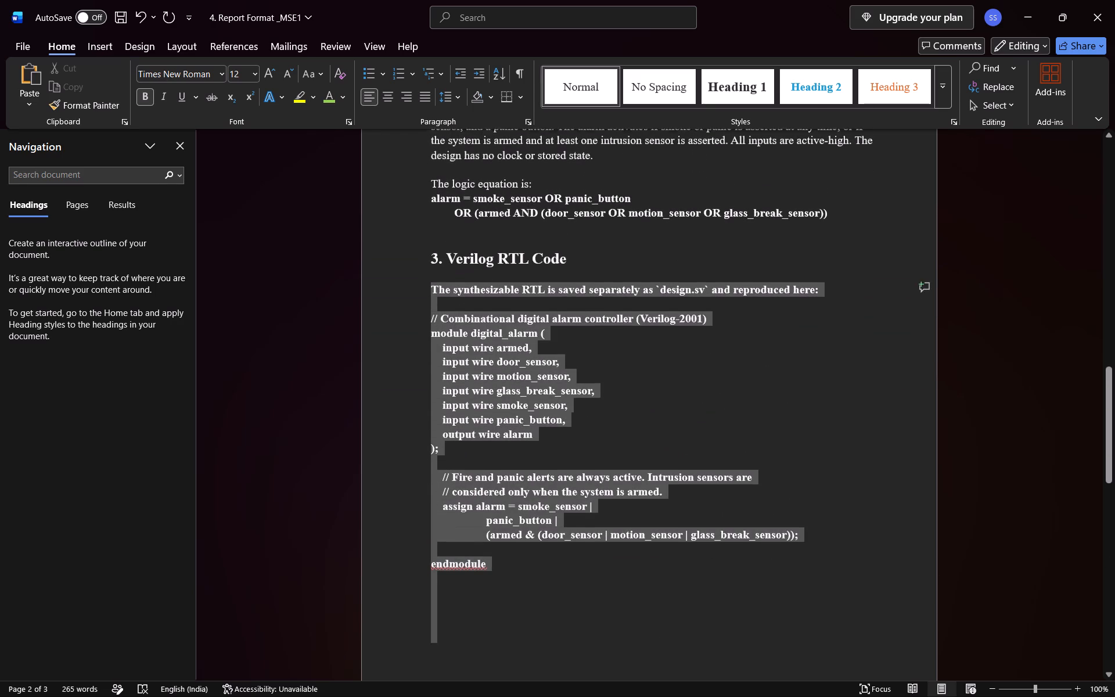
drag(509, 687, 500, 532)
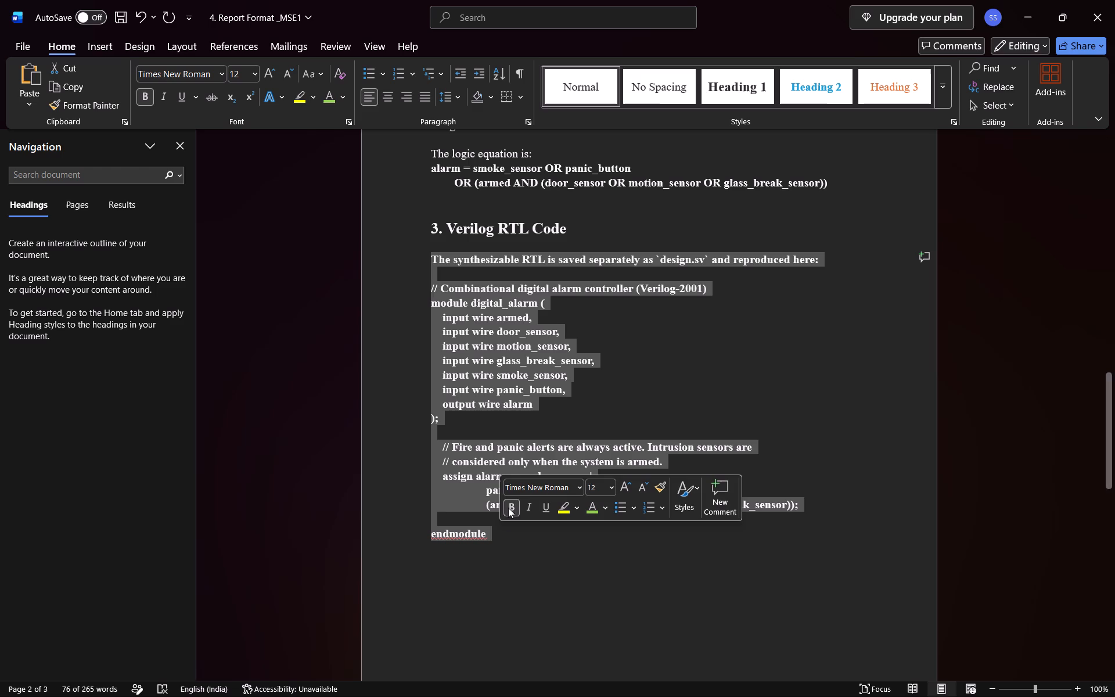
click(510, 505)
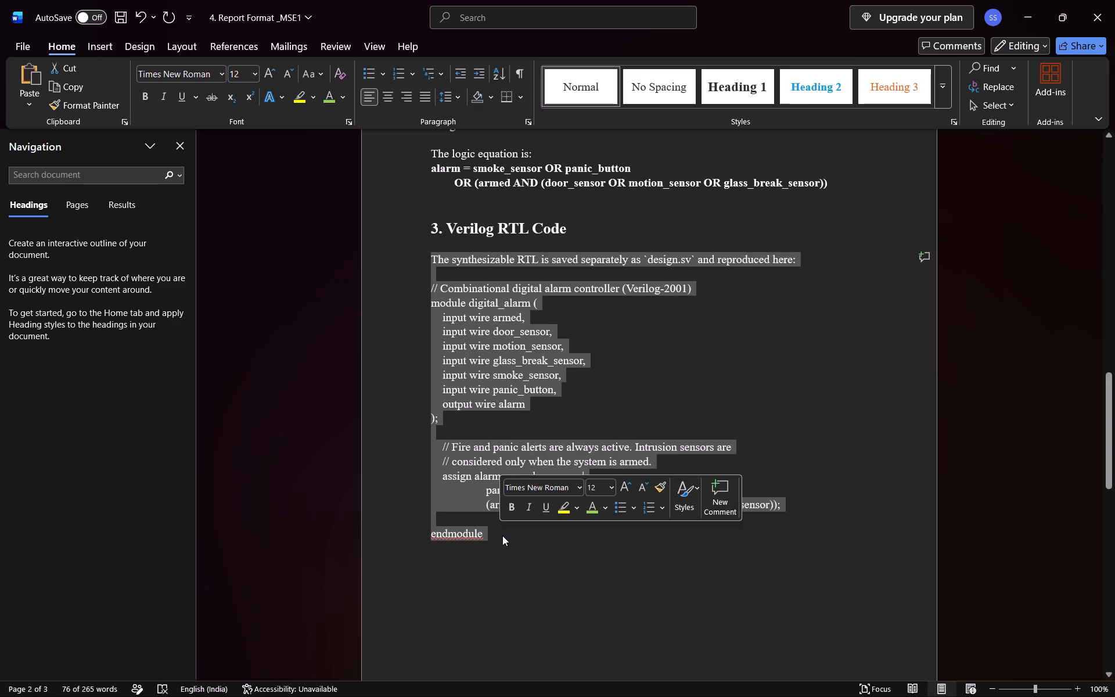
click(502, 536)
Remove bold from the two-line alarm logic equation in the "2. Brief Introduction" section.
scroll(502, 536, up, 1)
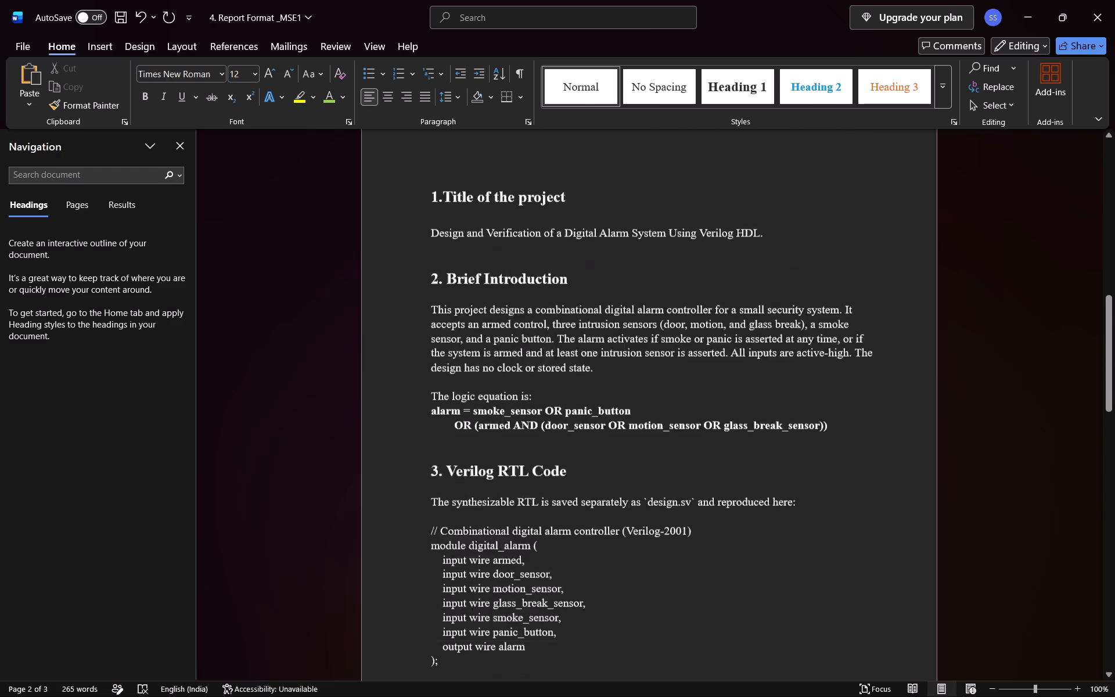
scroll(502, 536, up, 1)
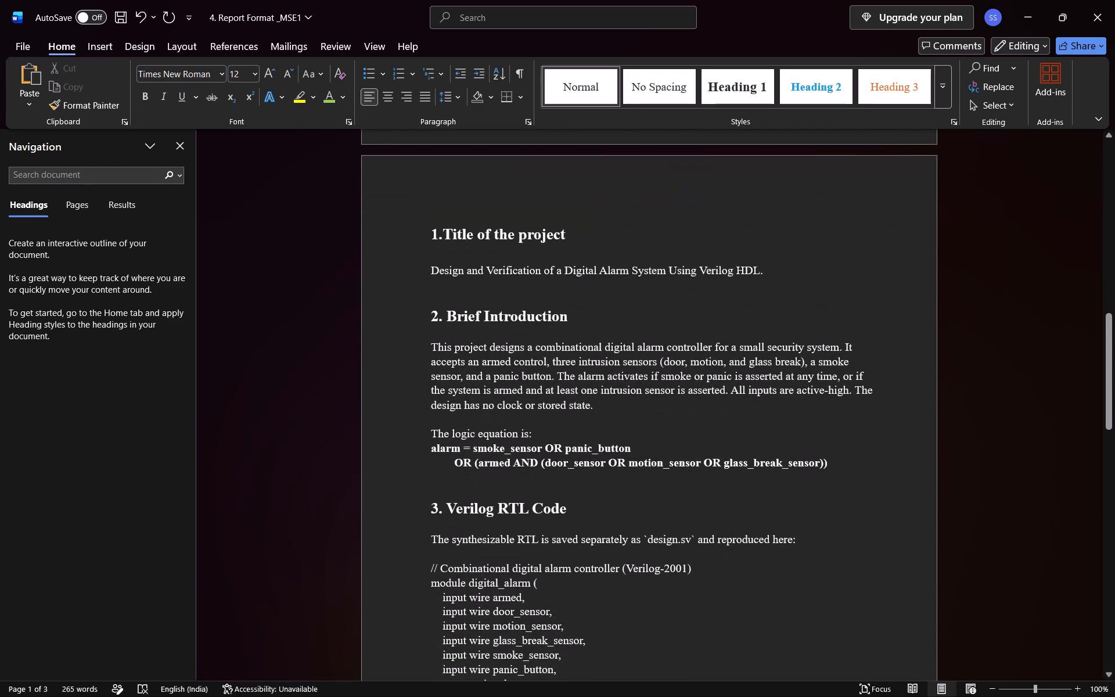
click(431, 351)
drag(431, 348, 463, 386)
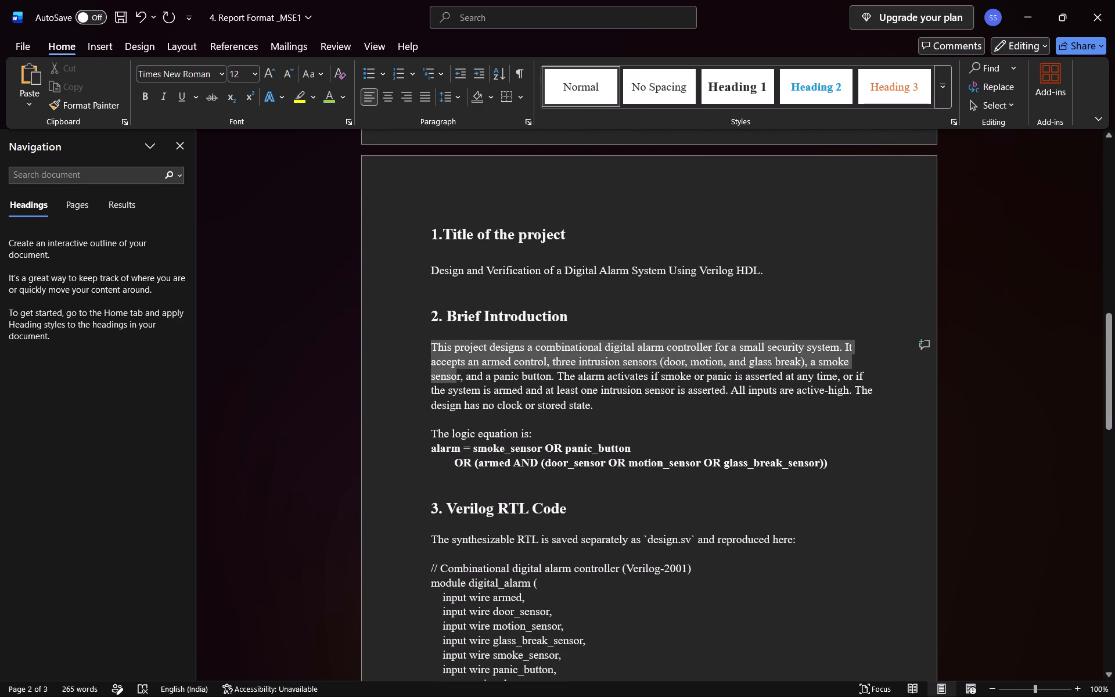
drag(463, 386, 781, 472)
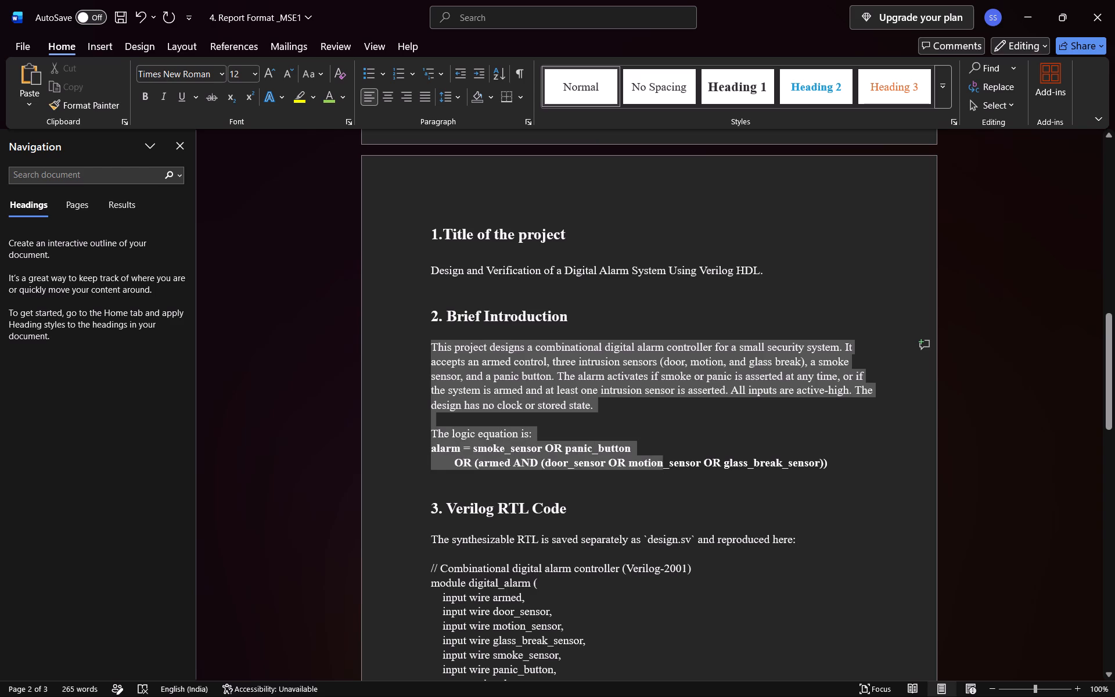
drag(781, 472, 785, 471)
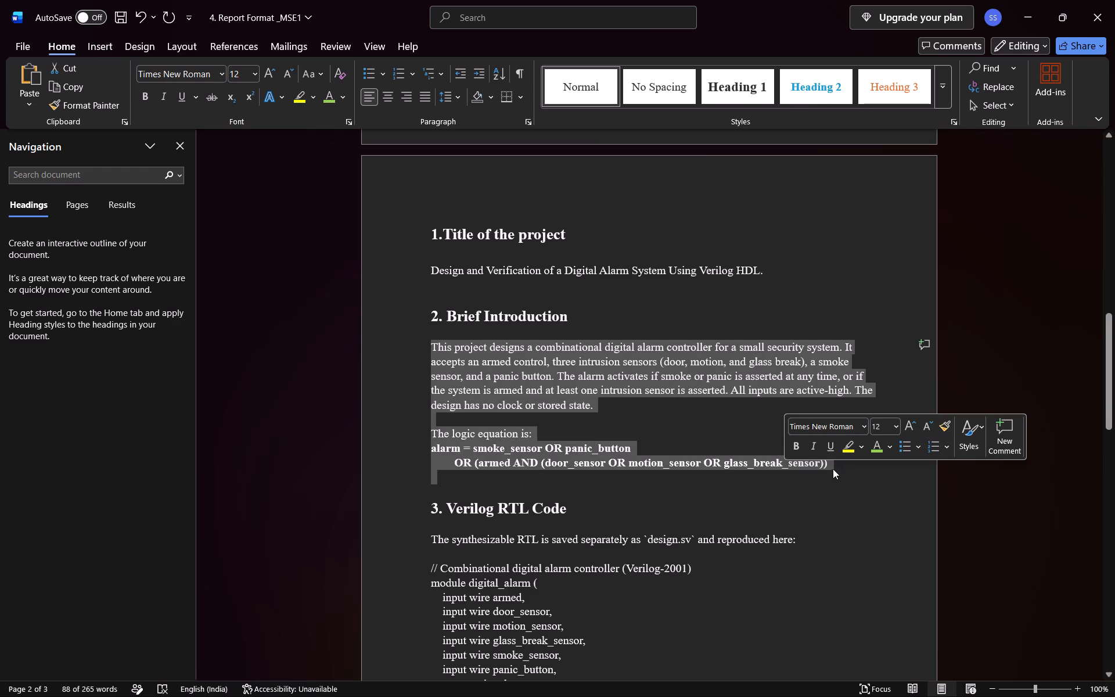
click(832, 469)
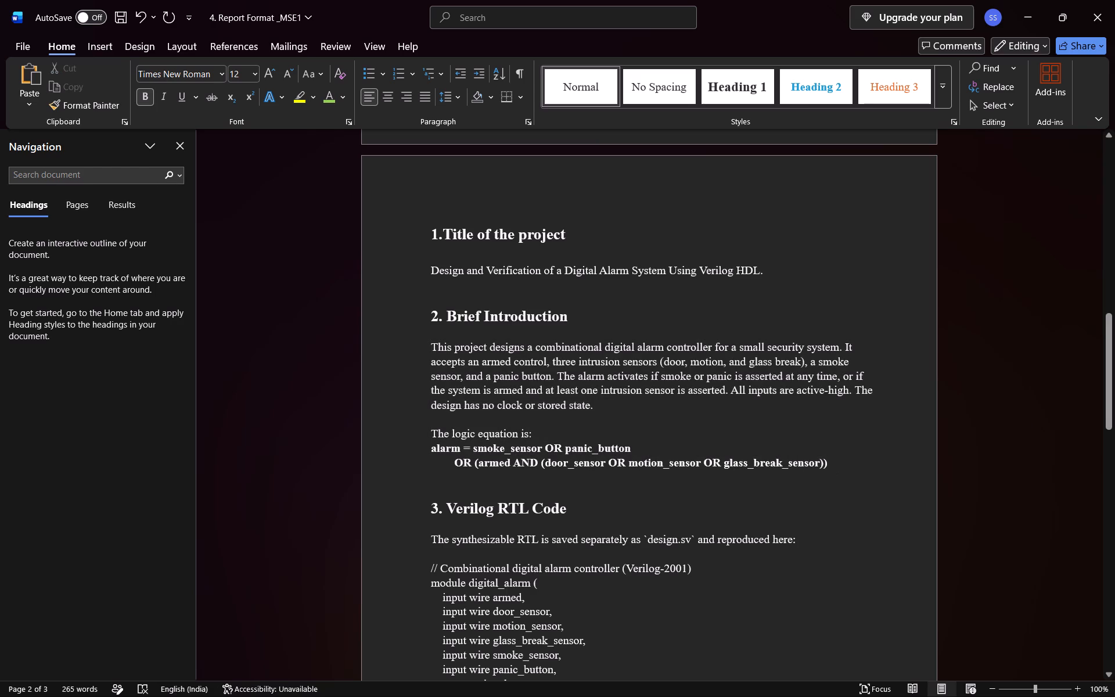
drag(837, 464, 671, 470)
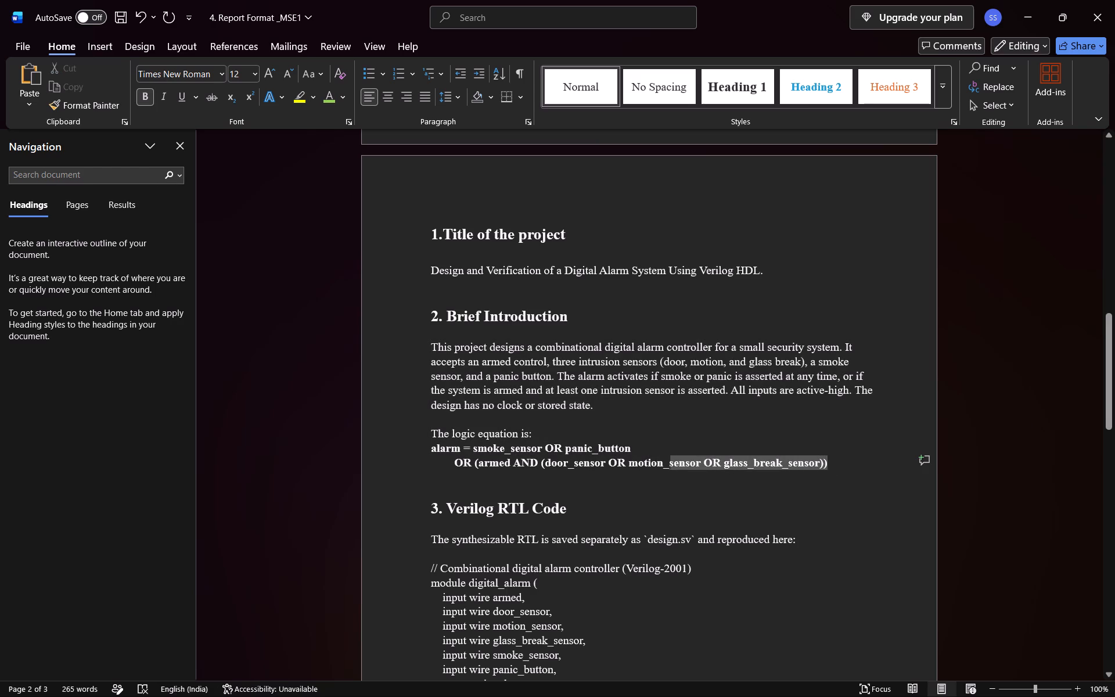
drag(671, 470, 459, 451)
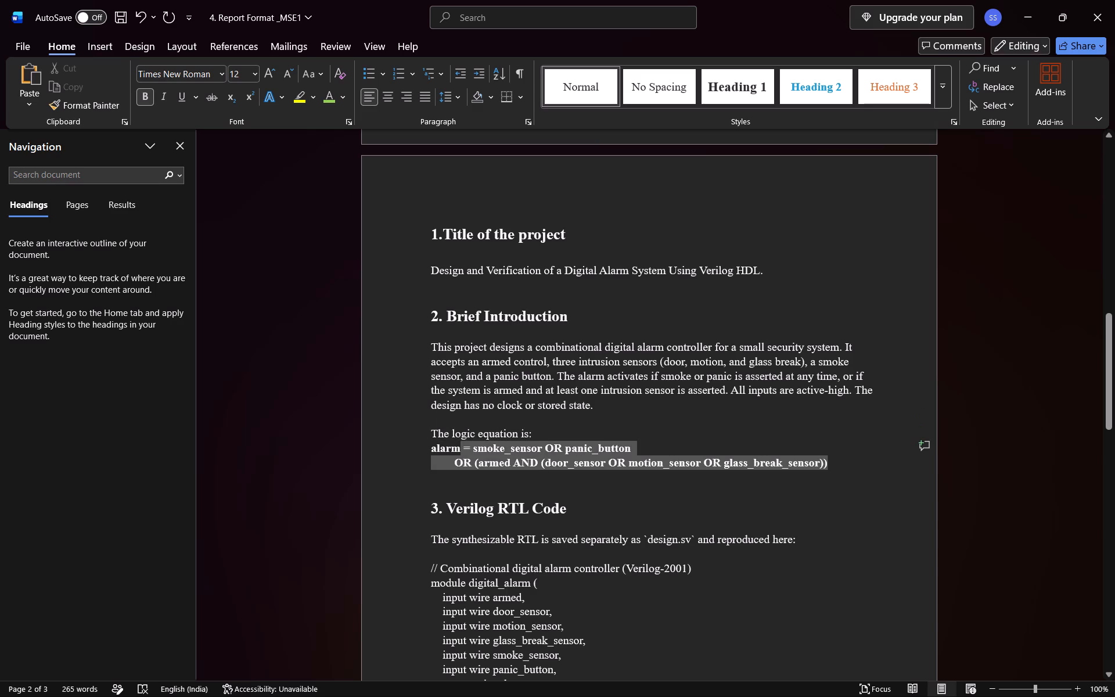
drag(459, 451, 437, 450)
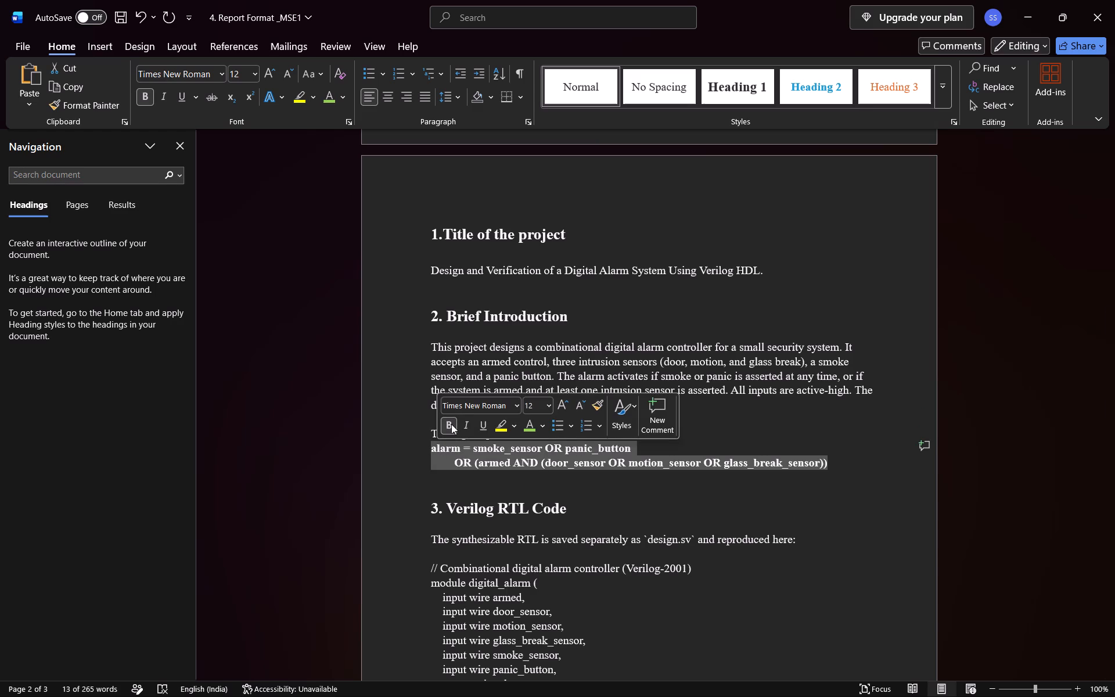
click(451, 424)
click(412, 443)
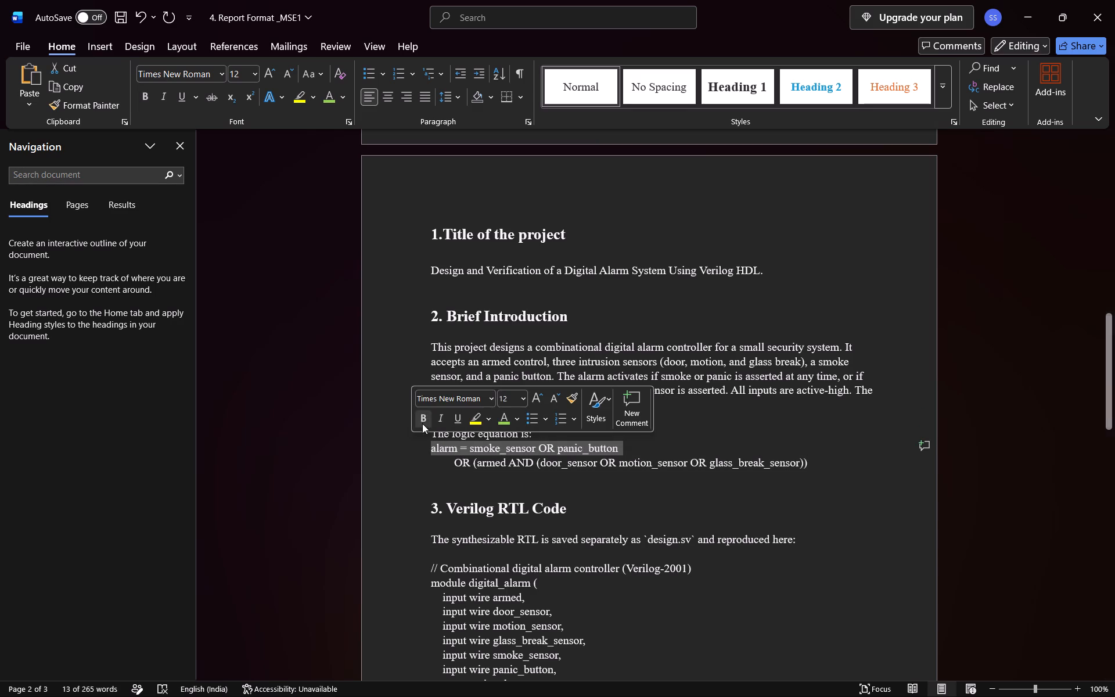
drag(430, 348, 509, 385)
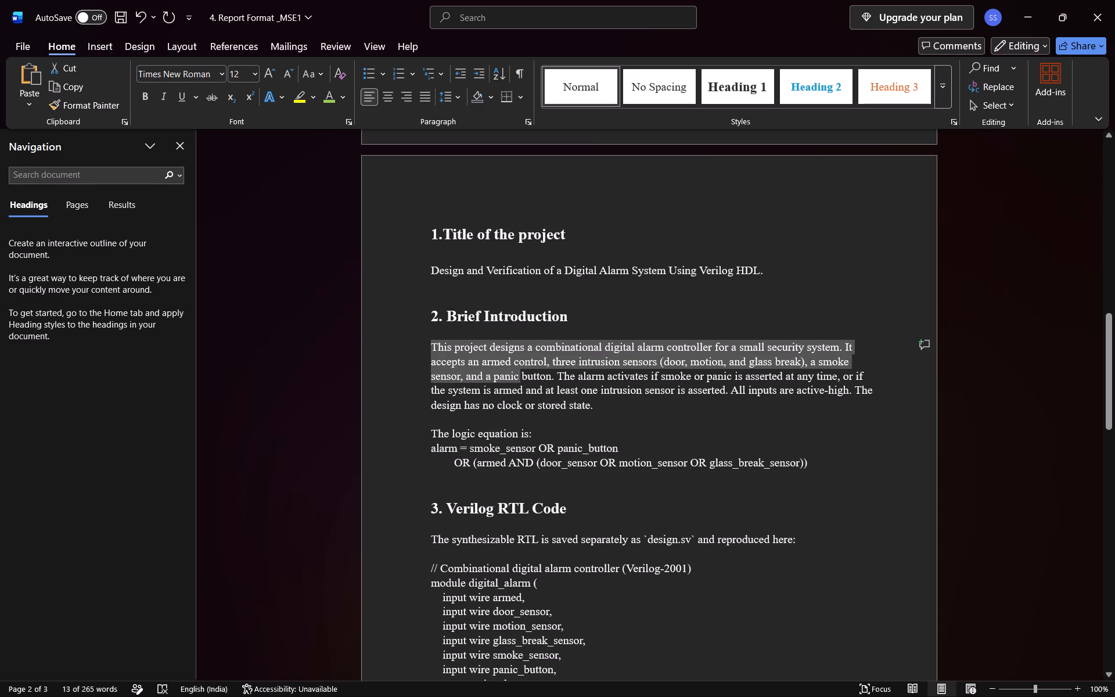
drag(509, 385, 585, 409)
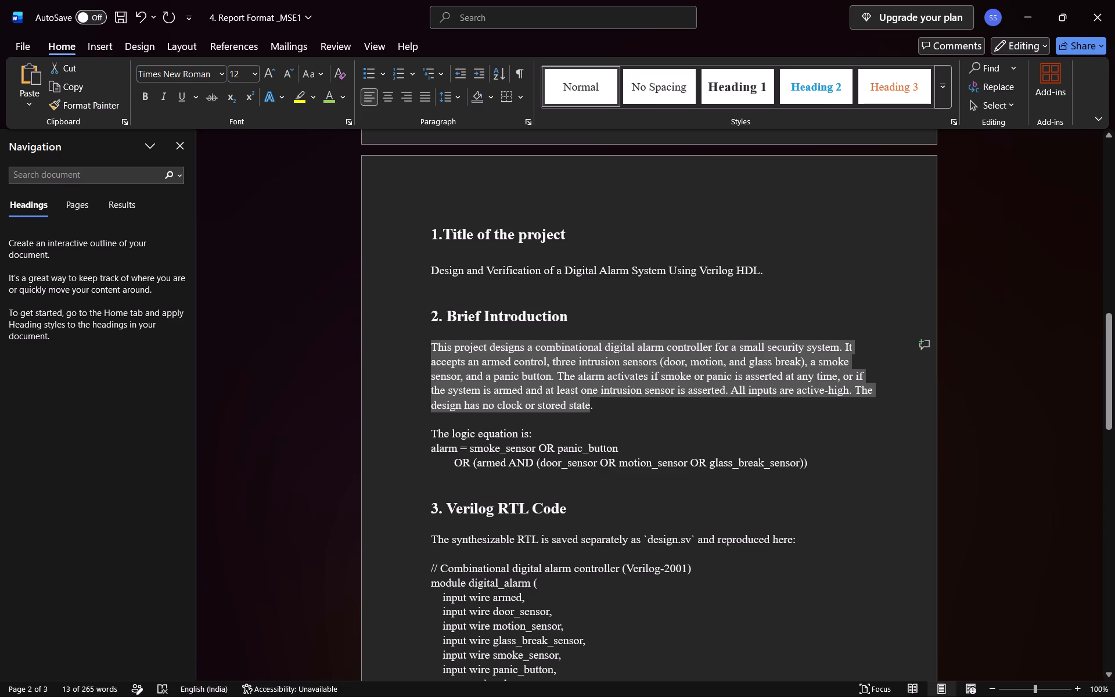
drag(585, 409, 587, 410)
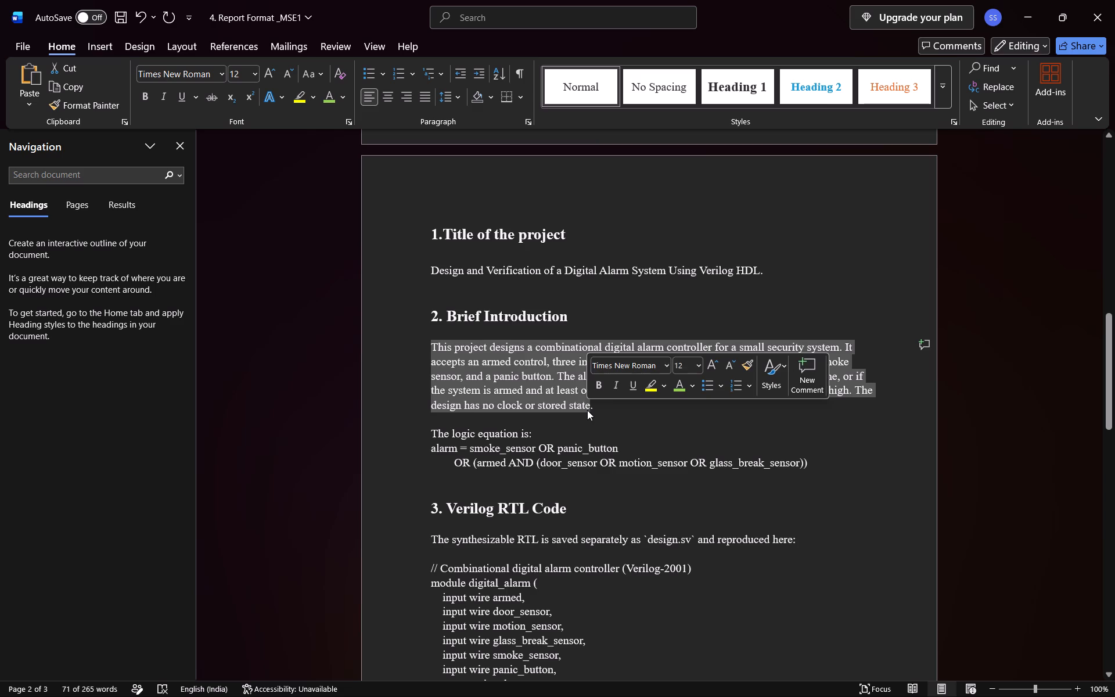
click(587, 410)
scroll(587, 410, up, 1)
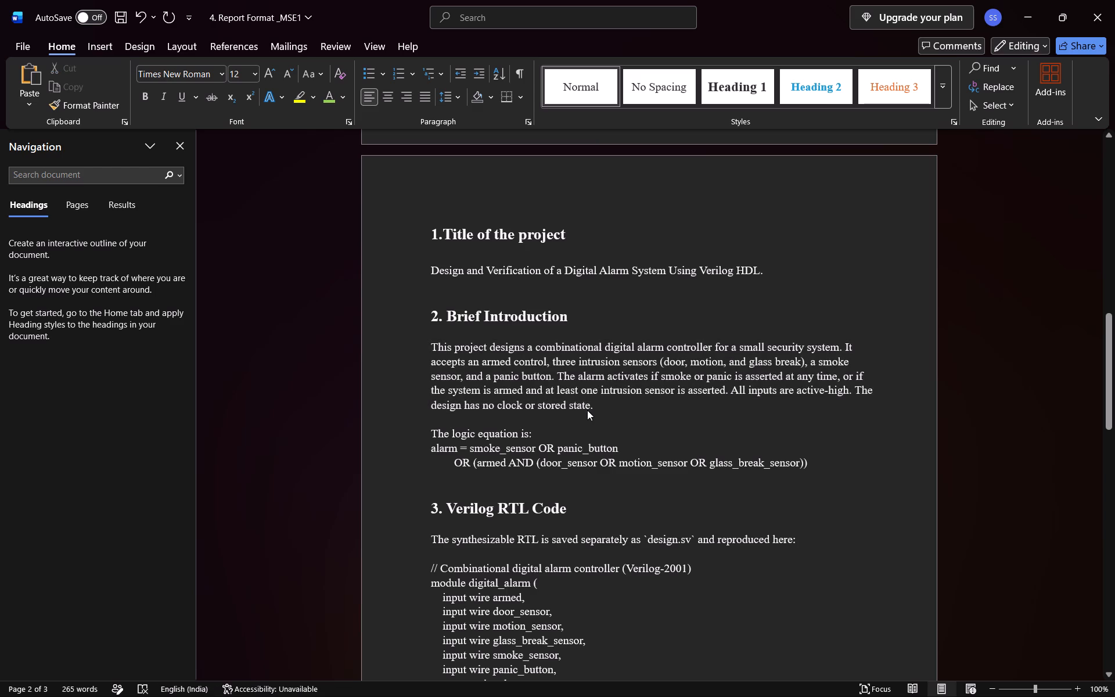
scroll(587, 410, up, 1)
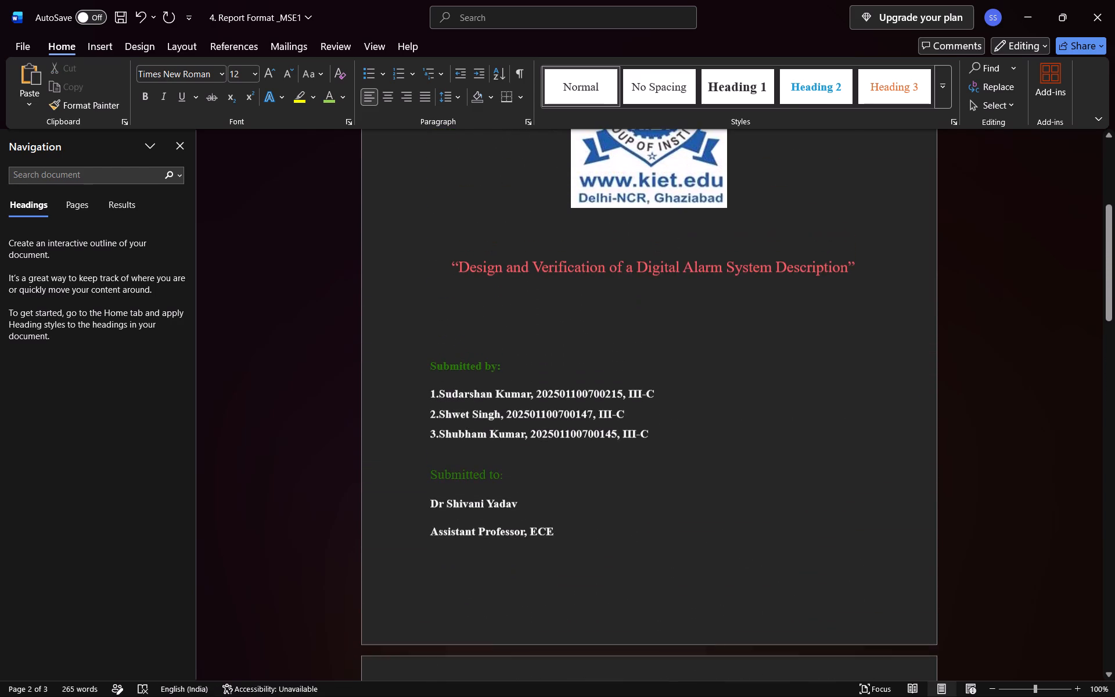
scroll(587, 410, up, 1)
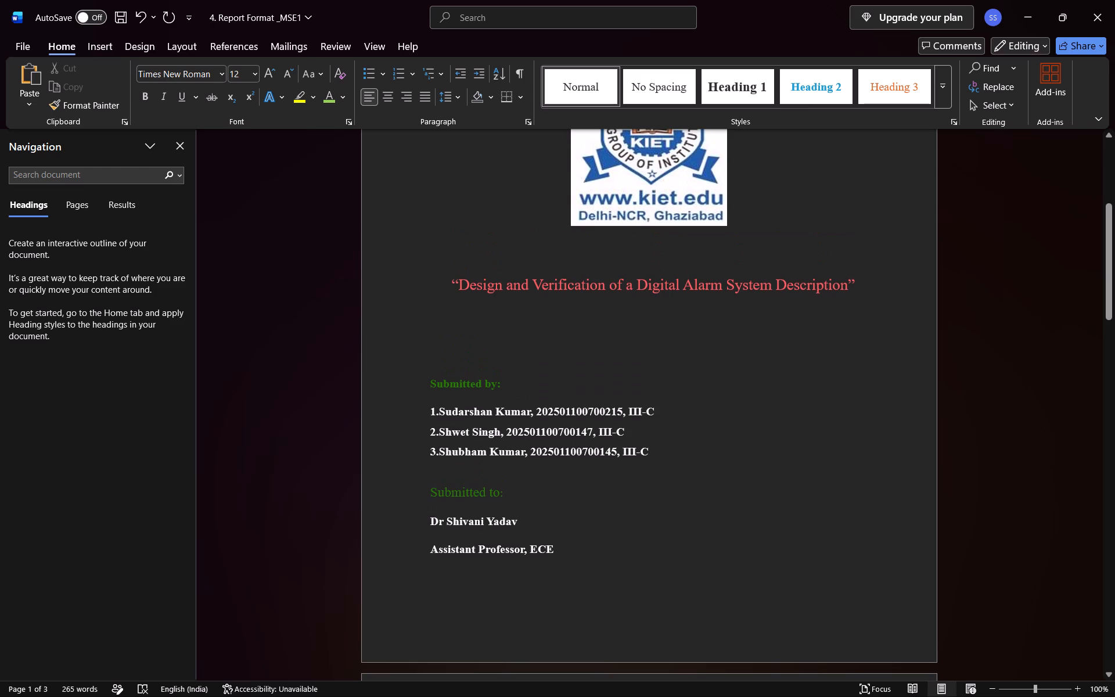
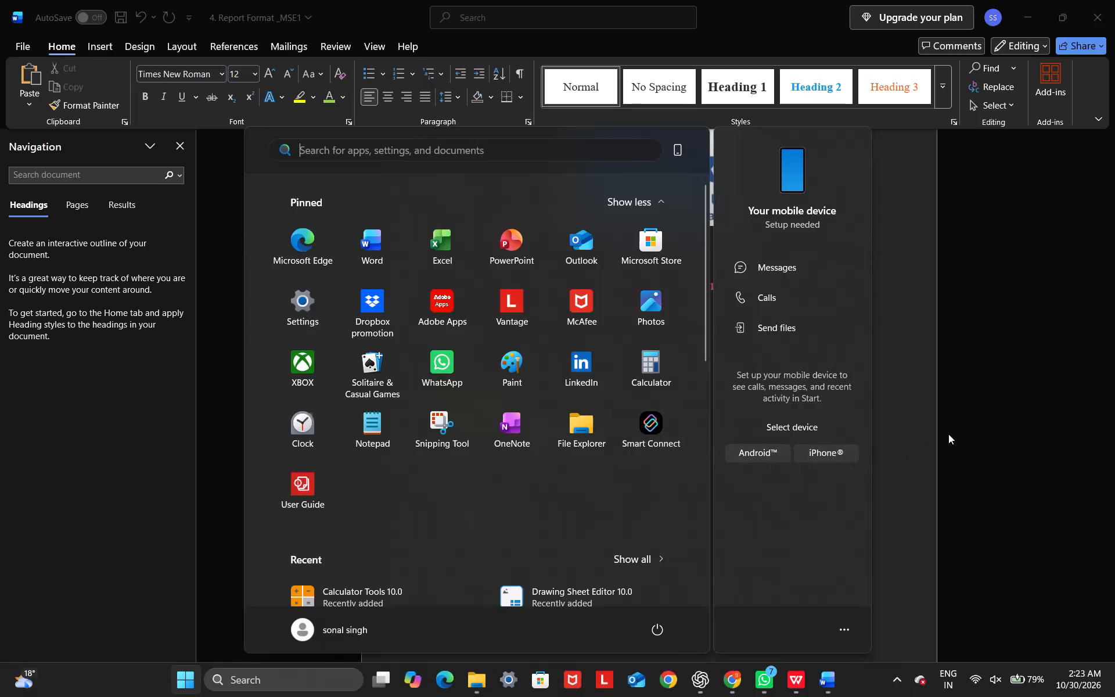
Review the formatted report from the cover page through the "4. Testbench" section.
click(914, 439)
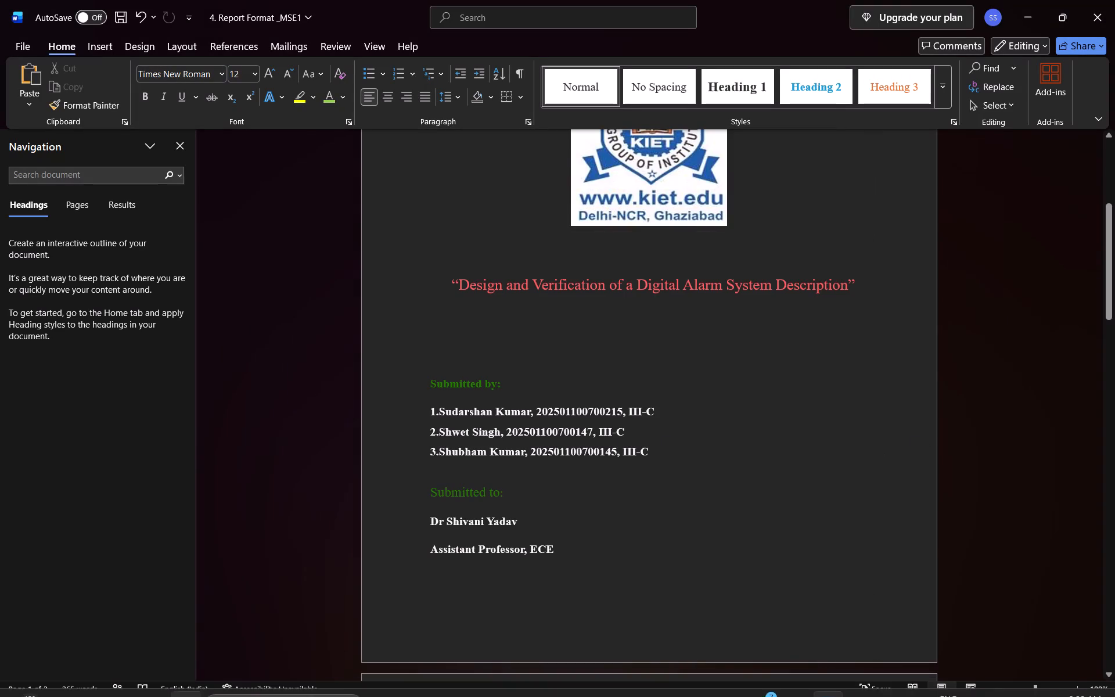
scroll(825, 477, right, 1)
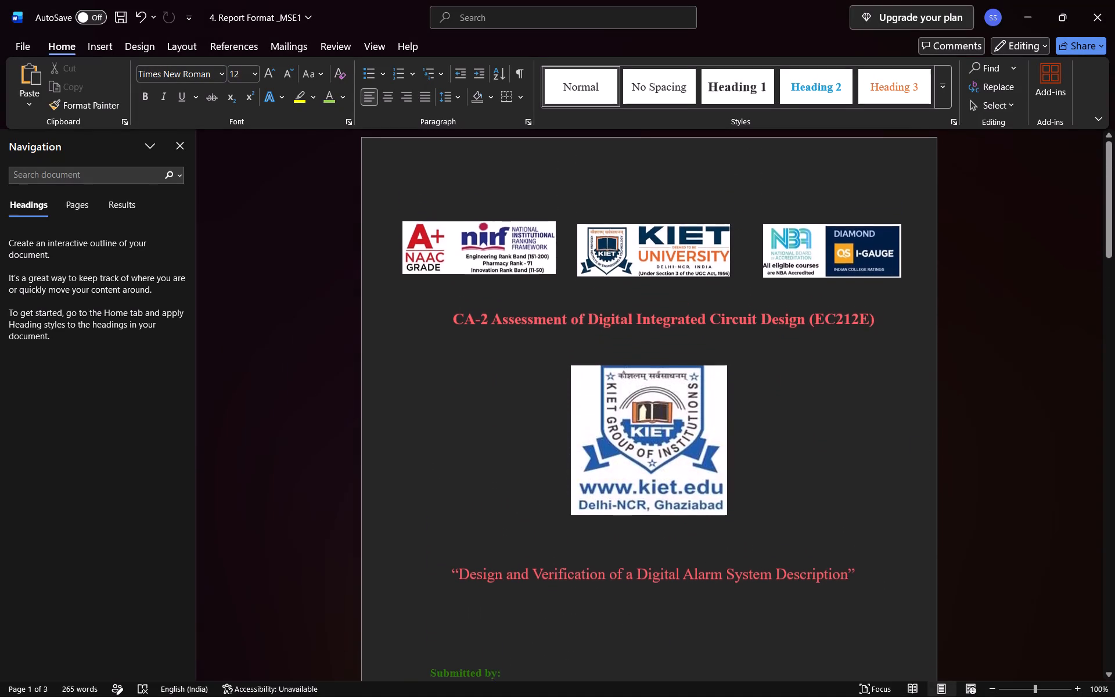
scroll(825, 477, right, 1)
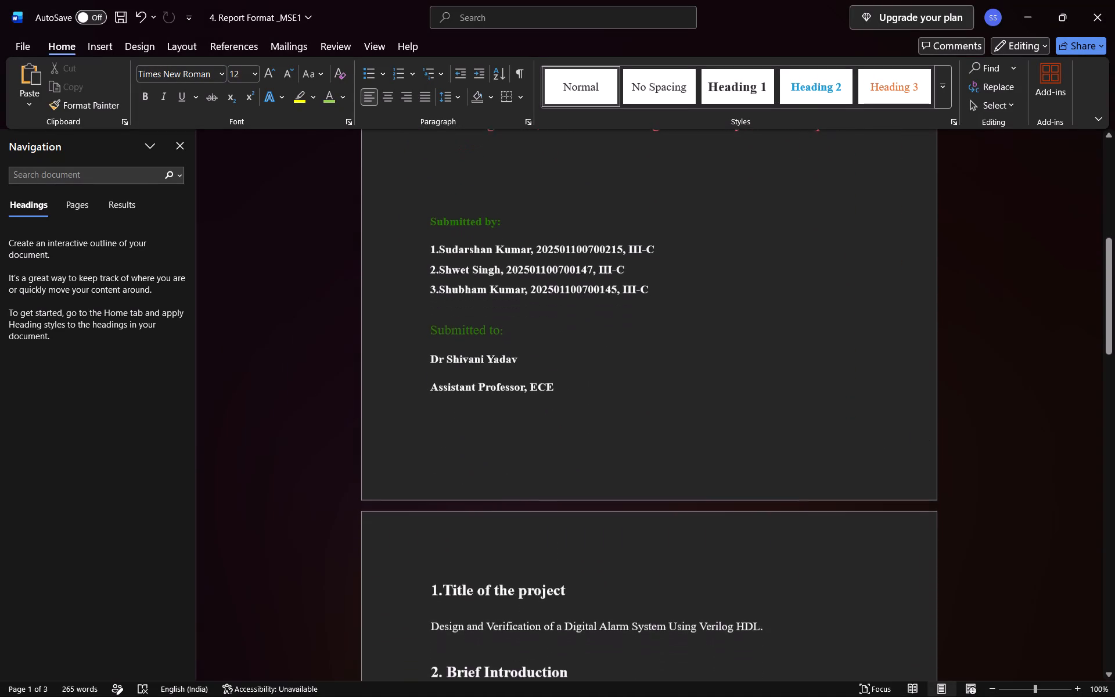
scroll(825, 477, right, 1)
scroll(825, 477, down, 1)
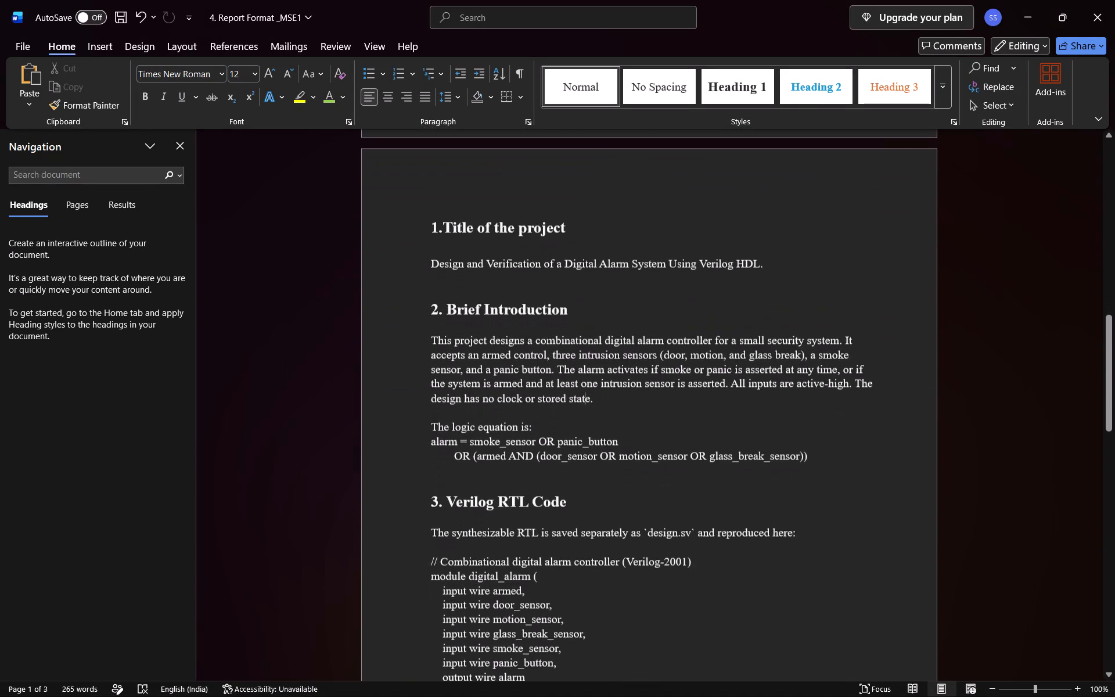
scroll(825, 477, down, 1)
click(830, 468)
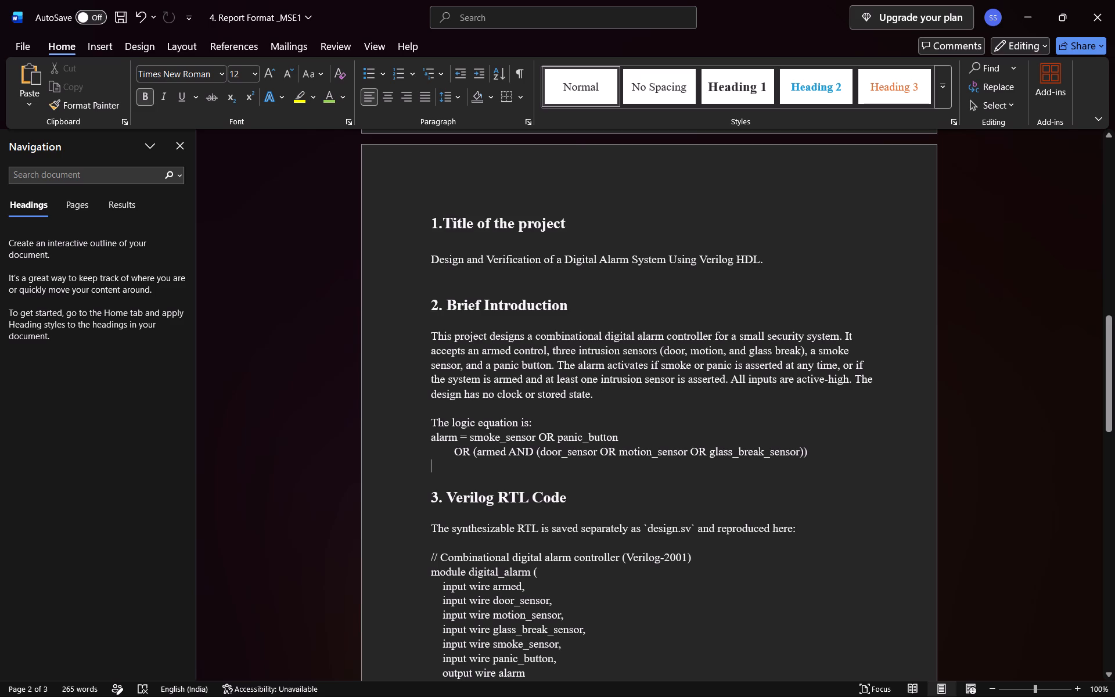
scroll(830, 468, down, 1)
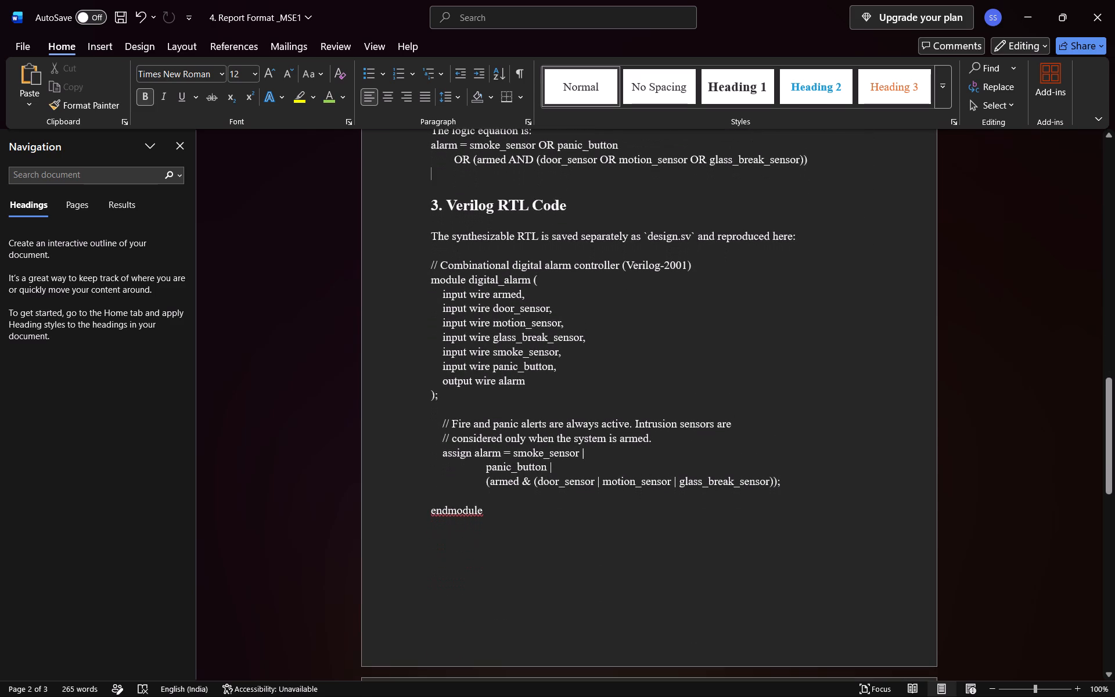
scroll(830, 468, down, 1)
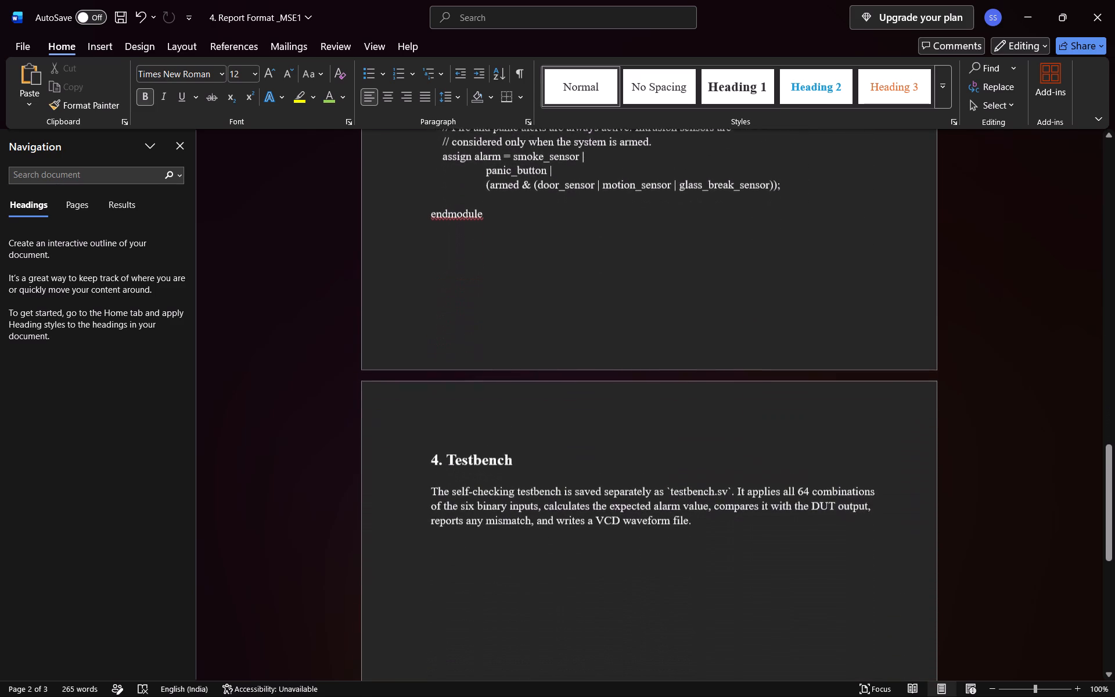
scroll(830, 468, down, 1)
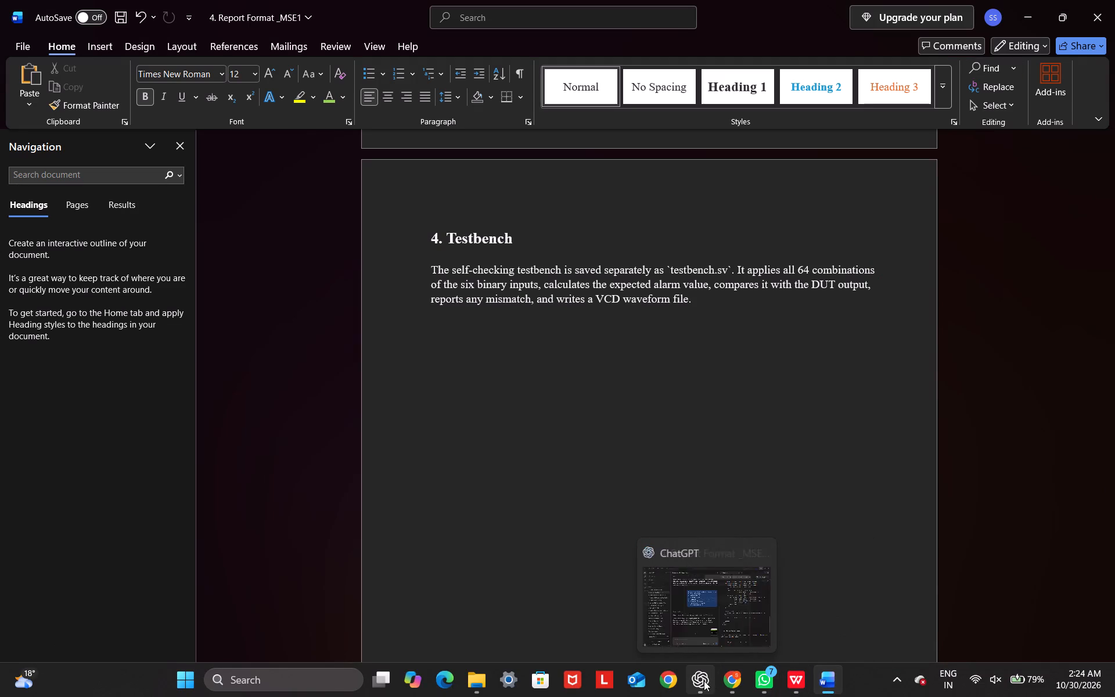
Switch to EDA Playground in Chrome and go back through the testbench.sv code towards its beginning.
click(731, 680)
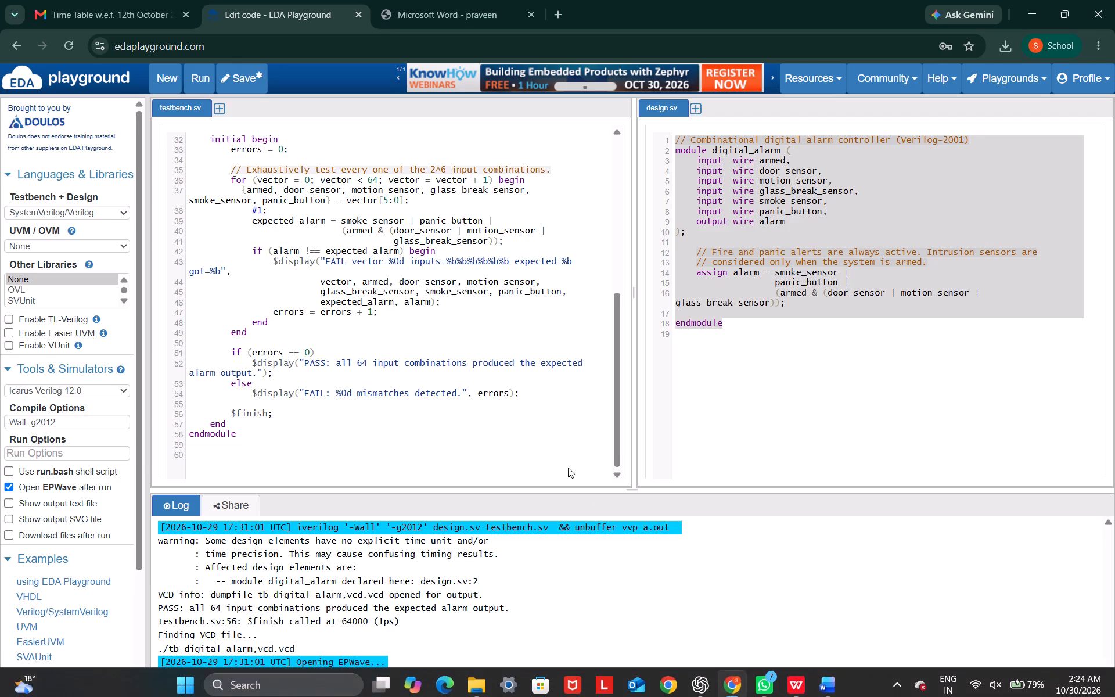
scroll(503, 348, up, 3)
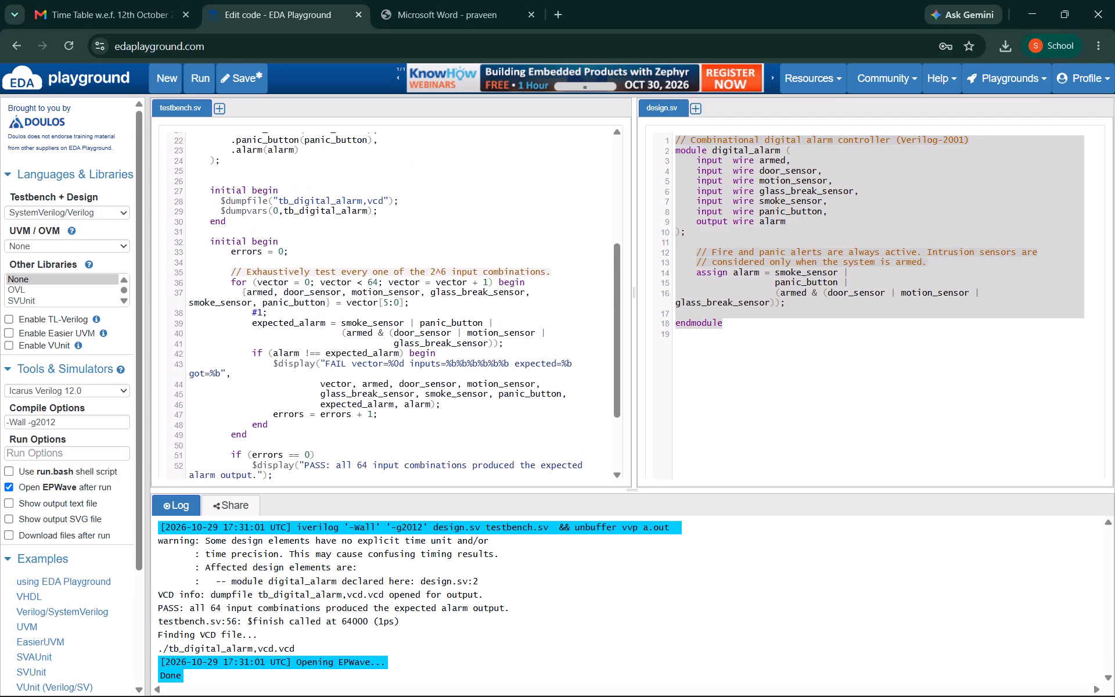
scroll(503, 348, up, 3)
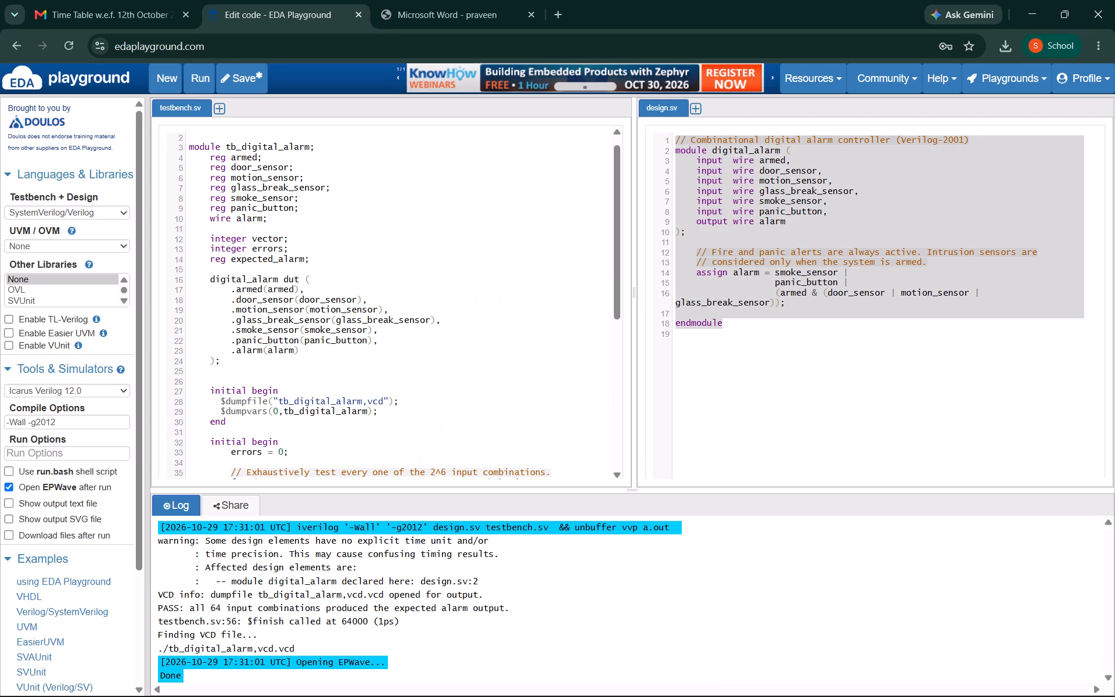